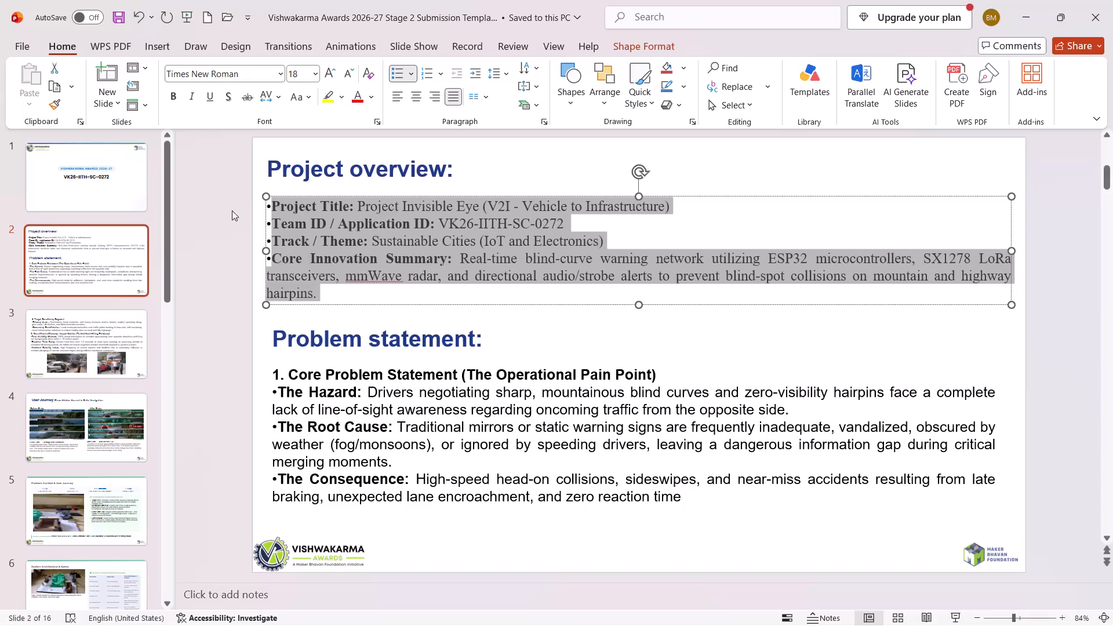
Change the font of the "Project overview:" heading on slide 2 to Times New Roman.
left_click(570, 438)
left_click(355, 172)
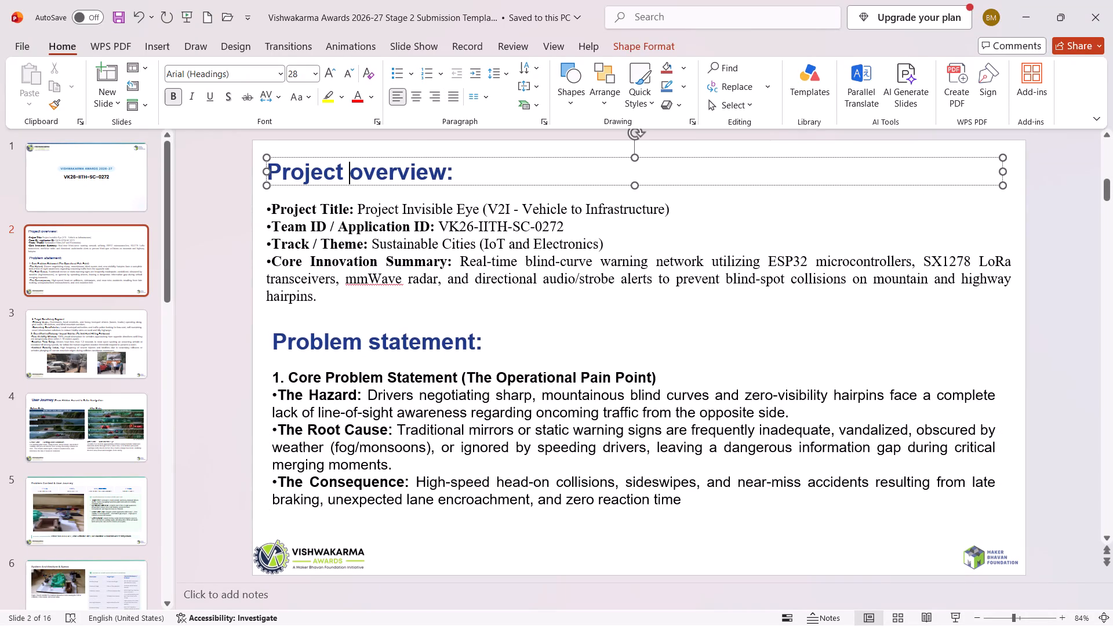
key("ctrl+a")
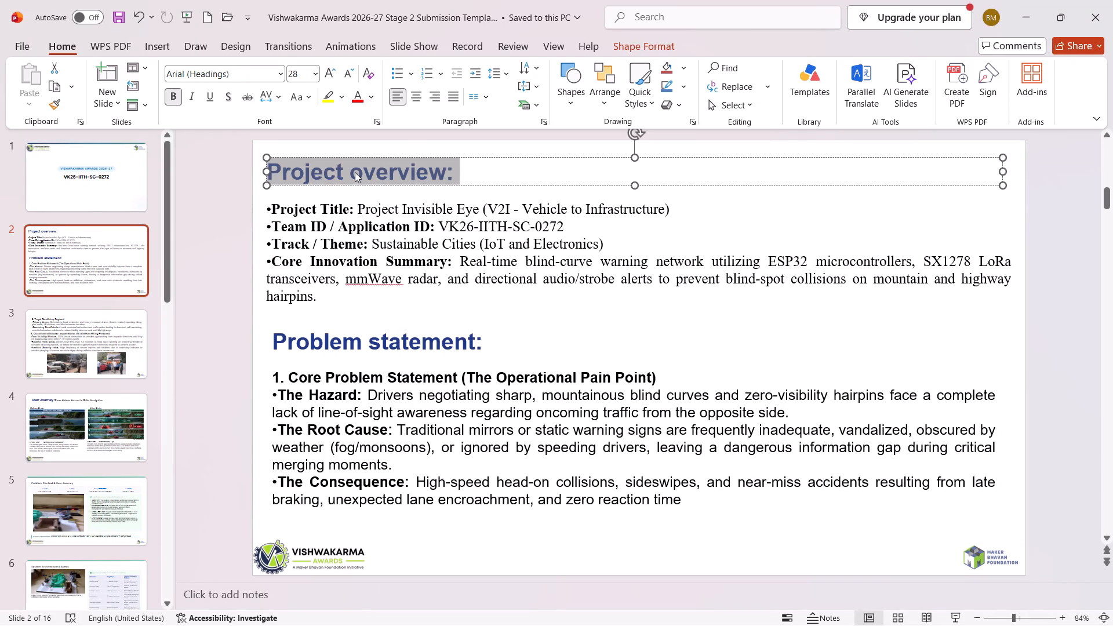
left_click(281, 68)
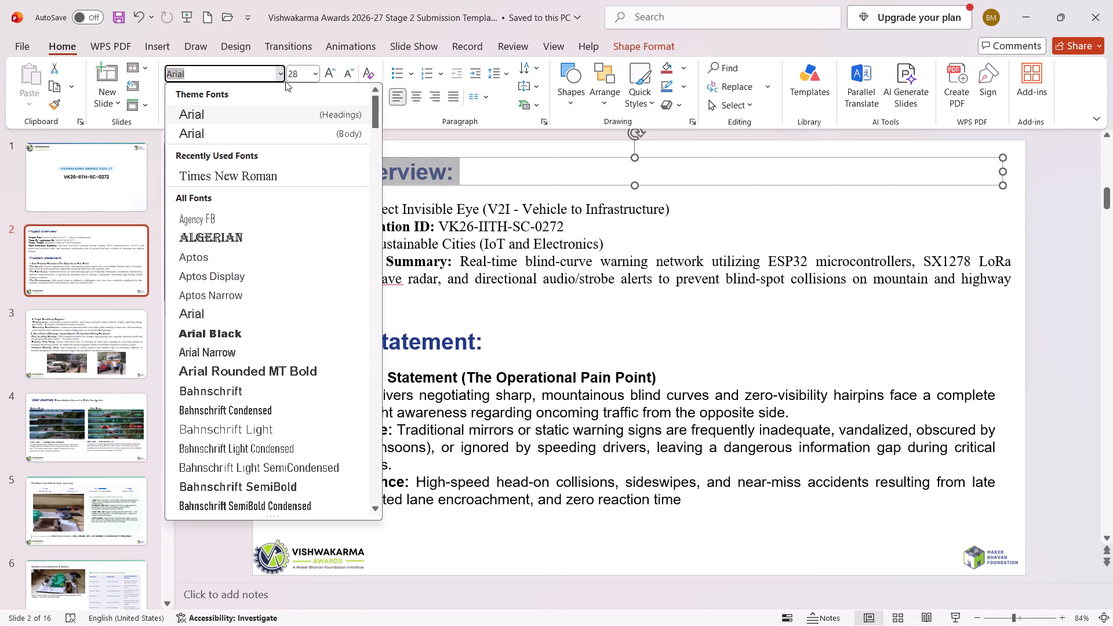
left_click(250, 180)
left_click(511, 298)
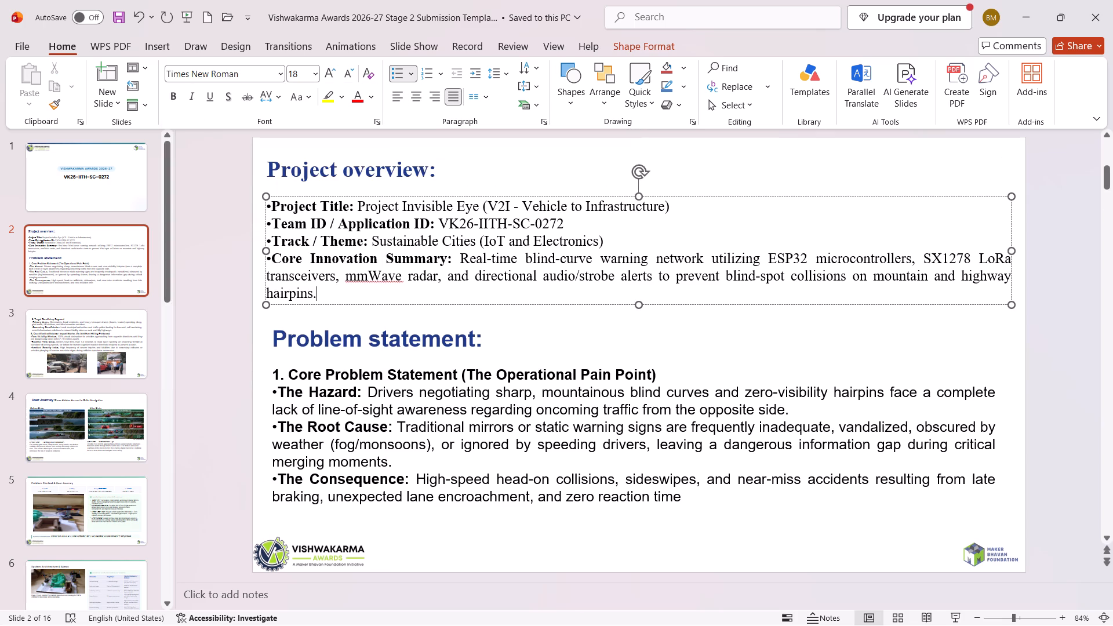
Change all the Core Problem Statement body text on slide 2 to Times New Roman.
left_click(503, 392)
key("ctrl+a")
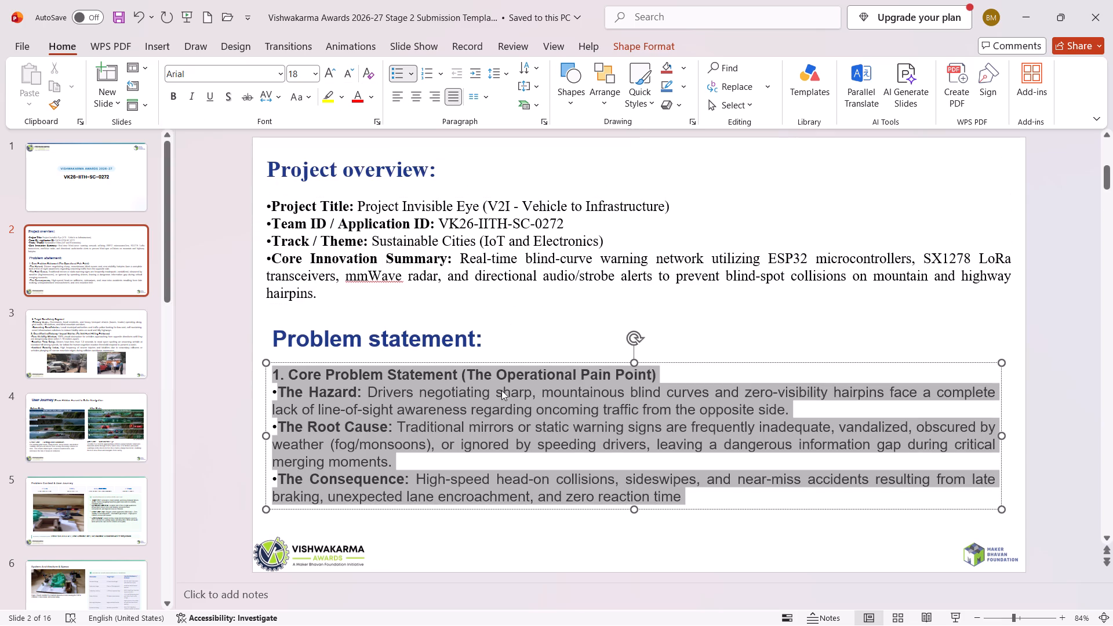
left_click(282, 78)
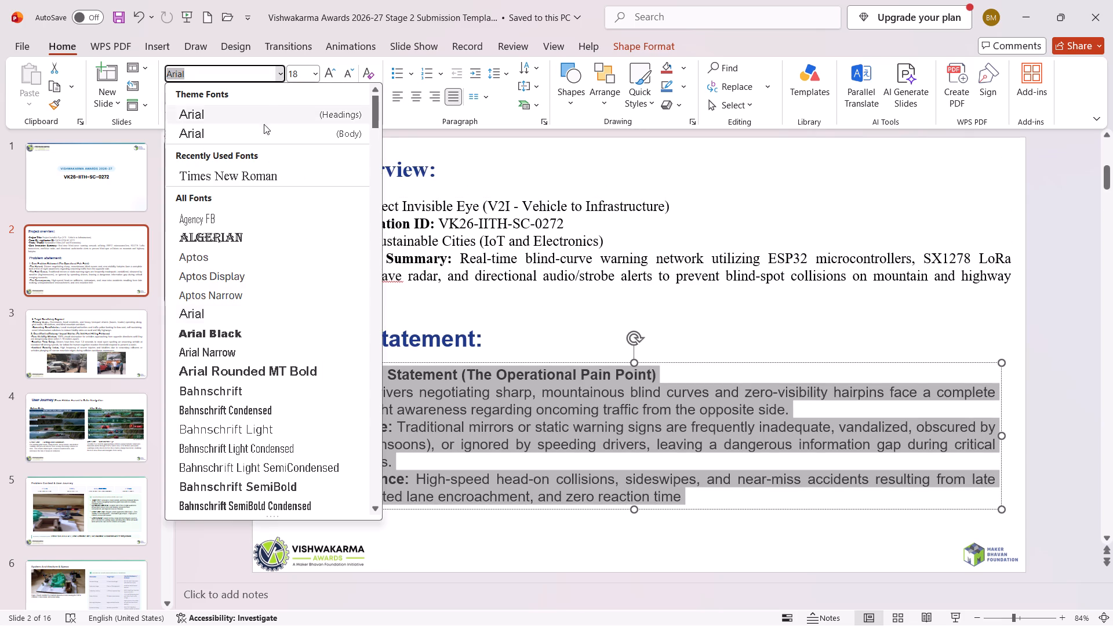
left_click(245, 183)
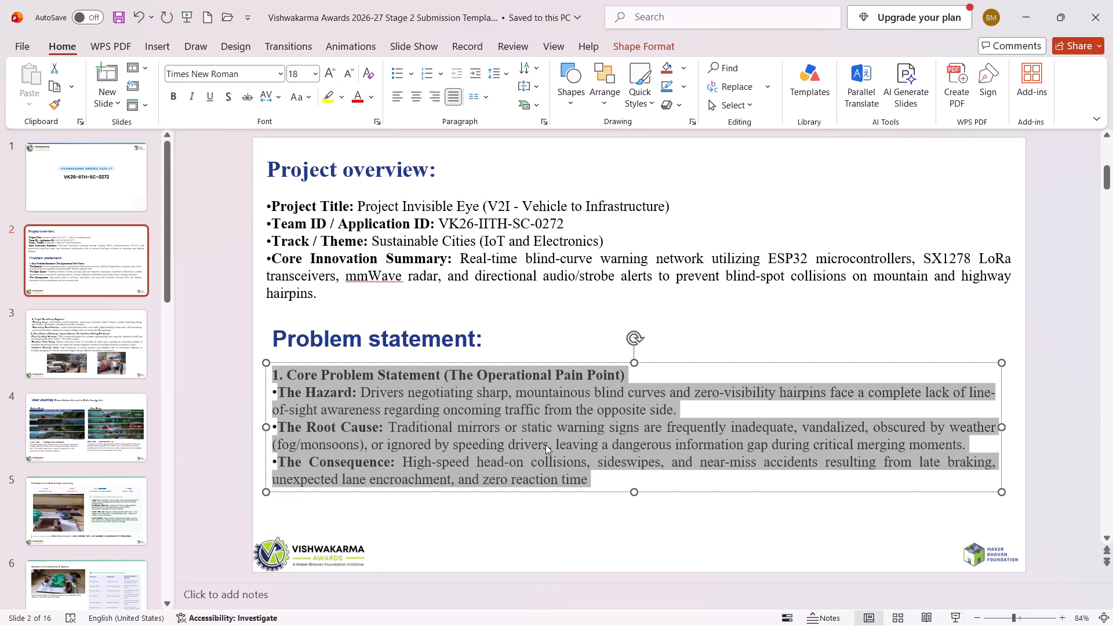
left_click(545, 445)
key("Escape")
Change the font of the "Problem statement:" heading on slide 2 to Times New Roman.
left_click(472, 339)
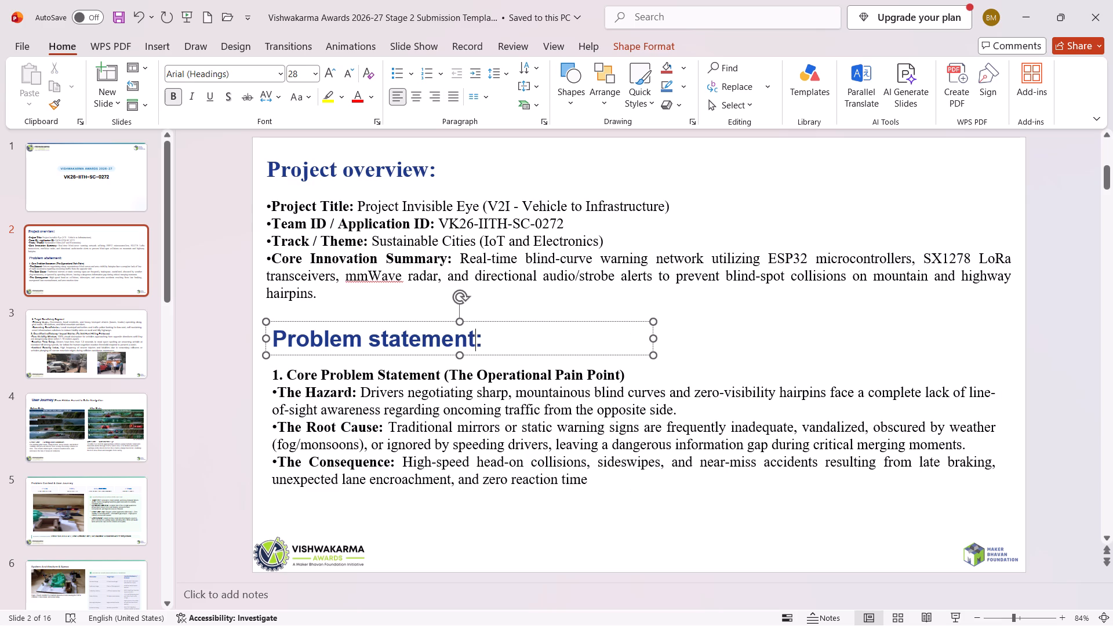
key("ctrl+a")
left_click(279, 72)
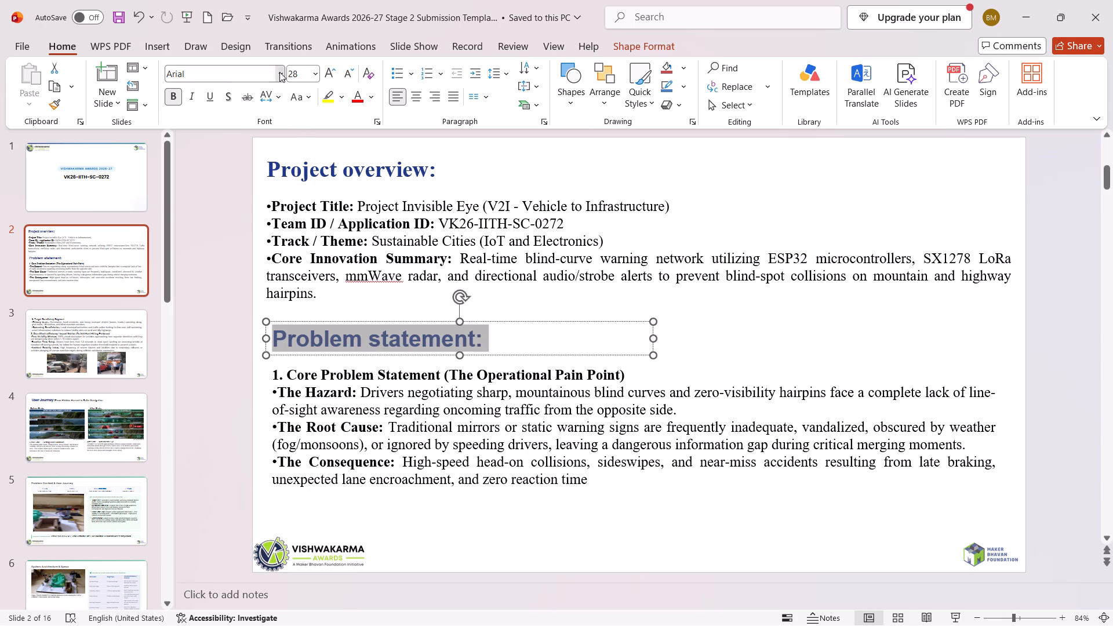
left_click(239, 181)
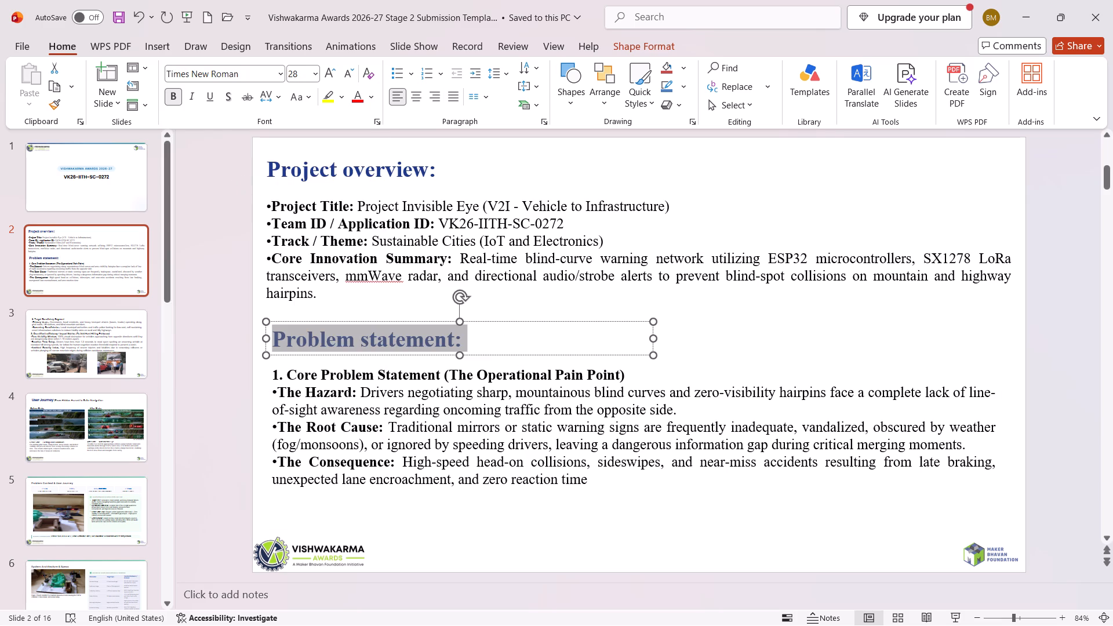
key("Escape")
key("Escape")
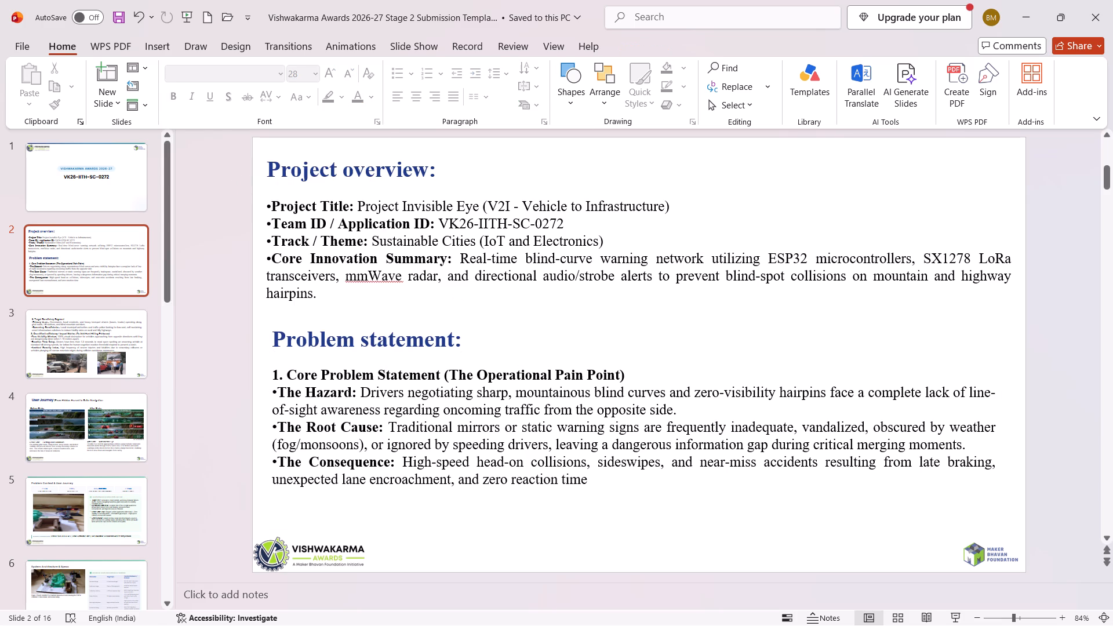
On slide 3, change all text in the Quantified Inefficiency / Impact Metrics text box to Times New Roman.
key("Down")
left_click(507, 374)
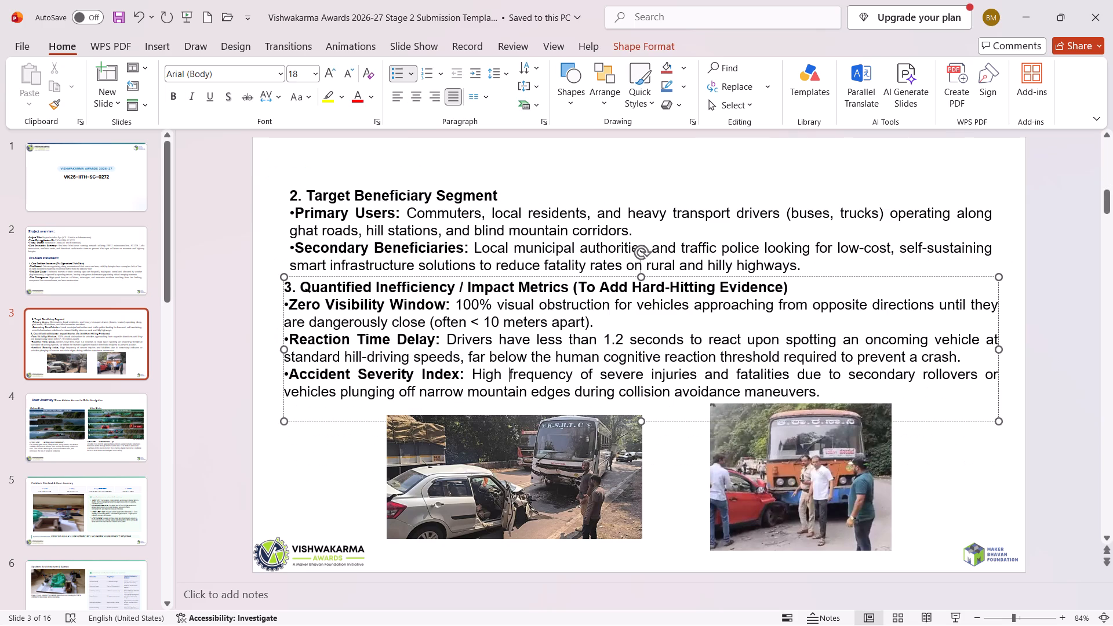
key("ctrl+a")
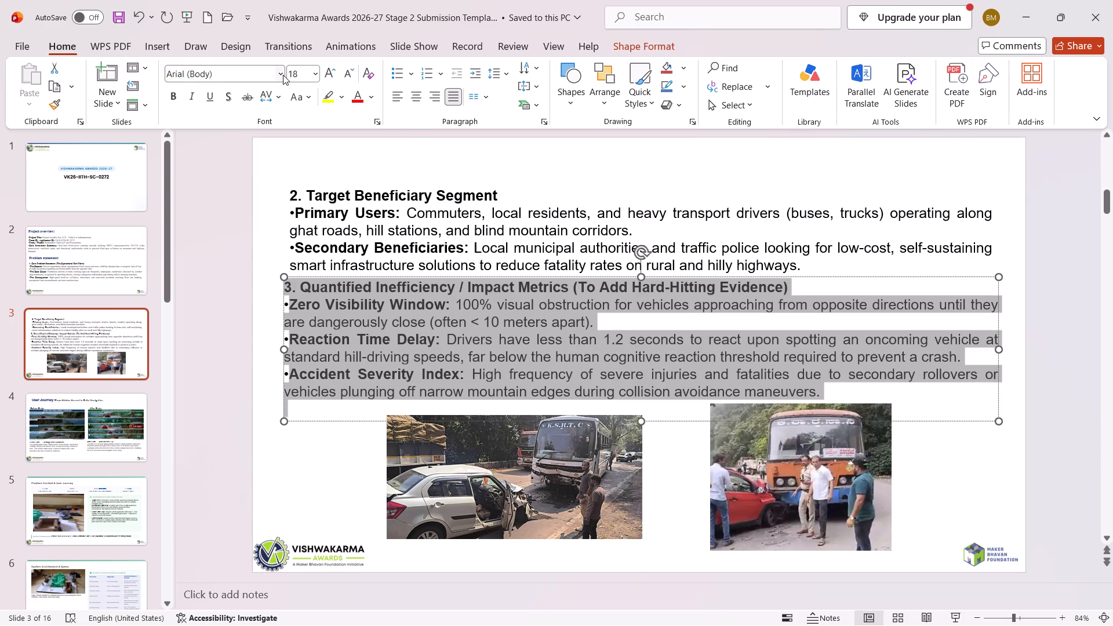
left_click(278, 71)
left_click(246, 177)
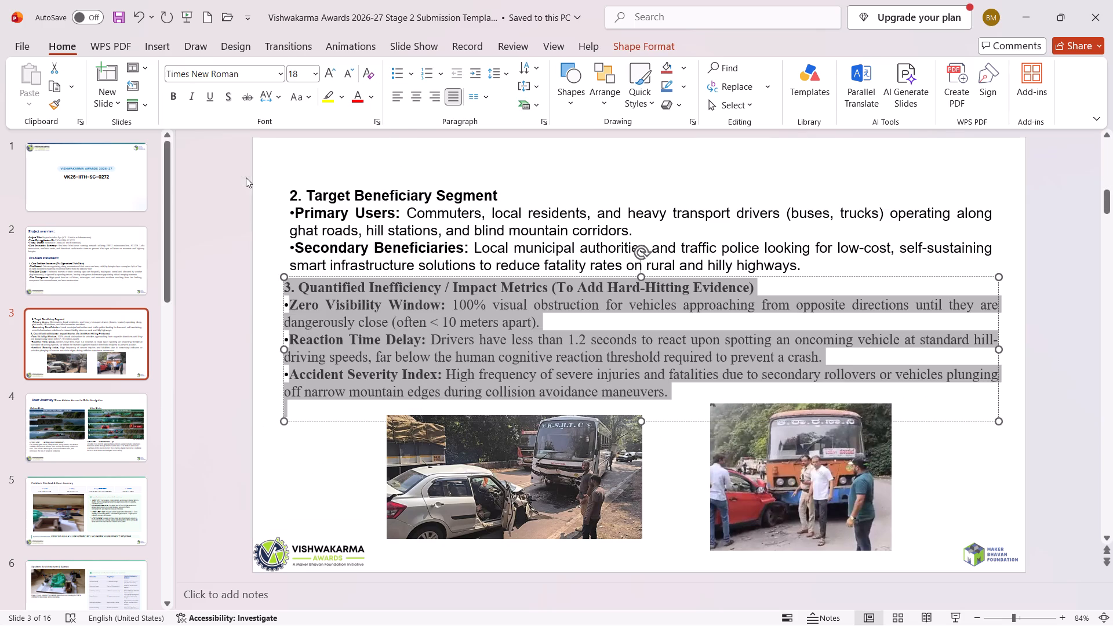
Change all text in the Target Beneficiary Segment text box on slide 3 to Times New Roman.
left_click(399, 201)
key("ctrl+a")
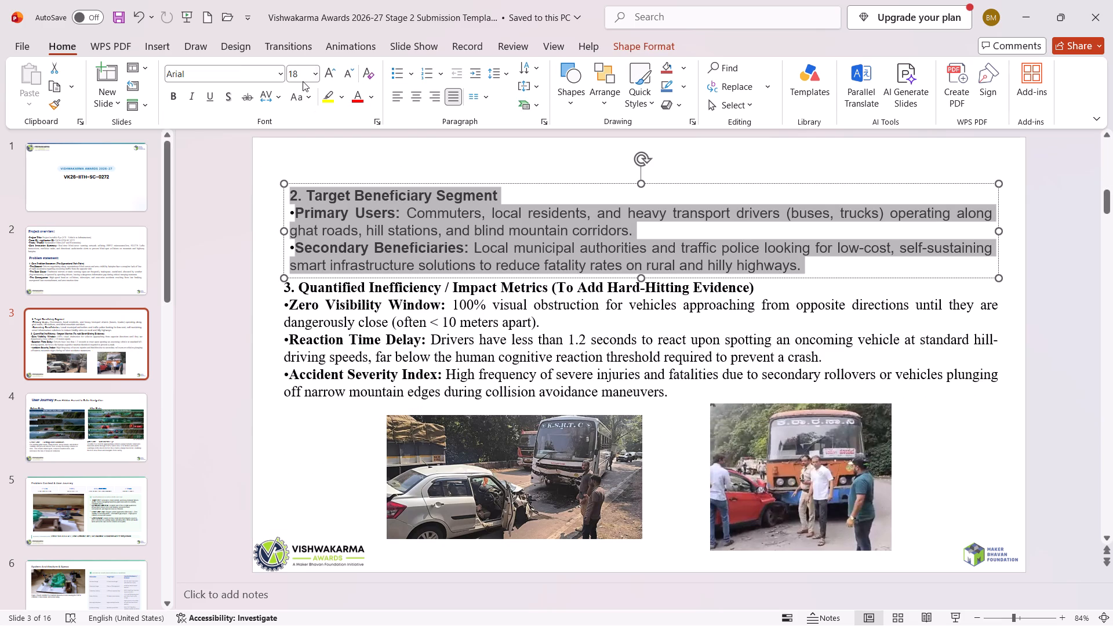
left_click(283, 76)
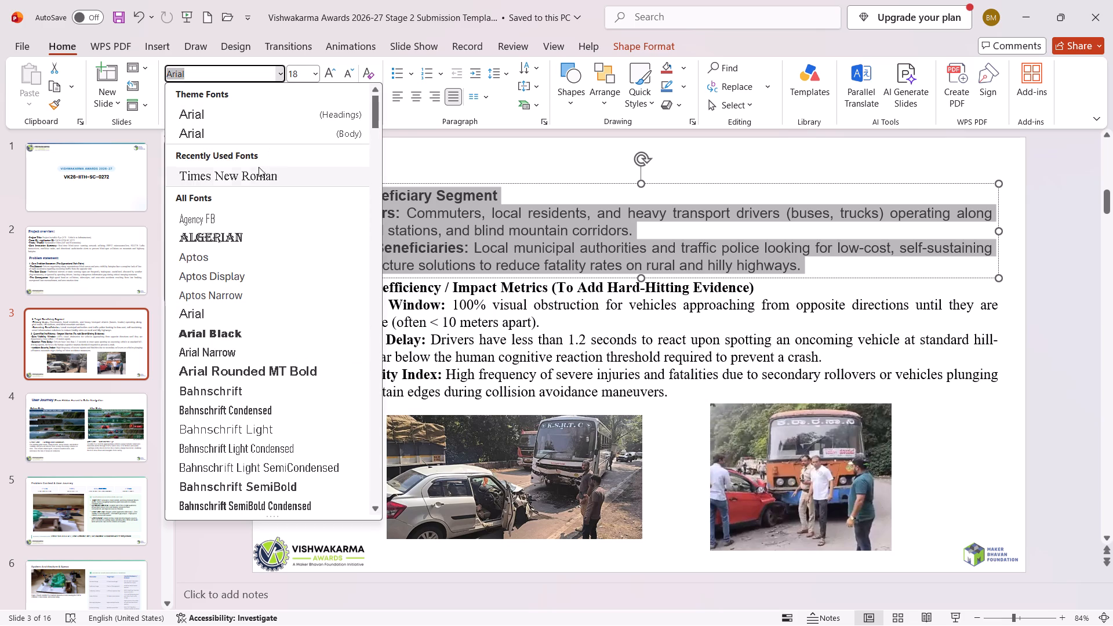
left_click(259, 174)
left_click(549, 301)
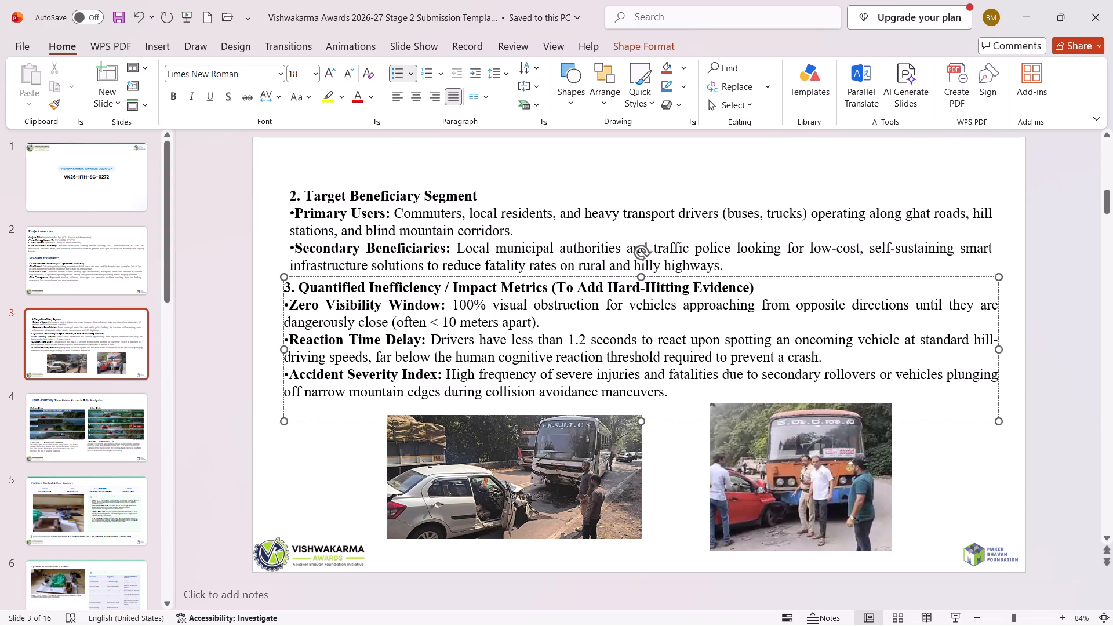
key("Escape")
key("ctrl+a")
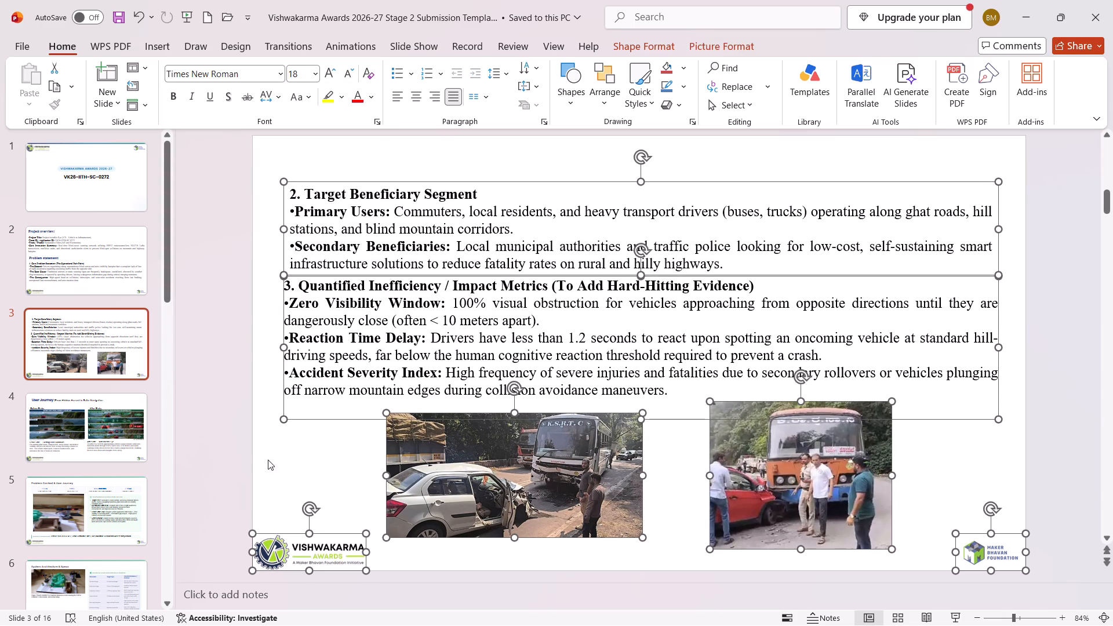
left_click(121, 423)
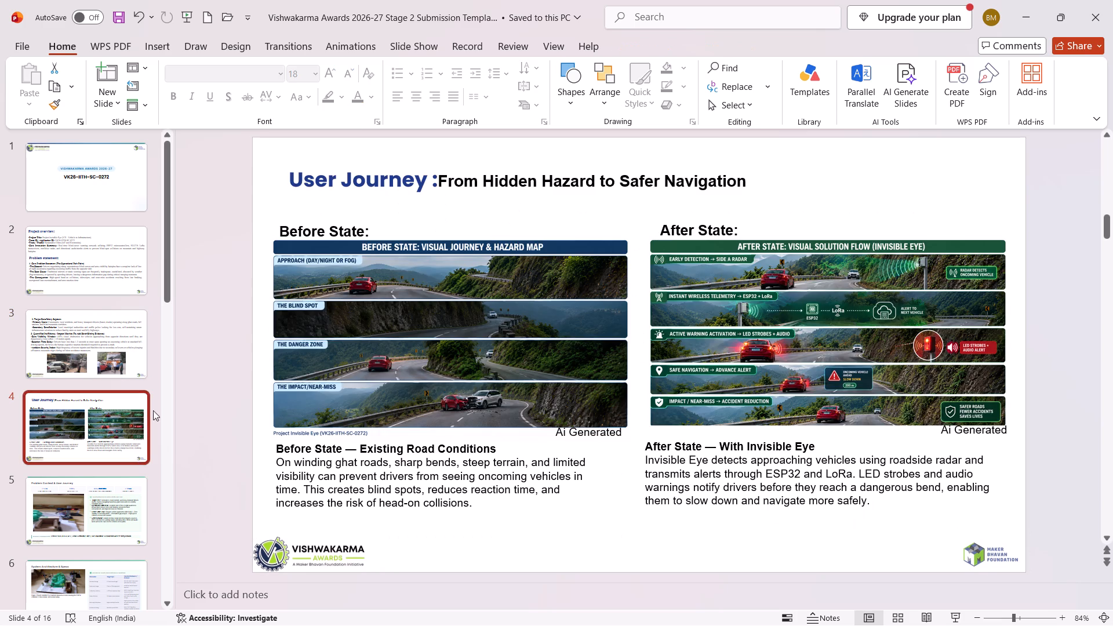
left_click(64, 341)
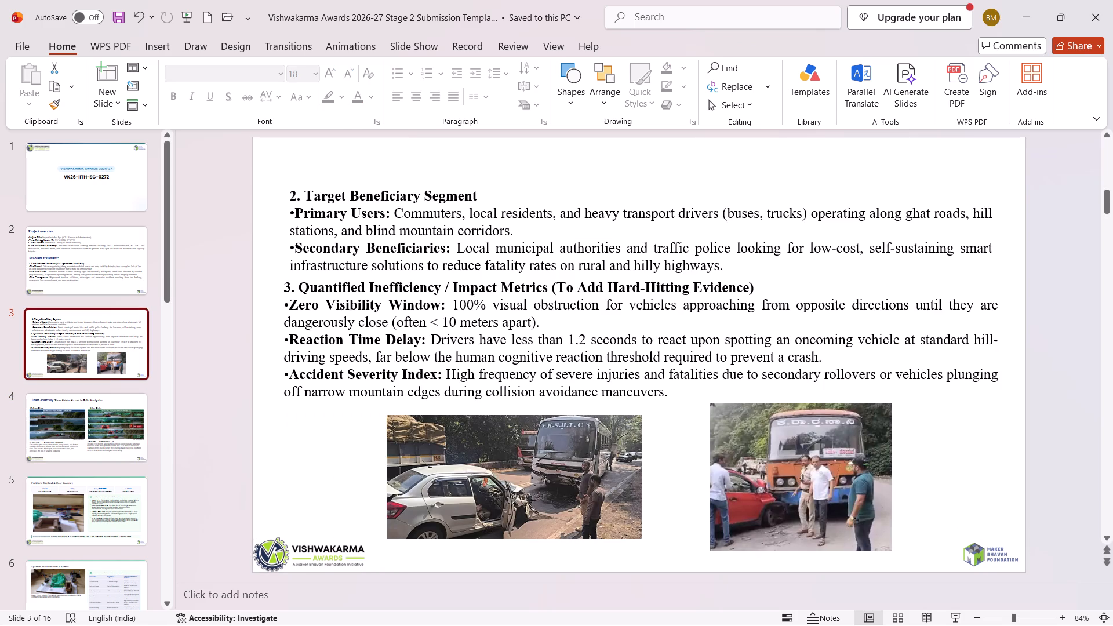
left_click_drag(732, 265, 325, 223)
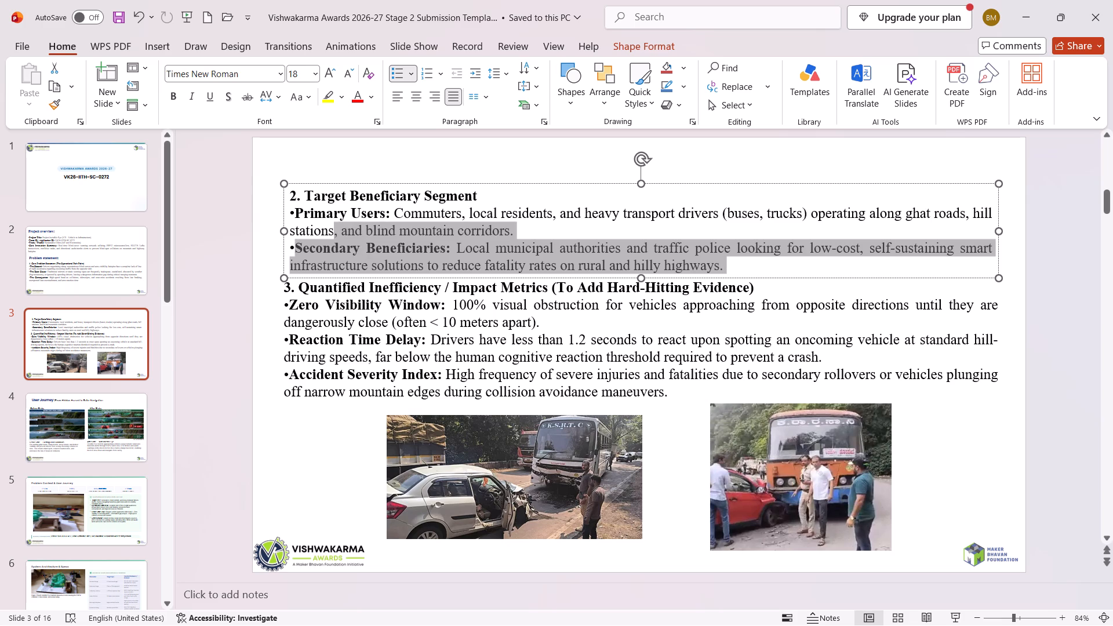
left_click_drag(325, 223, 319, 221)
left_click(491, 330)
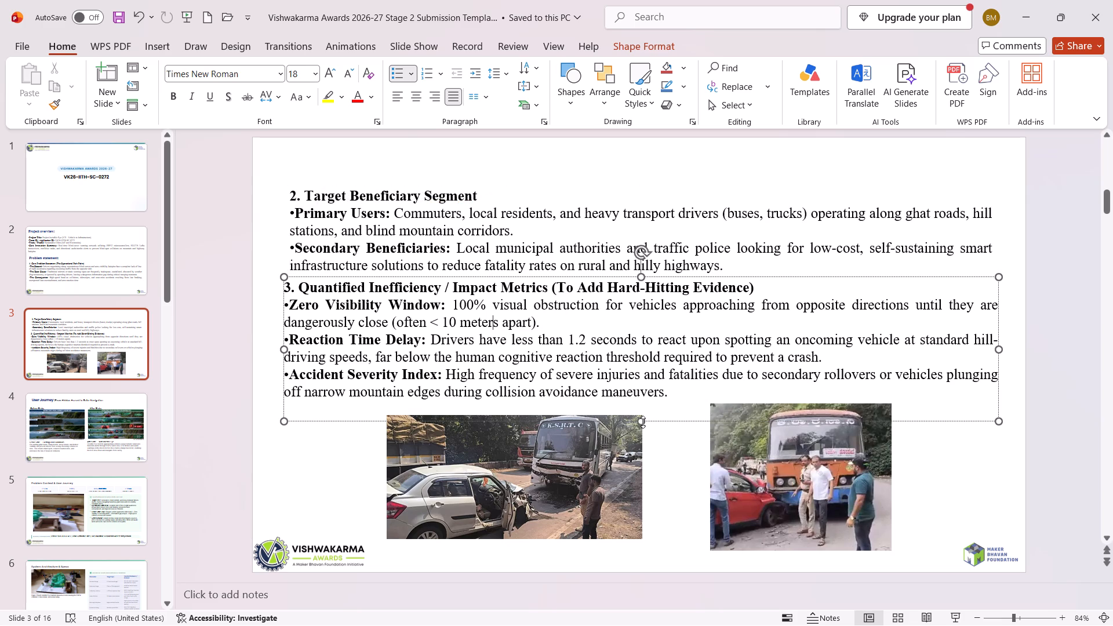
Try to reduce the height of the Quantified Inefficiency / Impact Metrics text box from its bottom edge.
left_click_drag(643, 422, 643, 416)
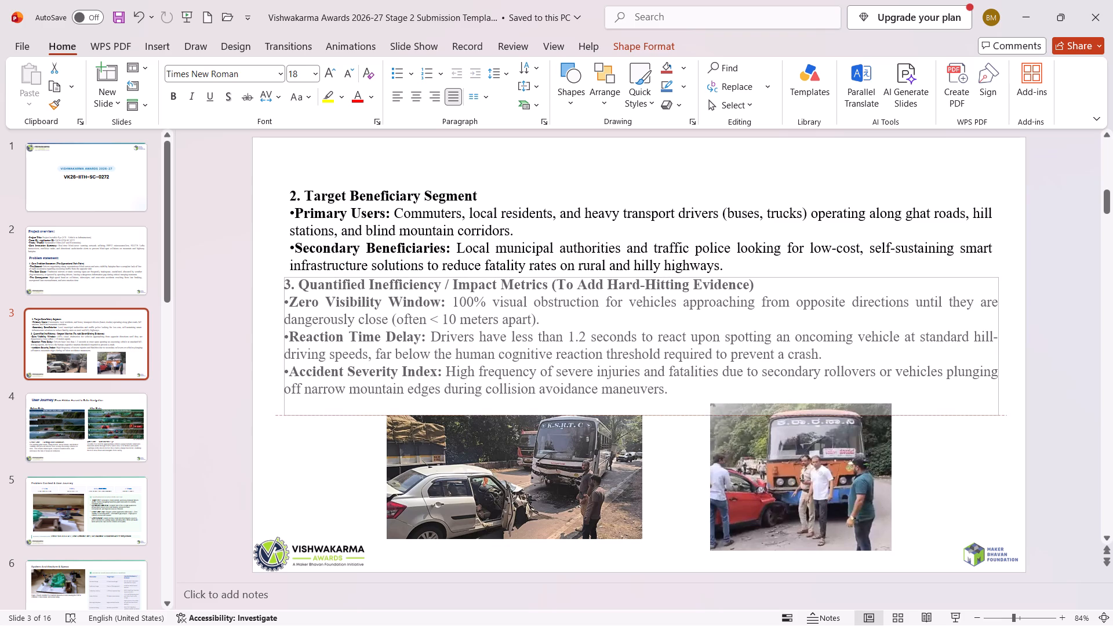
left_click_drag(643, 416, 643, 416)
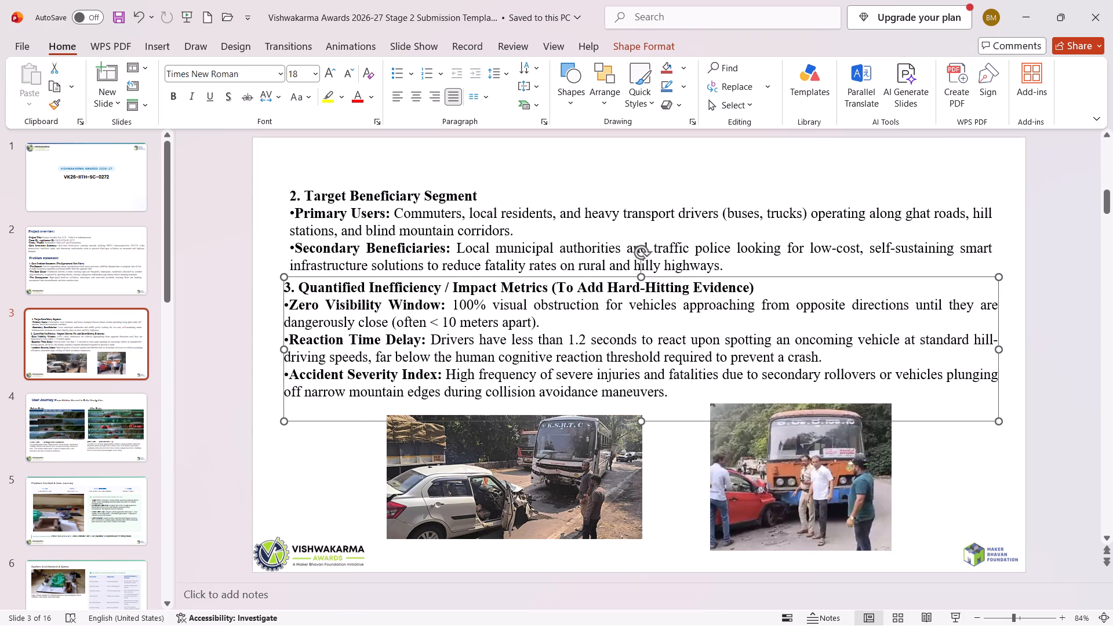
Add a backtick at the end of the Secondary Beneficiaries bullet in the Target Beneficiary Segment text box.
left_click(426, 235)
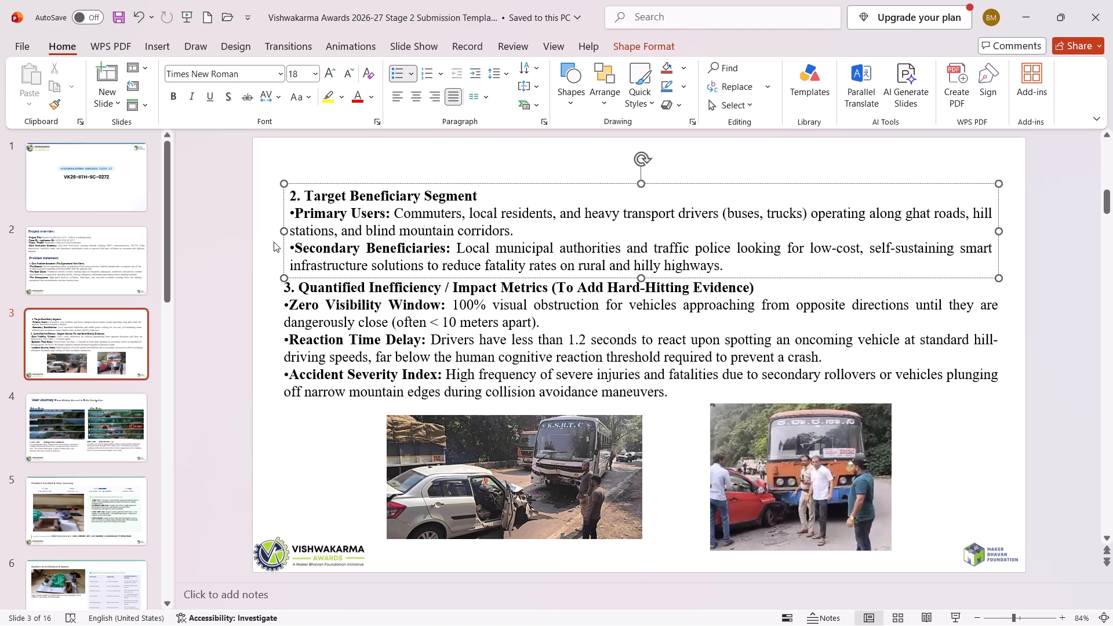
left_click(282, 232)
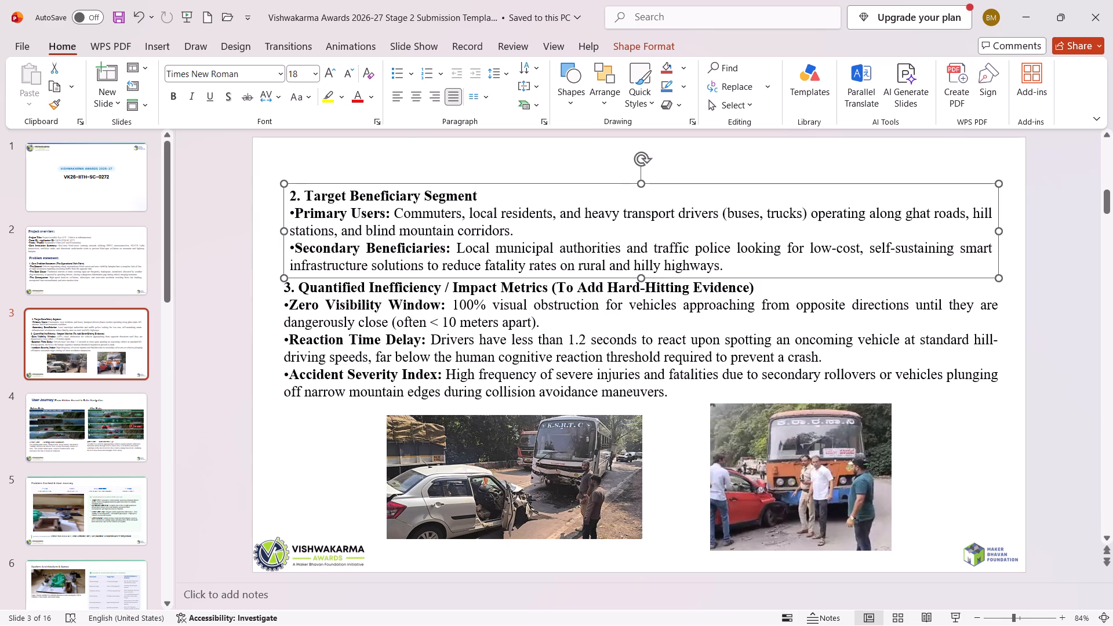
key("grave")
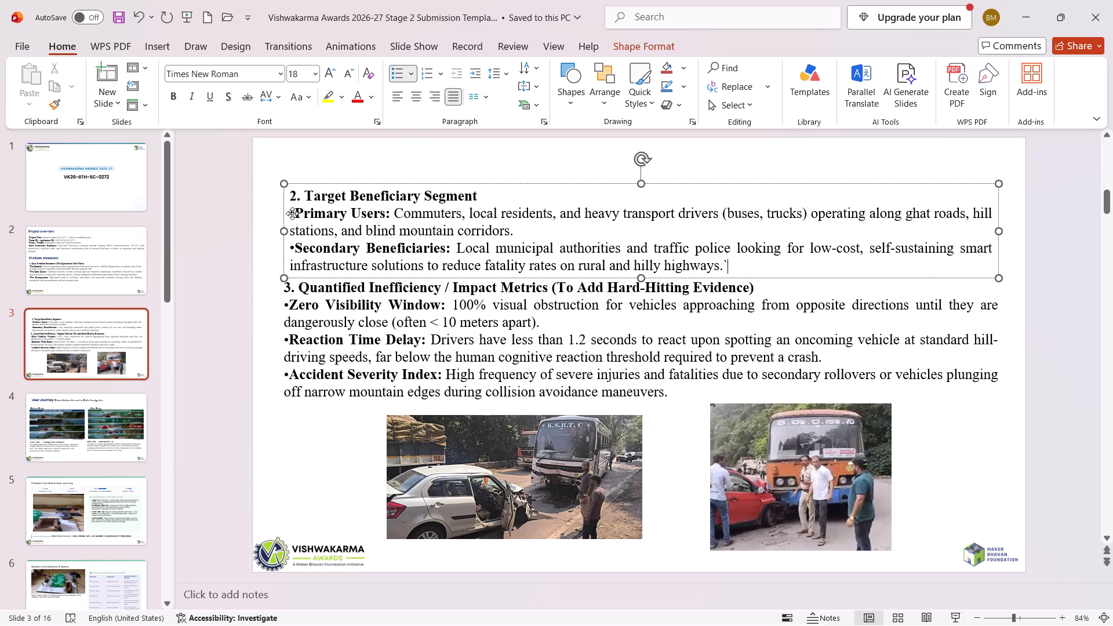
Insert a tab at the end of the "2. Target Beneficiary Segment" heading line, just ahead of the Primary Users bullet.
left_click(292, 213)
left_click(394, 243)
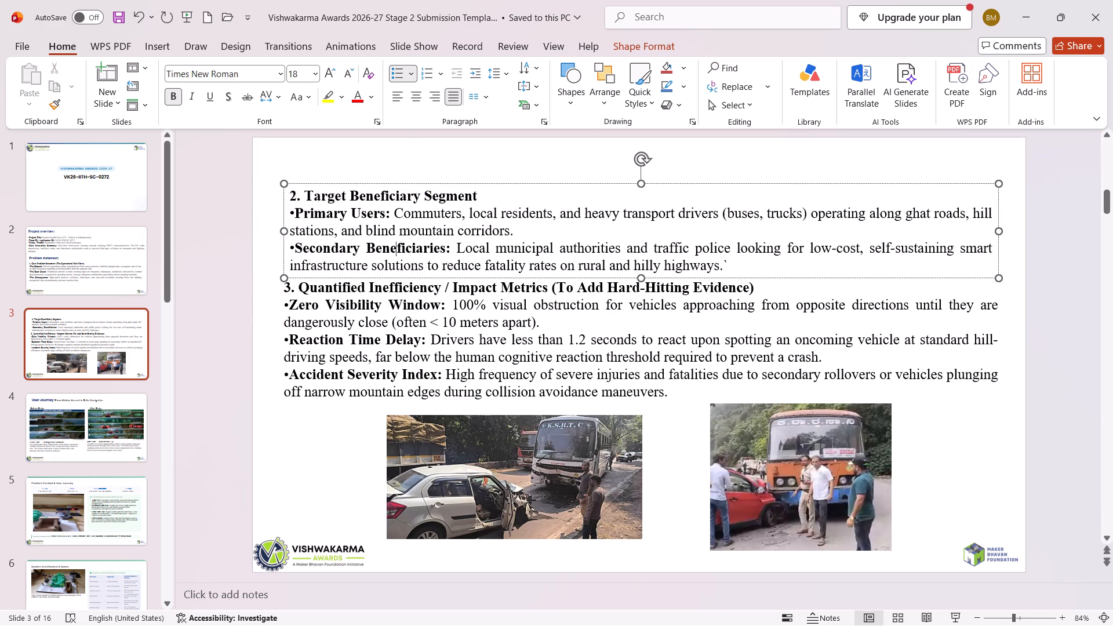
left_click(293, 211)
left_click(336, 228)
key("Escape")
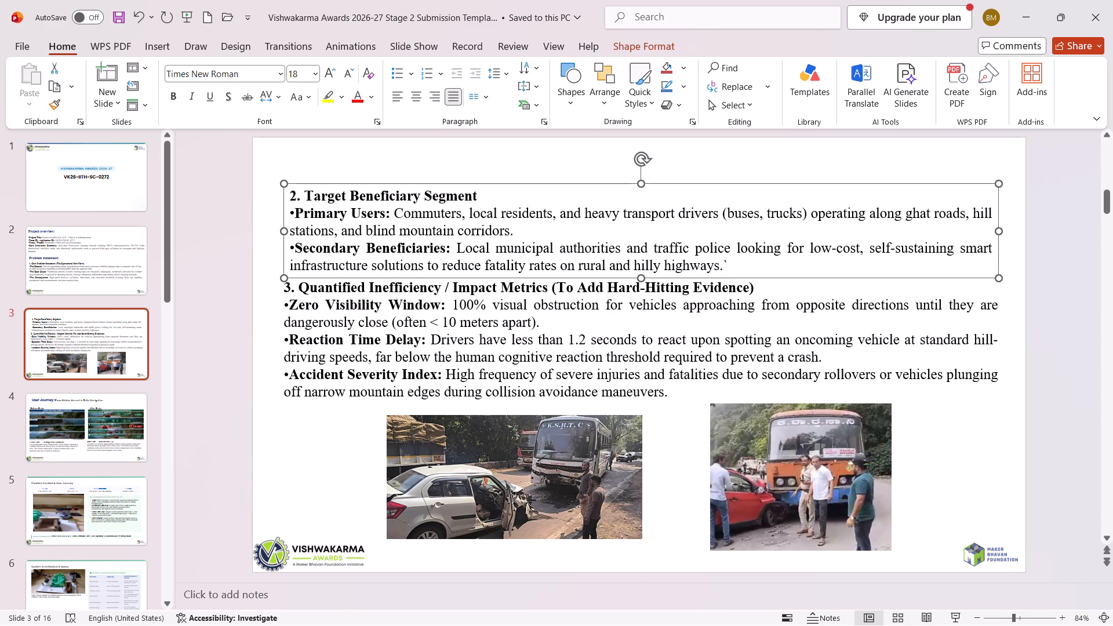
left_click(296, 214)
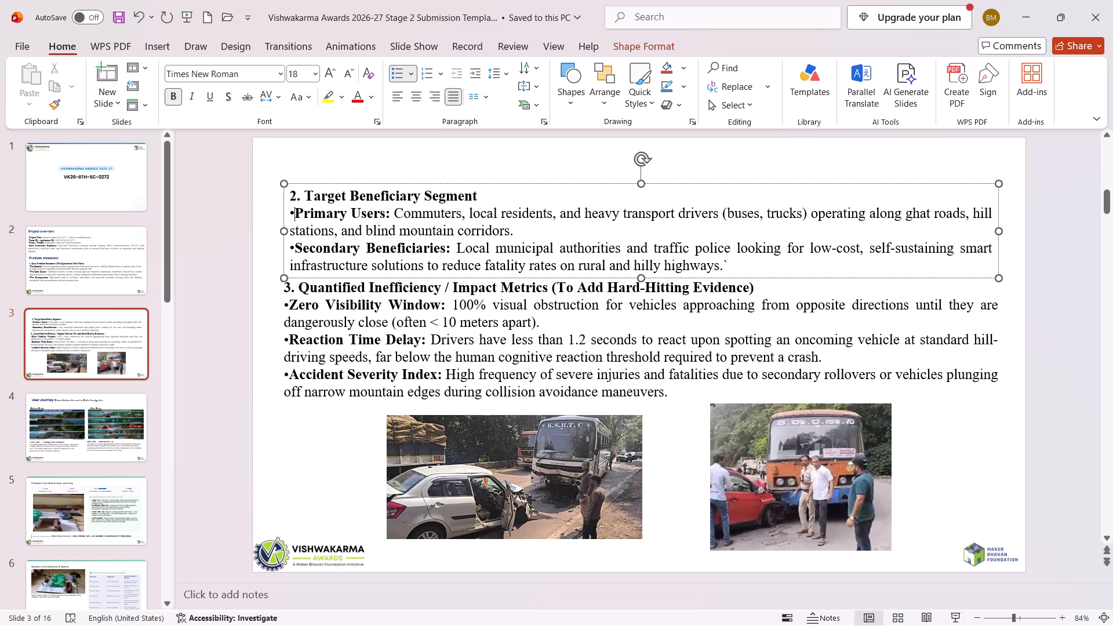
key("Left")
key("Tab")
key("Escape")
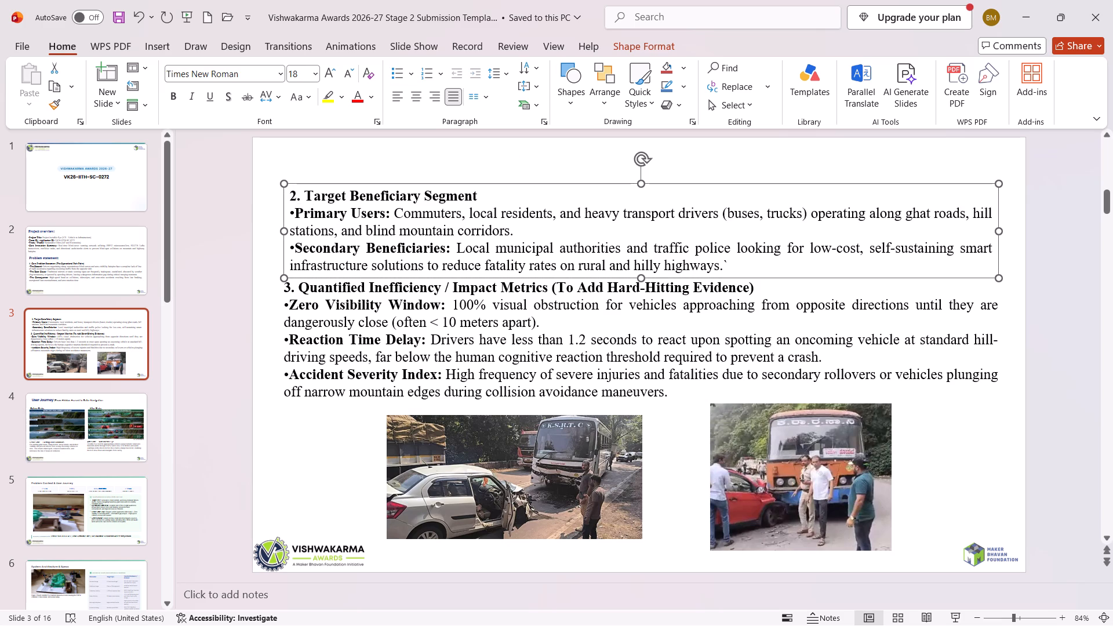
Nudge the Target Beneficiary Segment text box slightly down on slide 3.
key("Down")
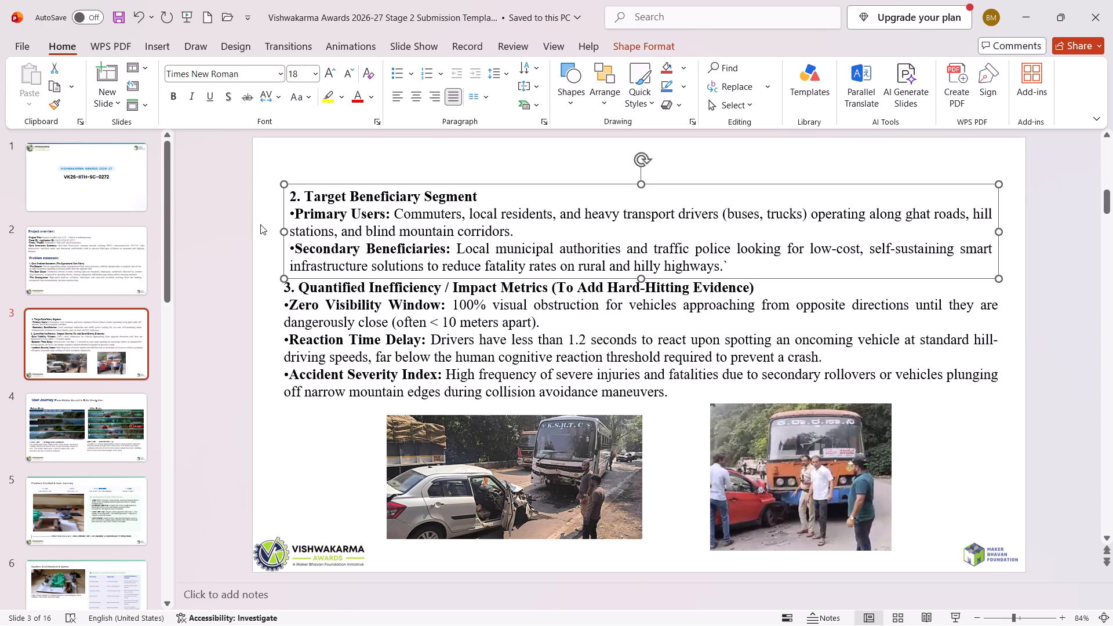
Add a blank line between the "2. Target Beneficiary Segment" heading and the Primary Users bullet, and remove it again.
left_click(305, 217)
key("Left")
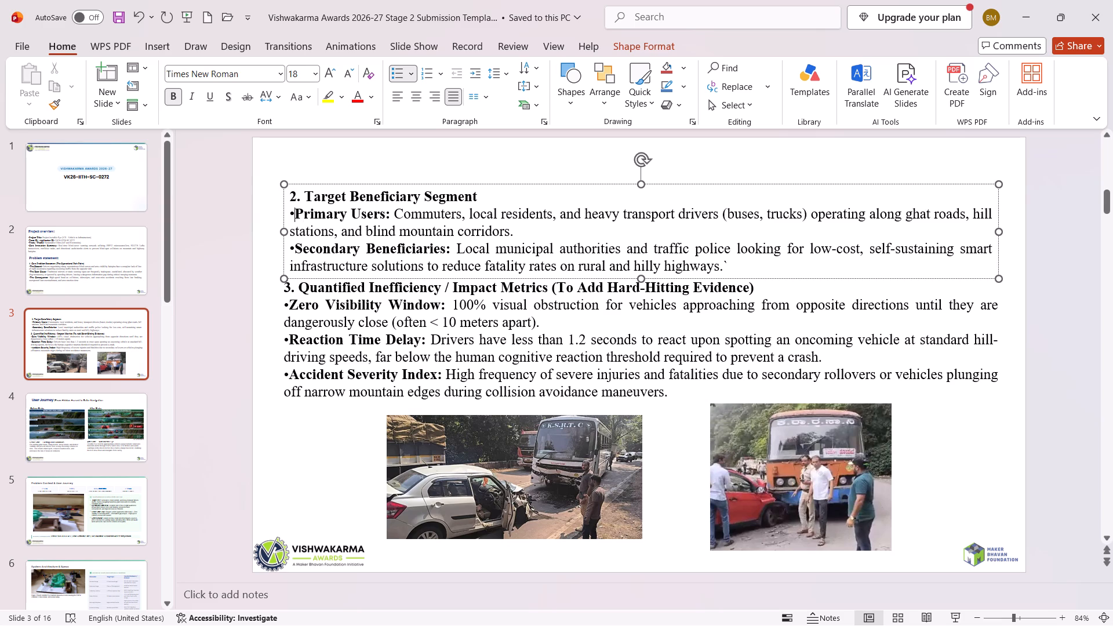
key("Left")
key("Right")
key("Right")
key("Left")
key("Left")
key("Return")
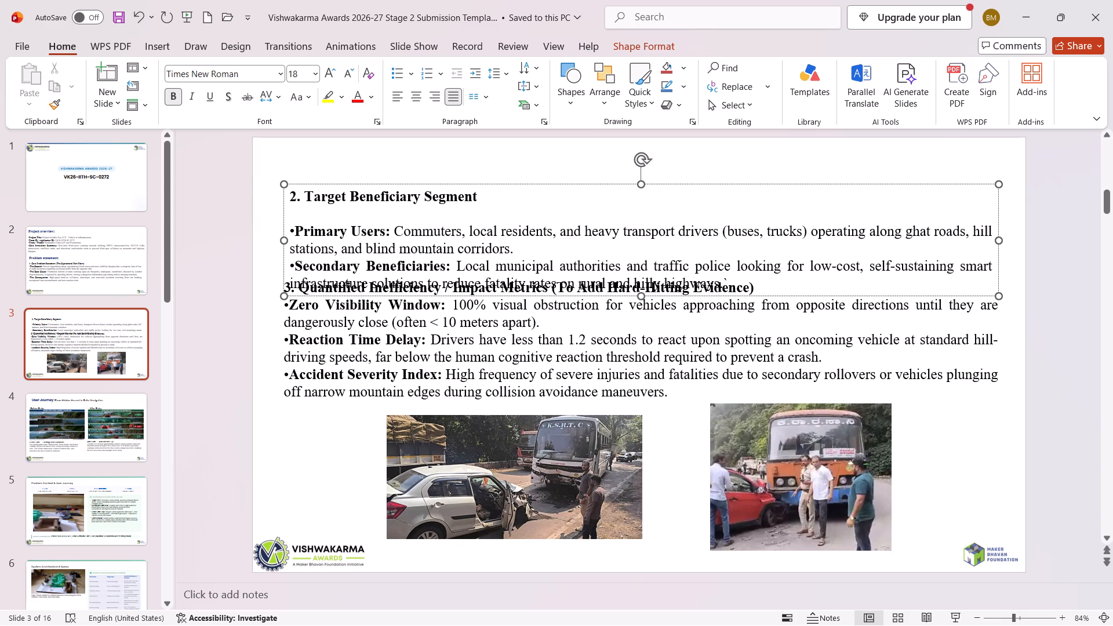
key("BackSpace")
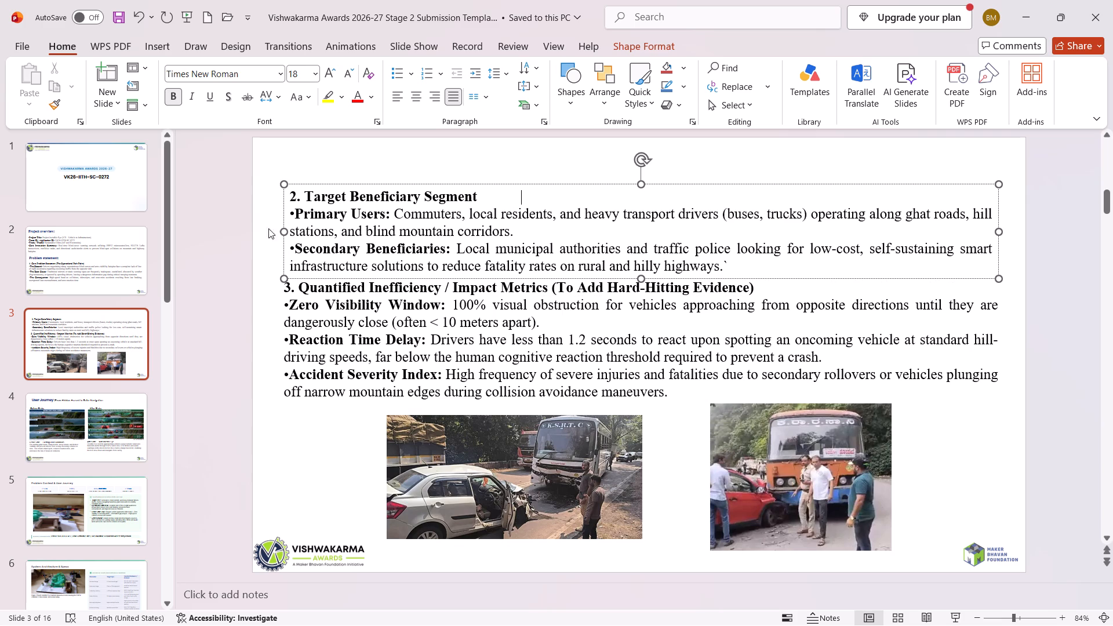
Try to indent the whole Primary Users bullet paragraph in the Target Beneficiary Segment text box by four levels.
left_click(293, 213)
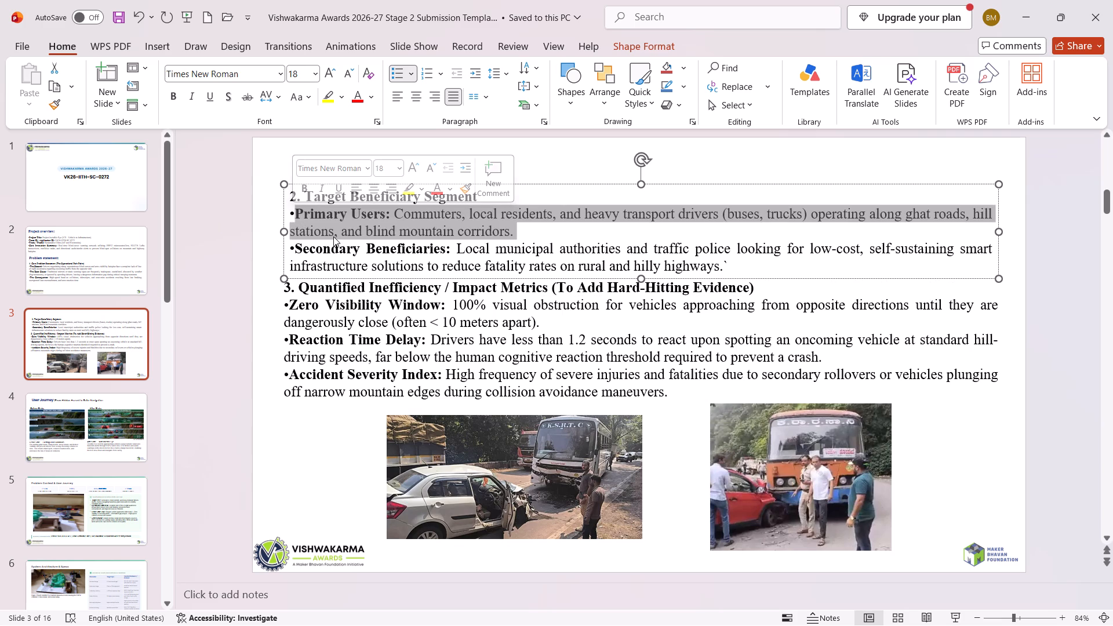
key("Tab")
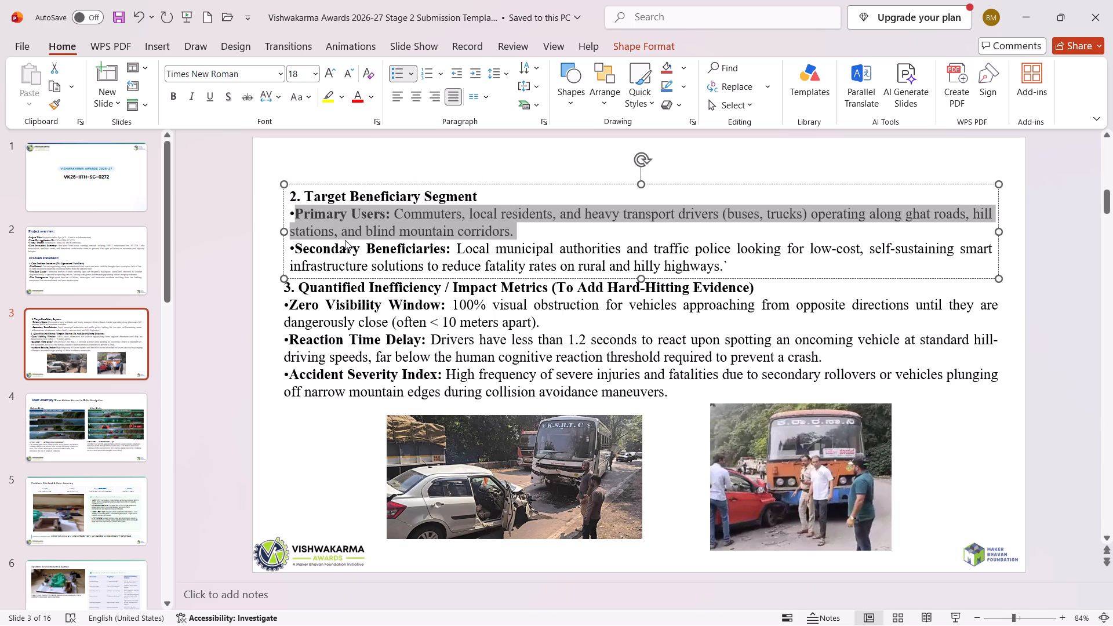
key("Tab")
key("Tab")
key("Tab")
key("Escape")
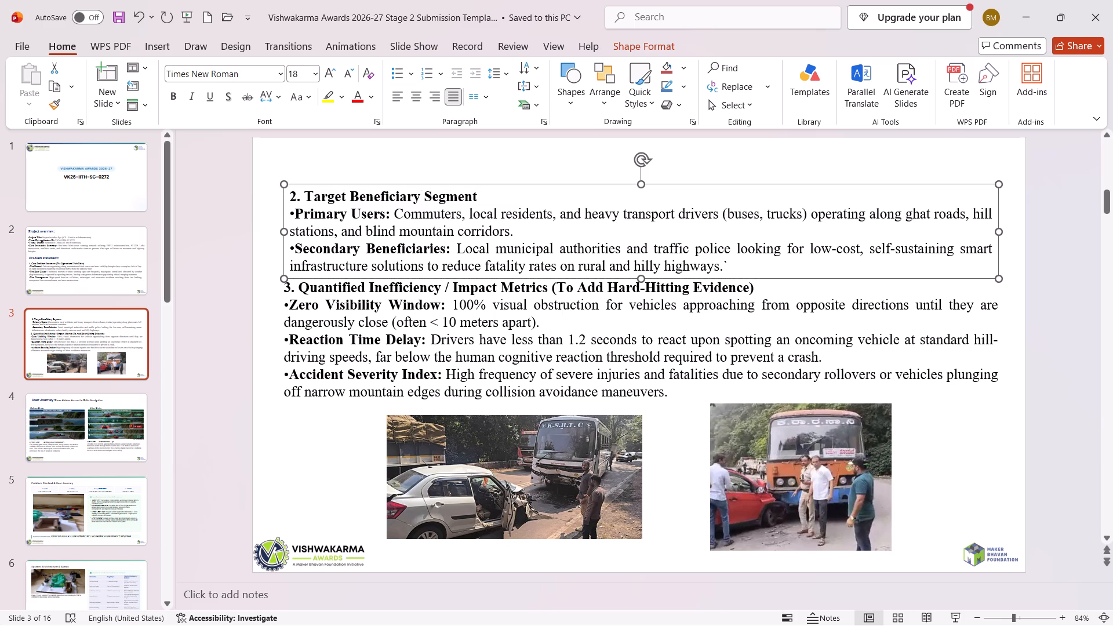
Insert three tabs at the end of the "3. Quantified Inefficiency / Impact Metrics" heading, deleting the extra ones that wrap onto a new line.
left_click(593, 319)
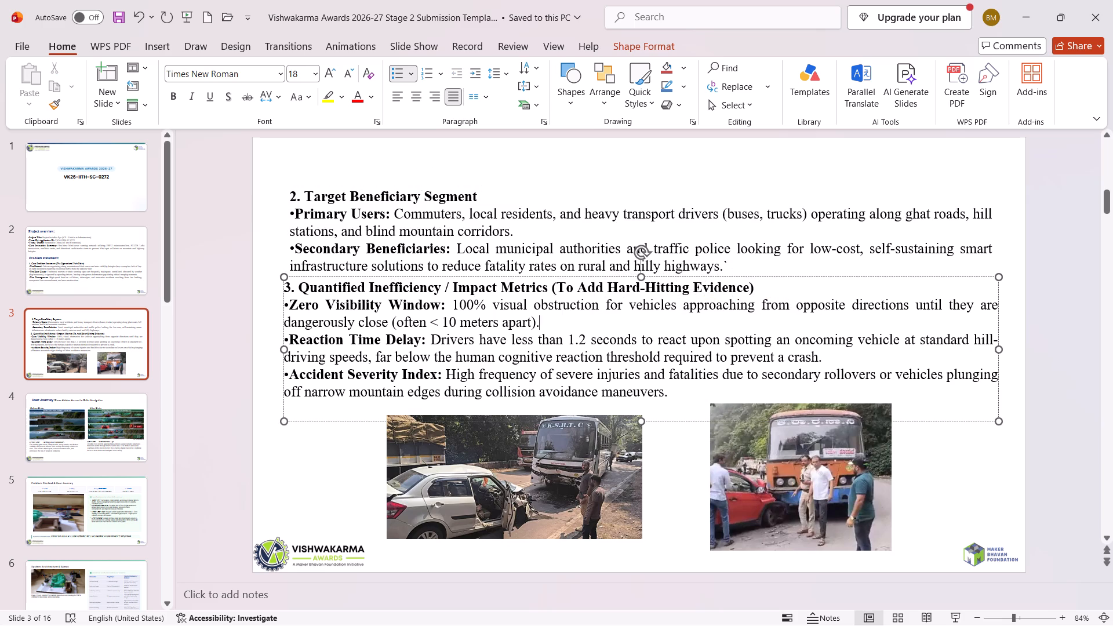
key("Escape")
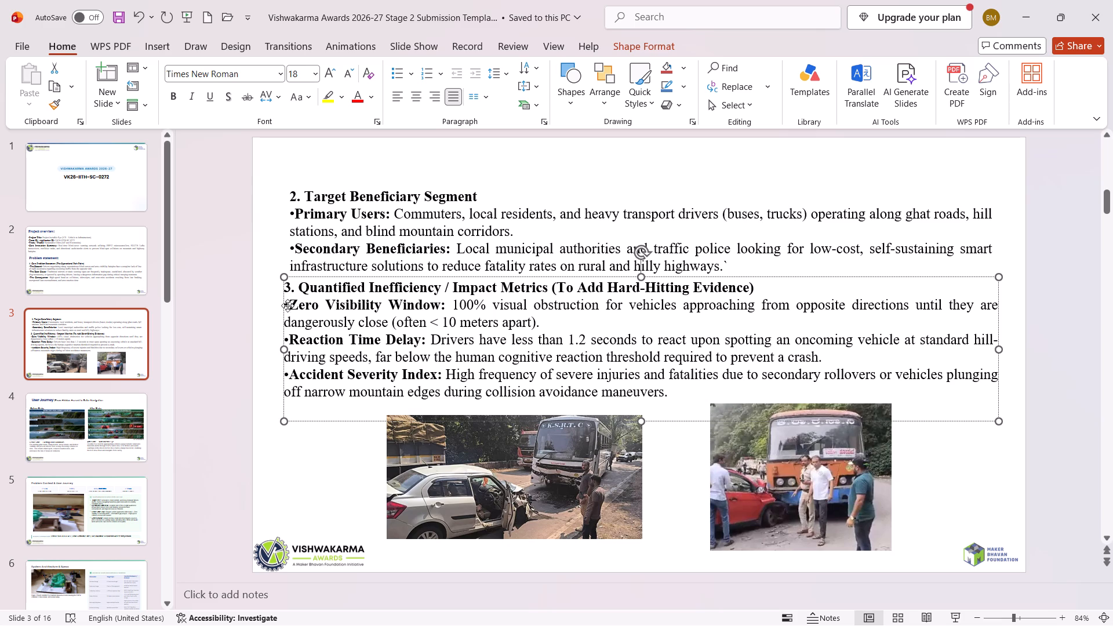
double_click(290, 305)
left_click(294, 306)
key("Left")
key("Left")
key("Tab")
key("Tab")
key("Tab")
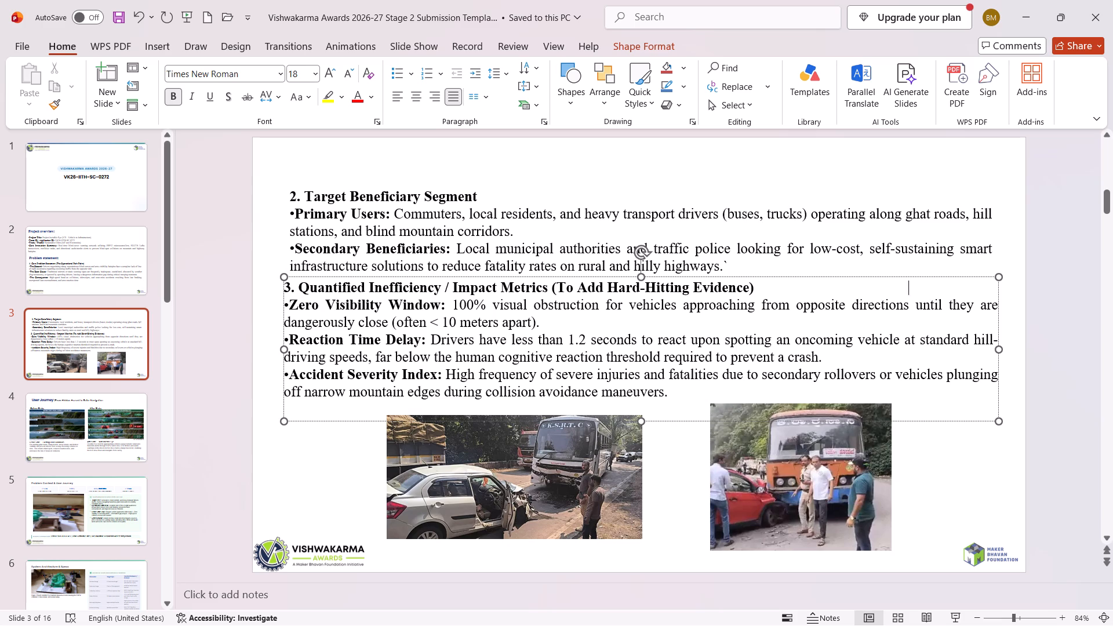
key("Tab")
key("Tab")
key("Tab")
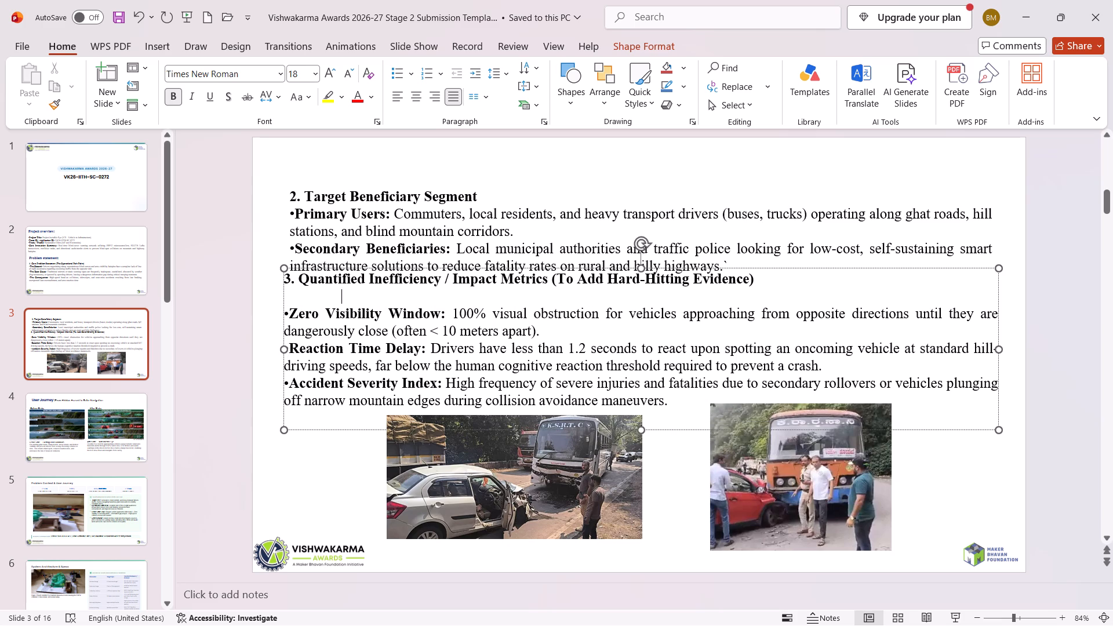
key("BackSpace")
key("BackSpace")
key("BackSpace")
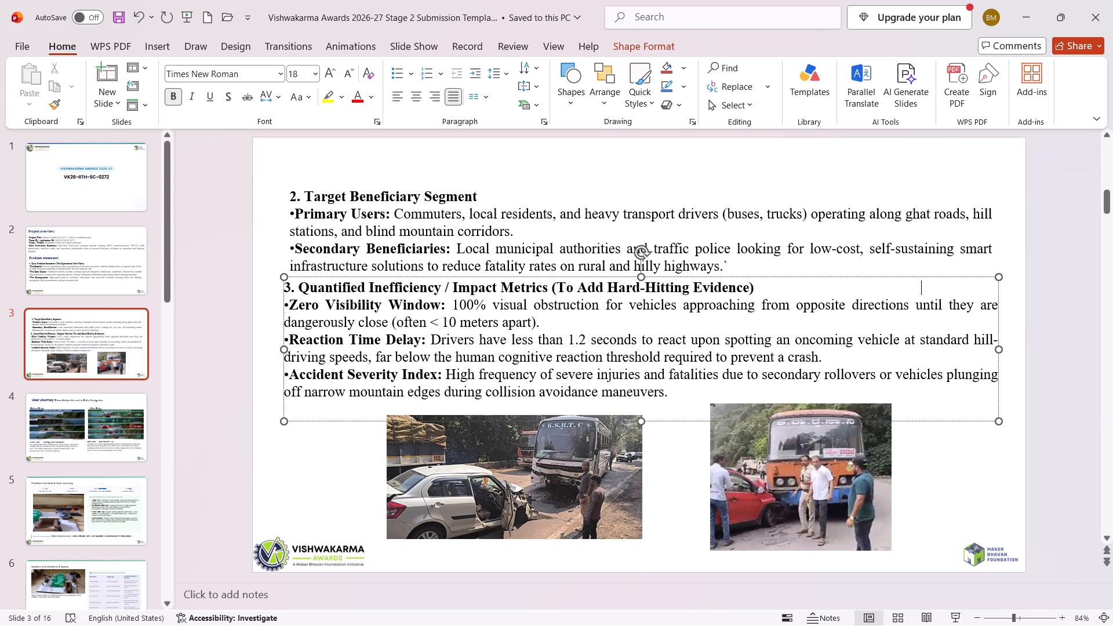
key("Escape")
key("Escape")
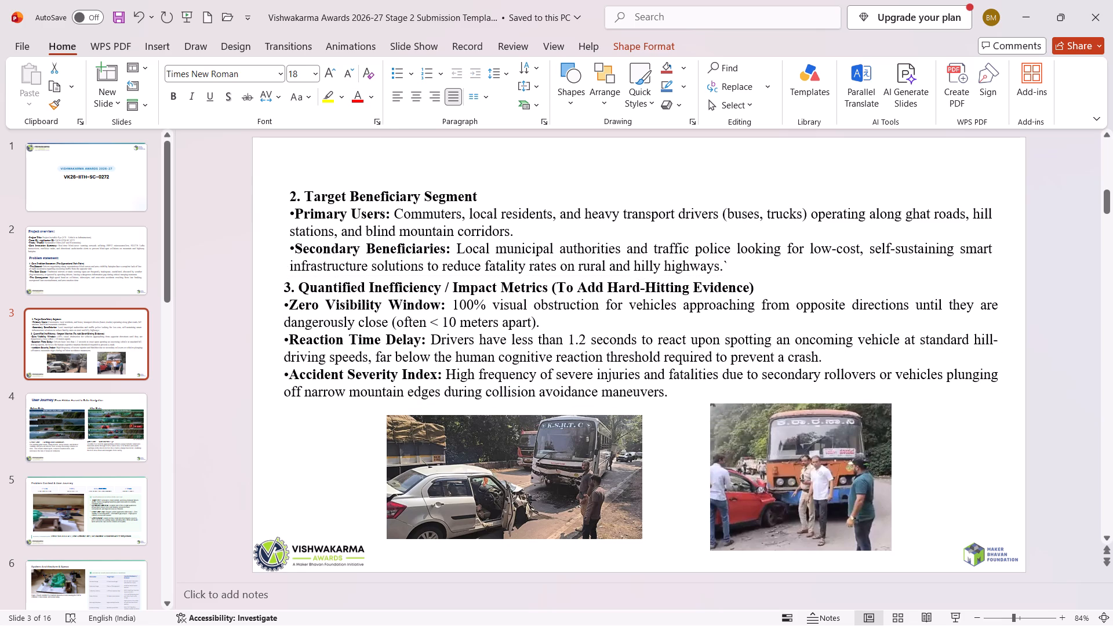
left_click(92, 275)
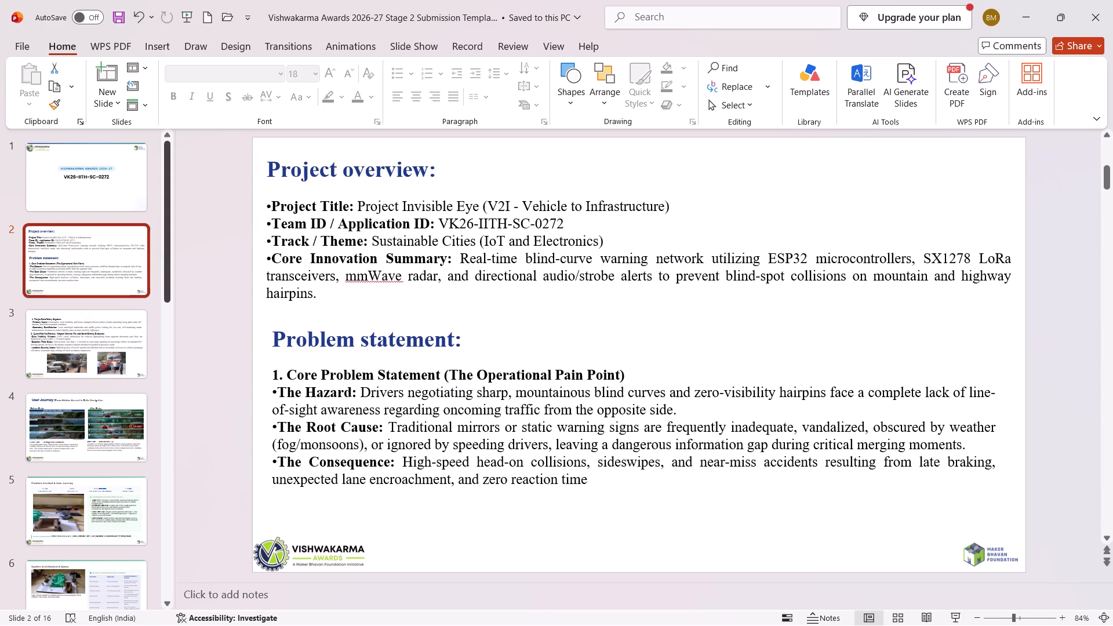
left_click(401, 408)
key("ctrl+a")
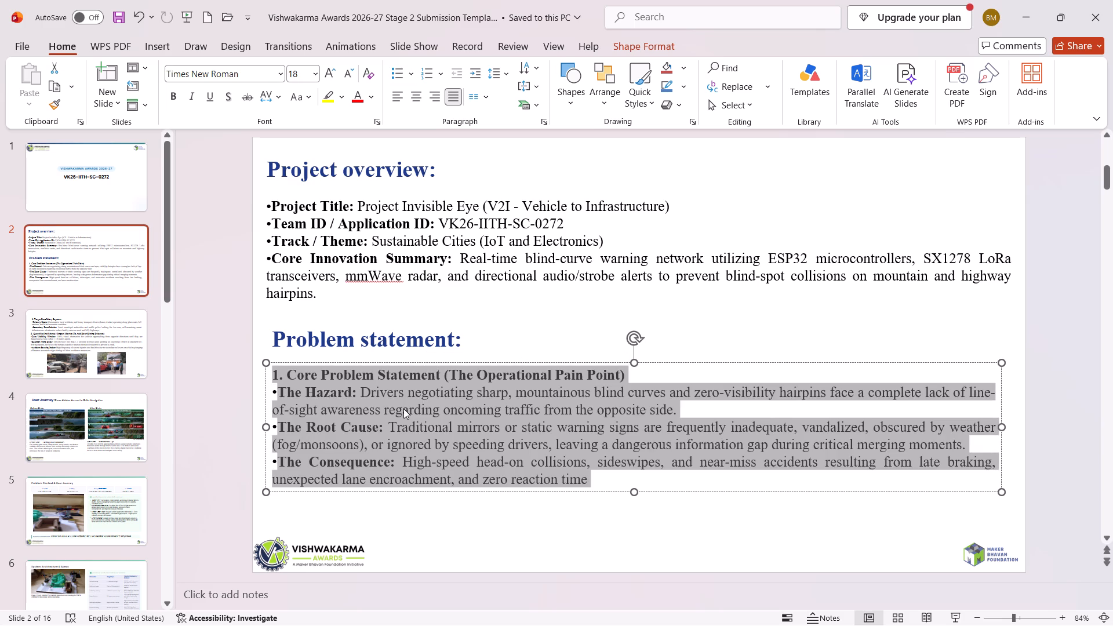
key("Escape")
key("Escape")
Set the whole "User Journey: From Hidden Hazard to Safer Navigation" heading on slide 4 to Times New Roman.
left_click(66, 427)
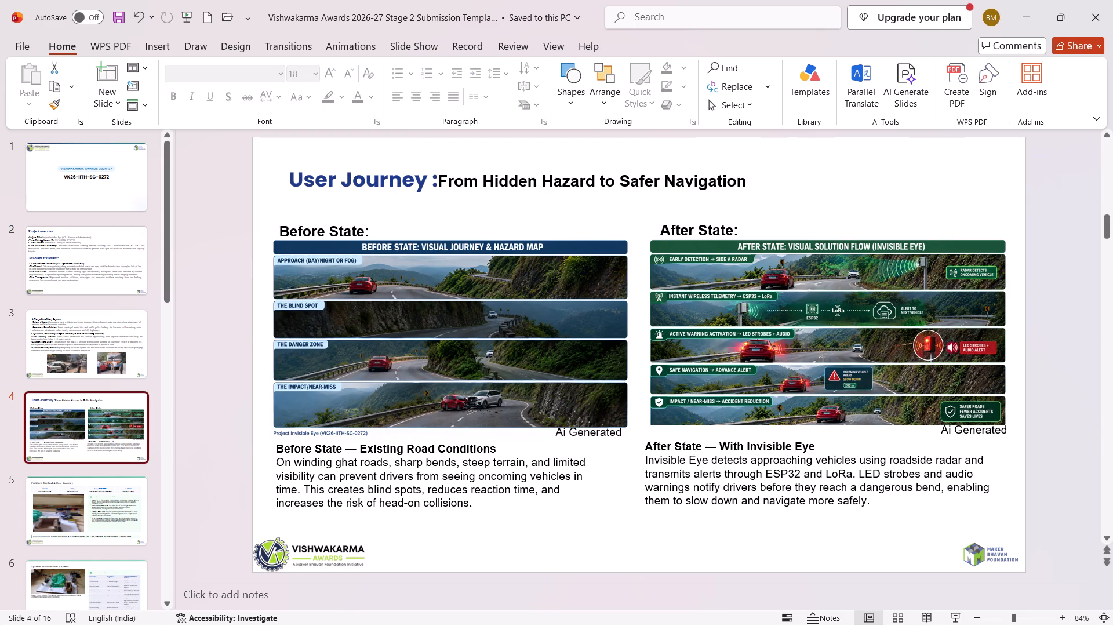
left_click(504, 181)
key("ctrl+a")
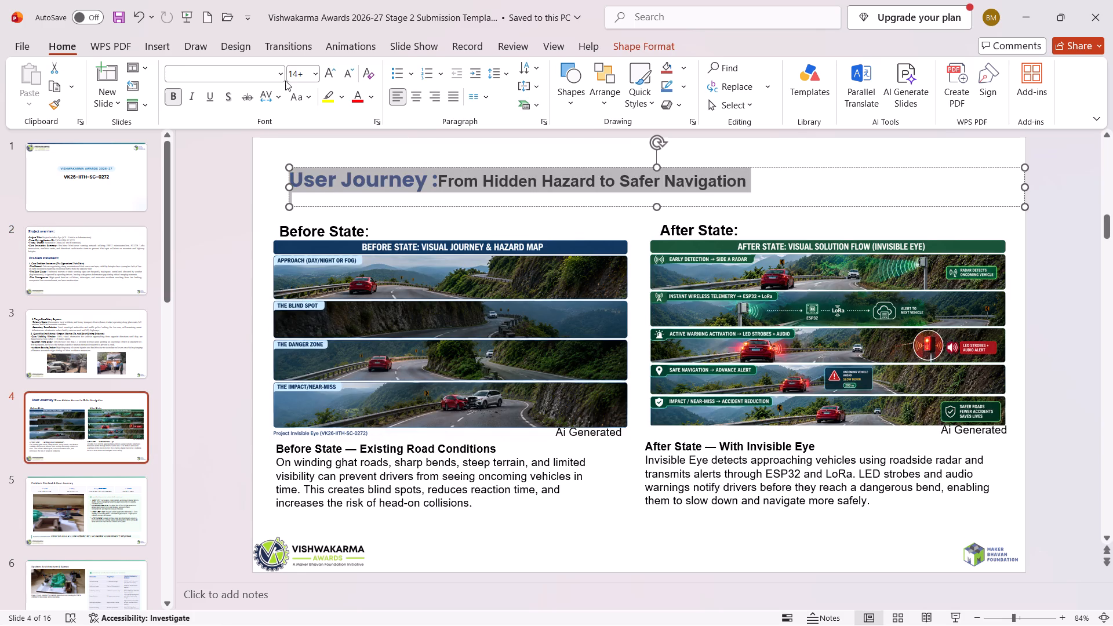
left_click(281, 75)
left_click(258, 180)
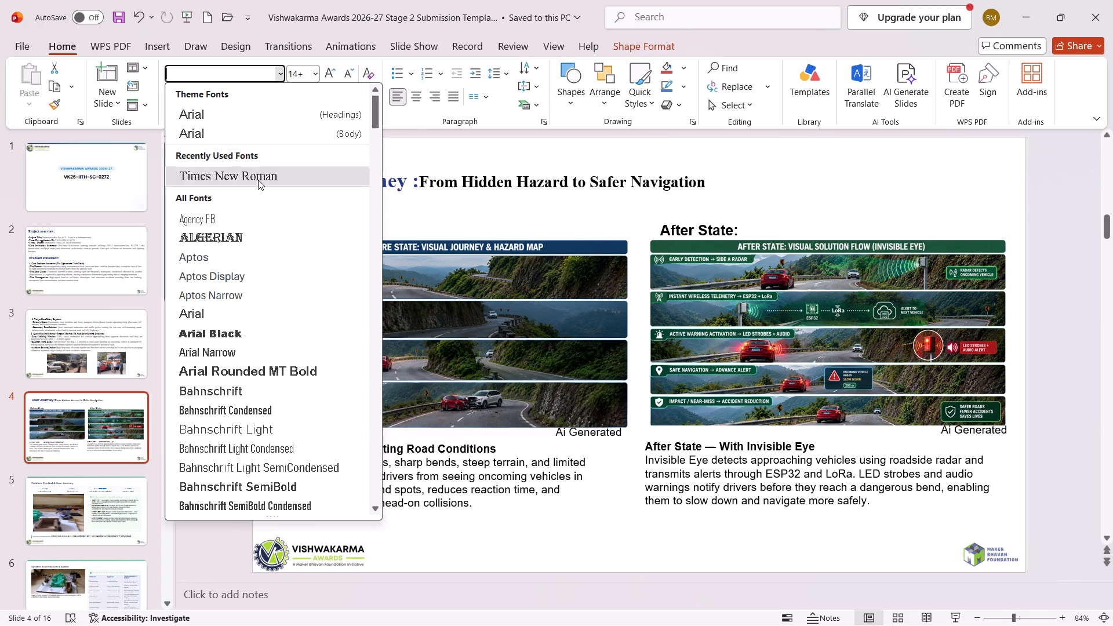
left_click(522, 219)
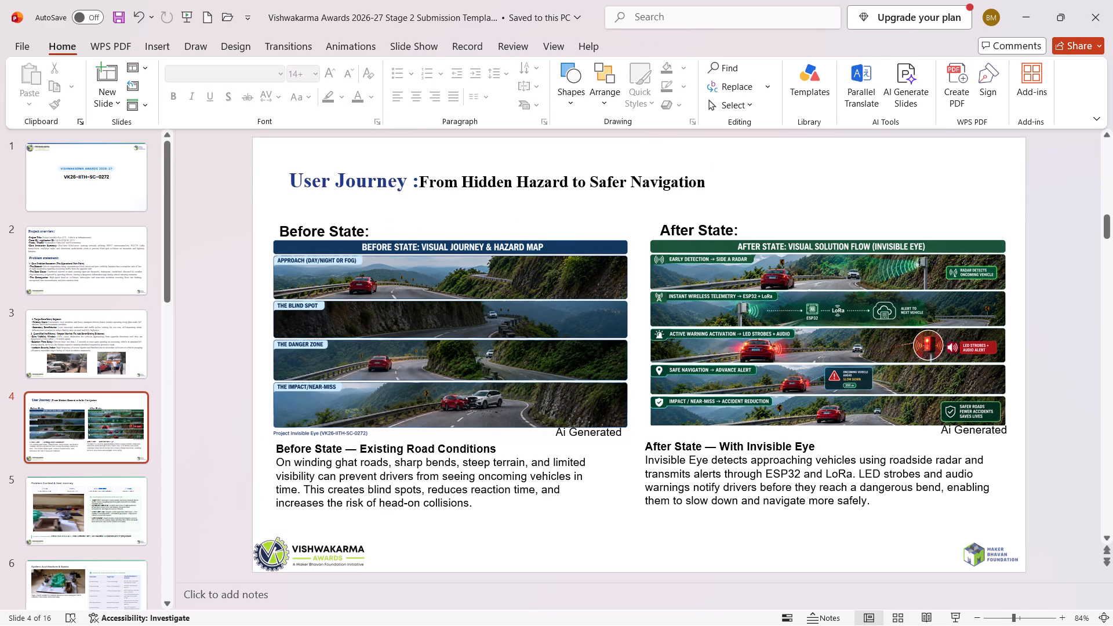
Apply Times New Roman to the word "State" in the "Before State:" label above the hazard map image.
left_click(354, 231)
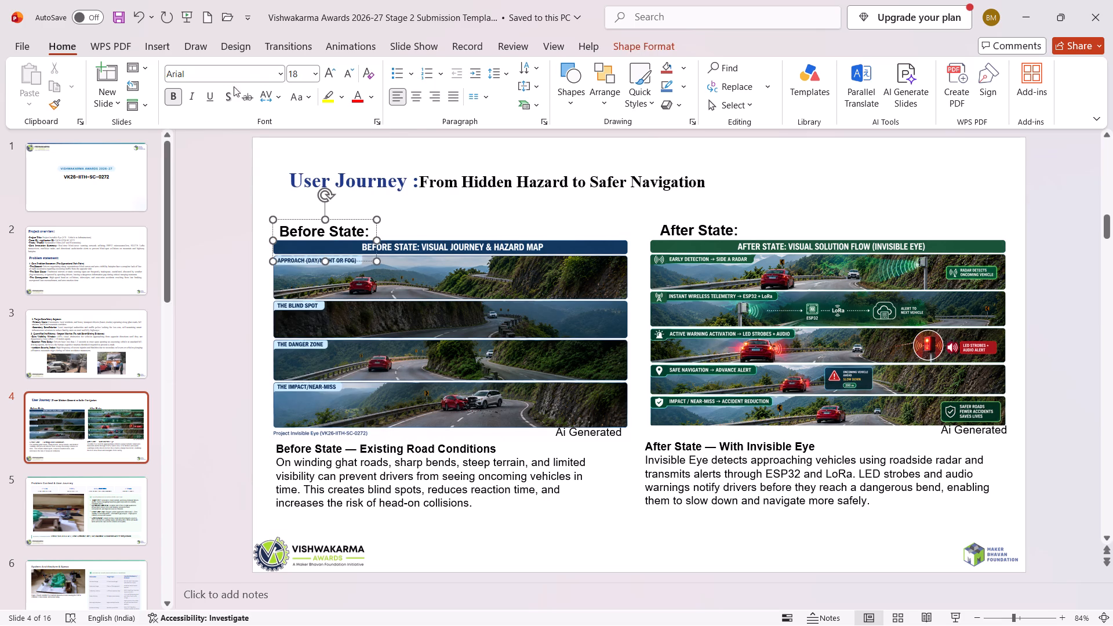
left_click(278, 74)
left_click(255, 177)
key("Escape")
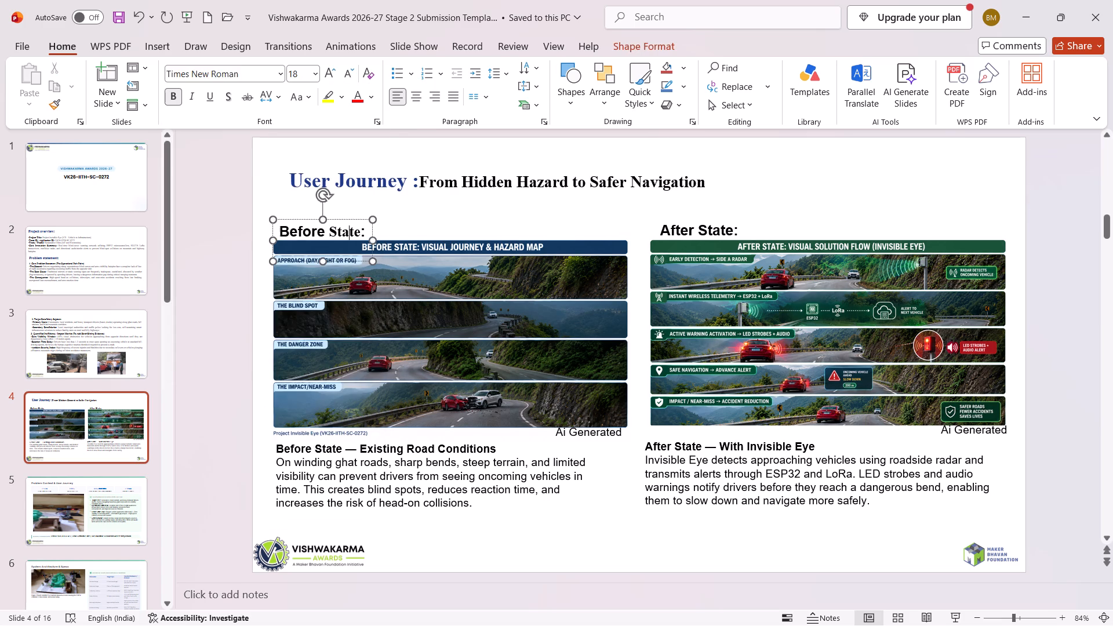
Try to apply Times New Roman to the "After State:" label above the solution flow image.
left_click(695, 233)
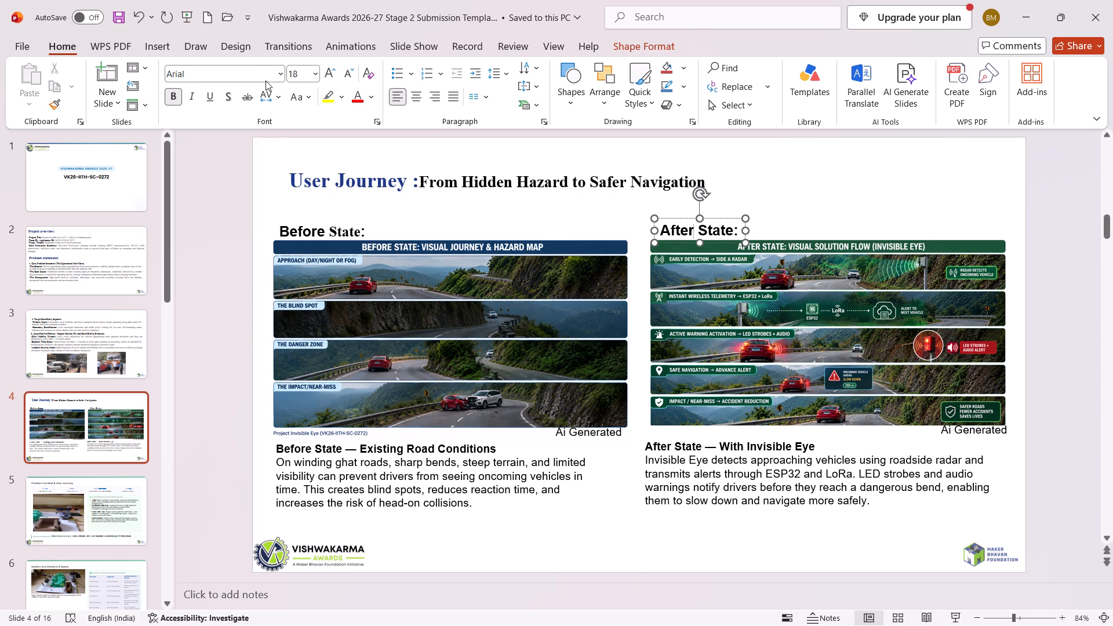
left_click(281, 74)
left_click(252, 173)
Set all text in the "Before State — Existing Road Conditions" description box to Times New Roman.
left_click(518, 496)
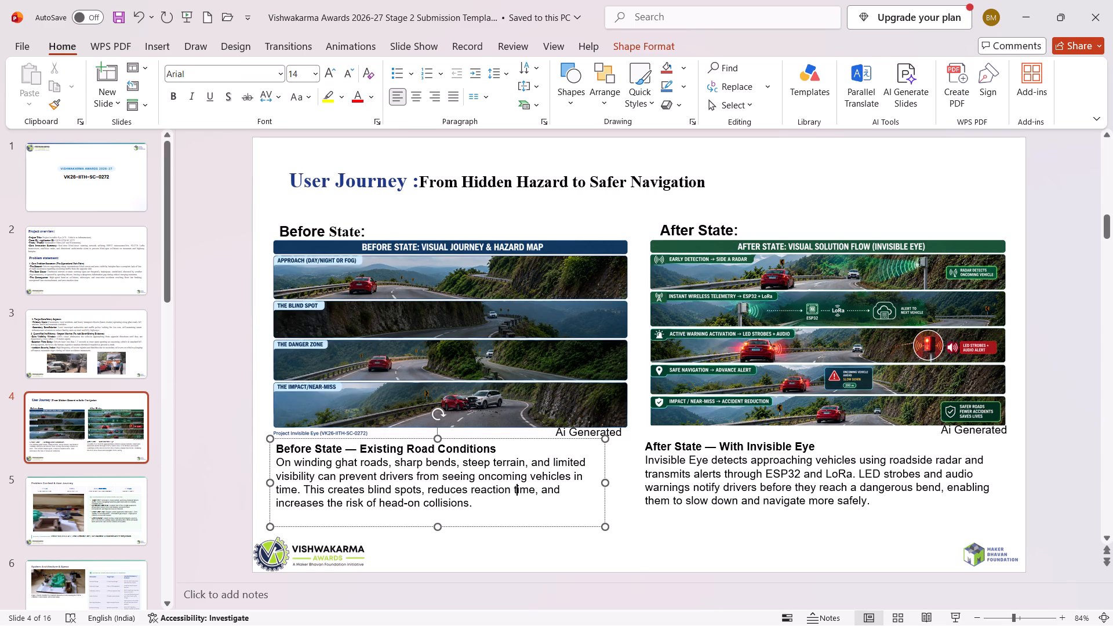
key("ctrl+a")
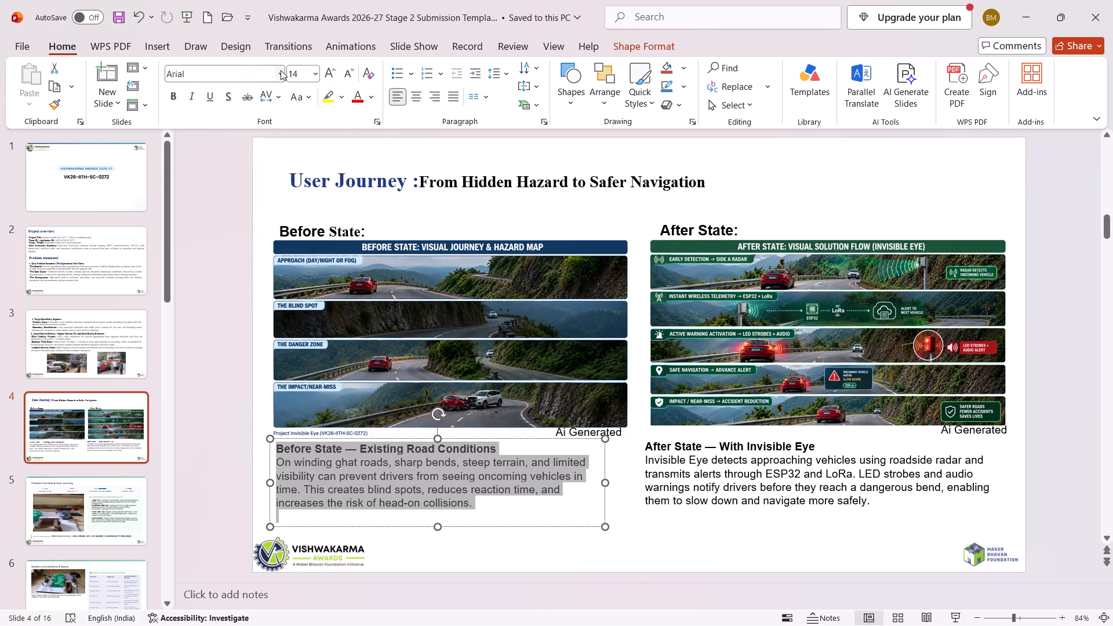
left_click(281, 70)
left_click(262, 173)
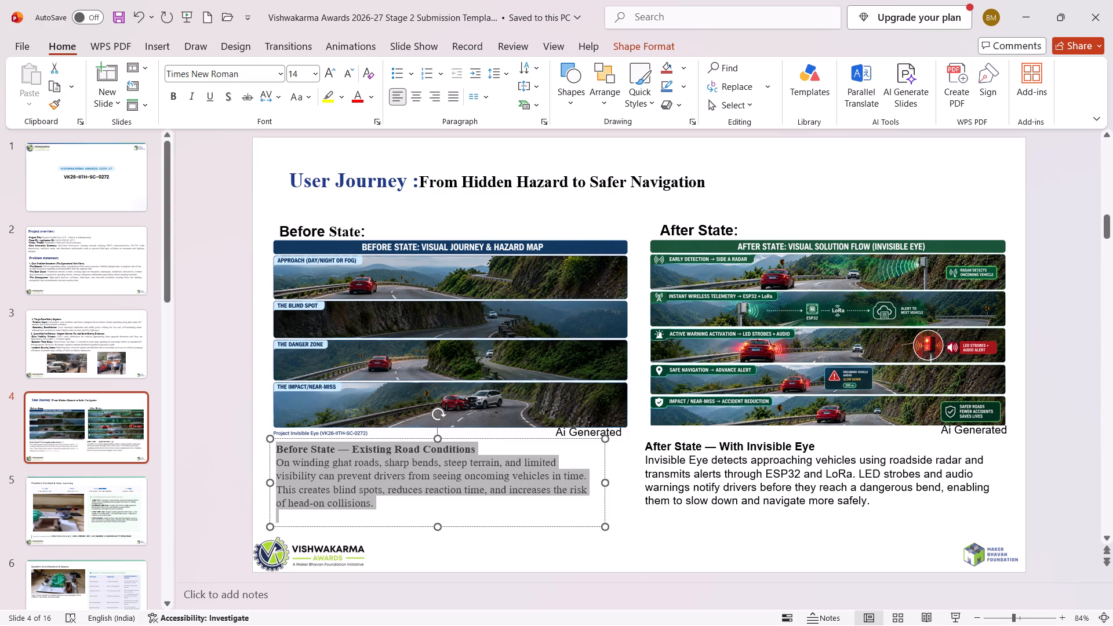
Set all text in the "After State — With Invisible Eye" description box to Times New Roman and clear the selection.
left_click(736, 492)
key("ctrl+a")
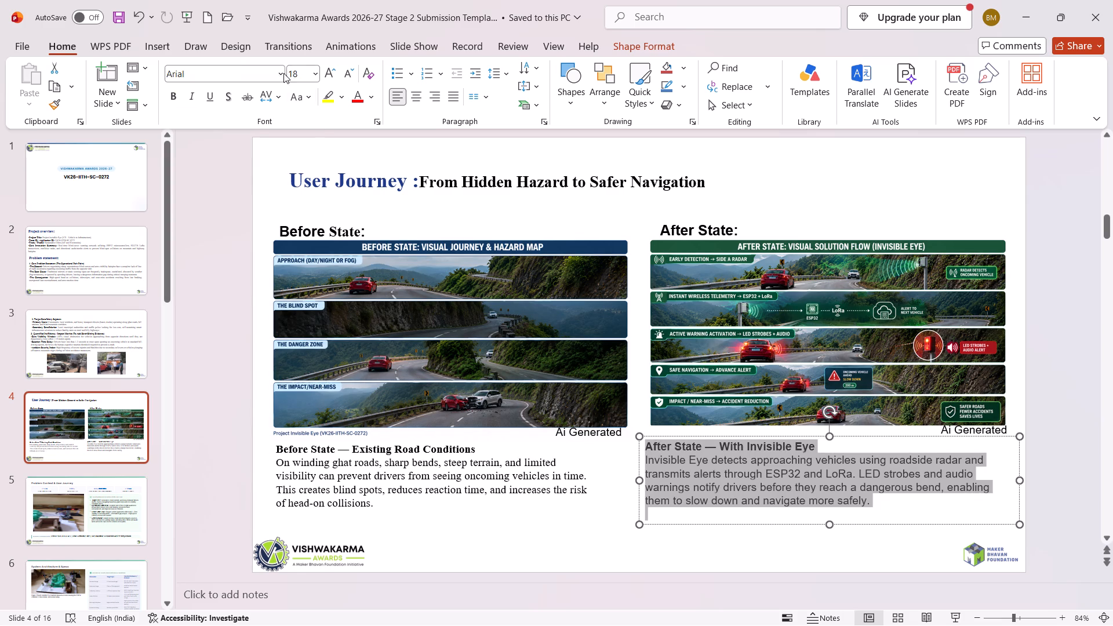
left_click(278, 71)
left_click(264, 176)
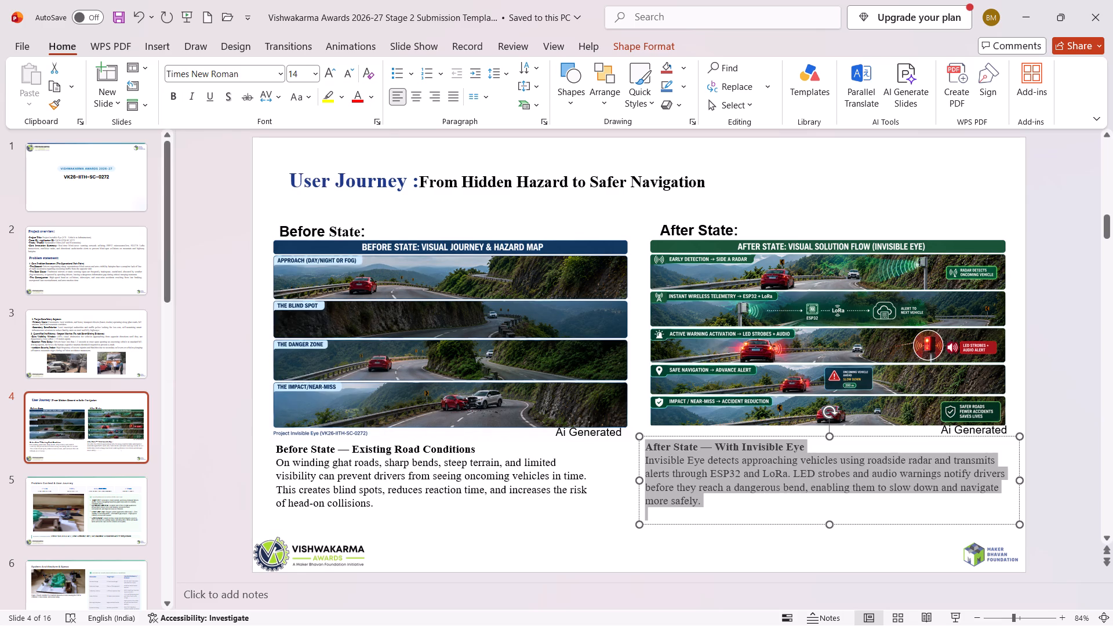
left_click(590, 488)
key("Escape")
key("Escape")
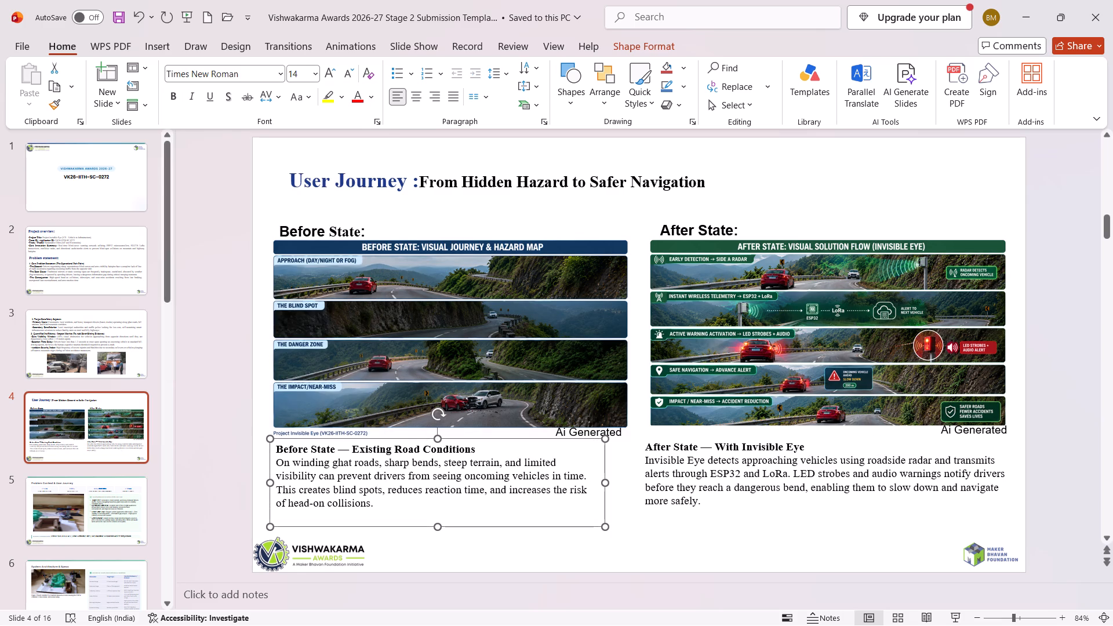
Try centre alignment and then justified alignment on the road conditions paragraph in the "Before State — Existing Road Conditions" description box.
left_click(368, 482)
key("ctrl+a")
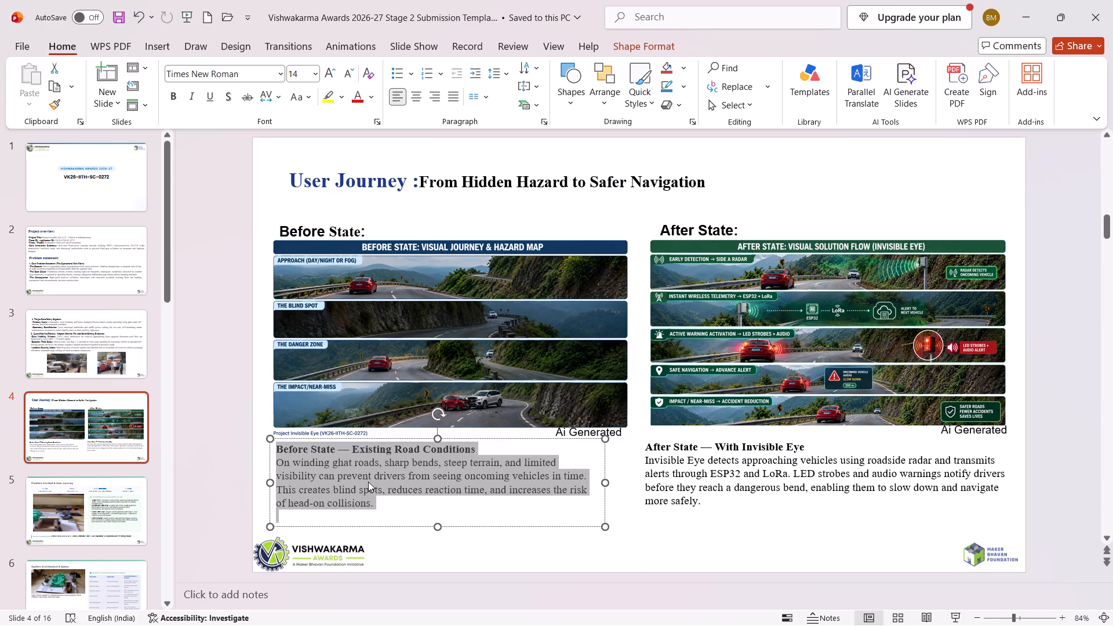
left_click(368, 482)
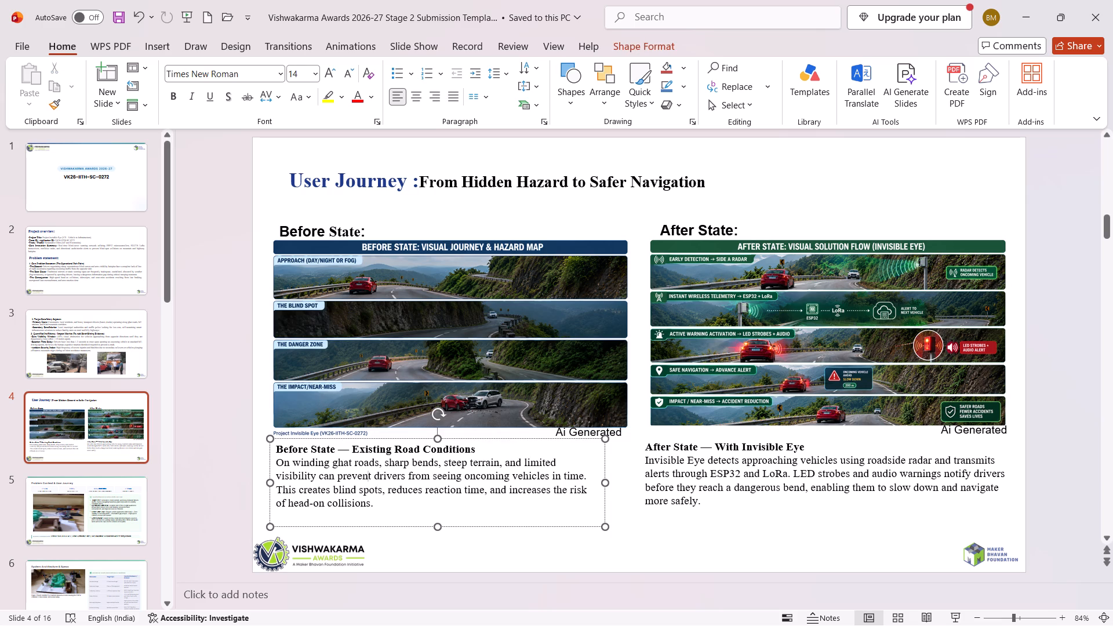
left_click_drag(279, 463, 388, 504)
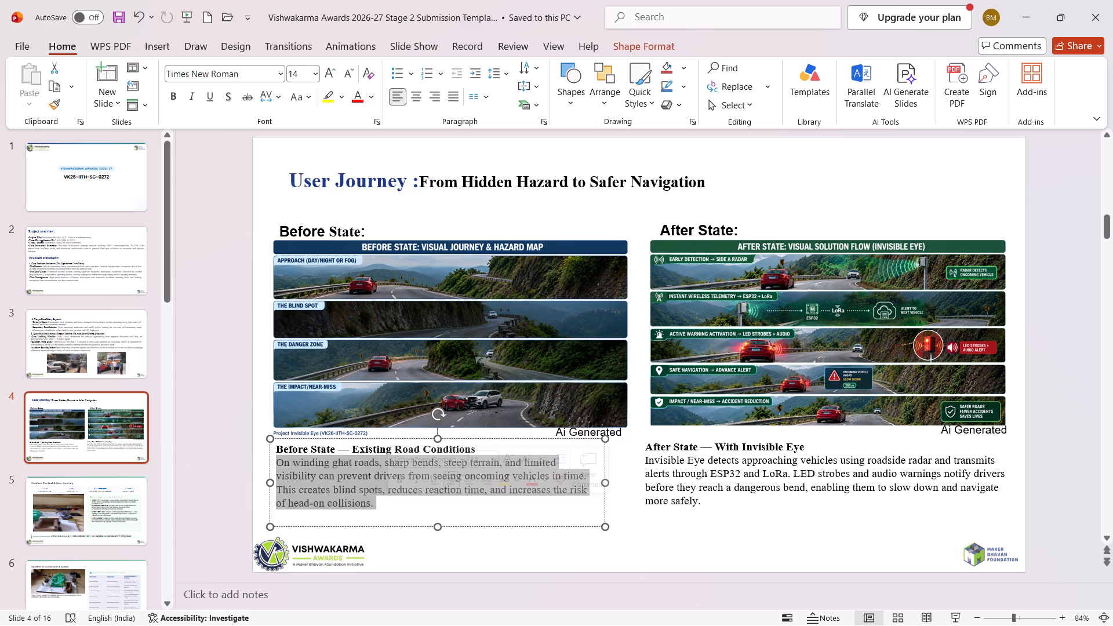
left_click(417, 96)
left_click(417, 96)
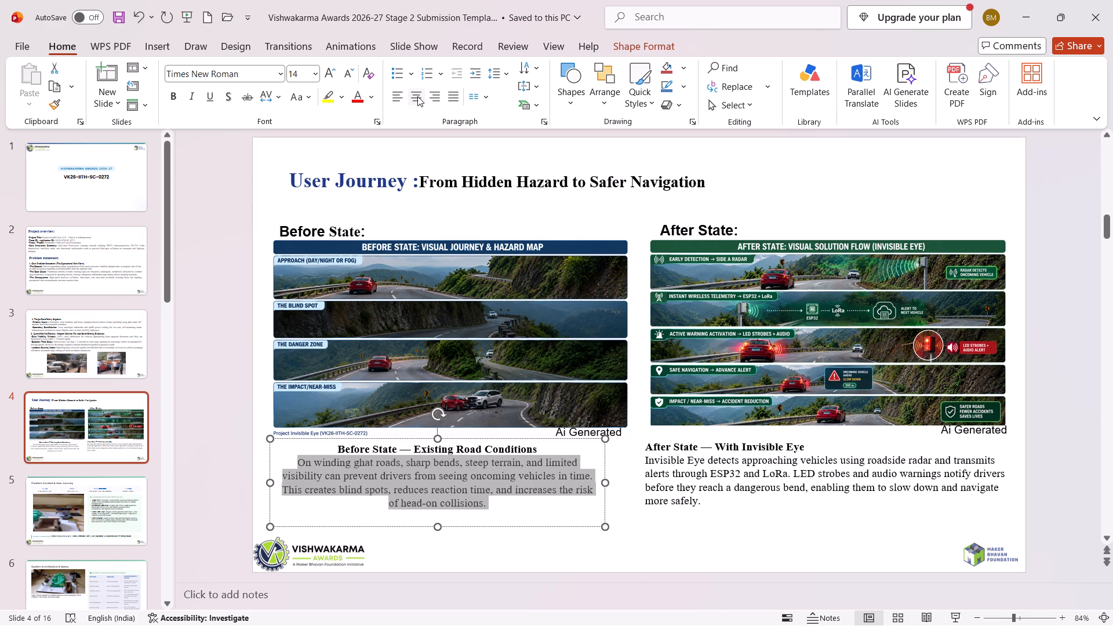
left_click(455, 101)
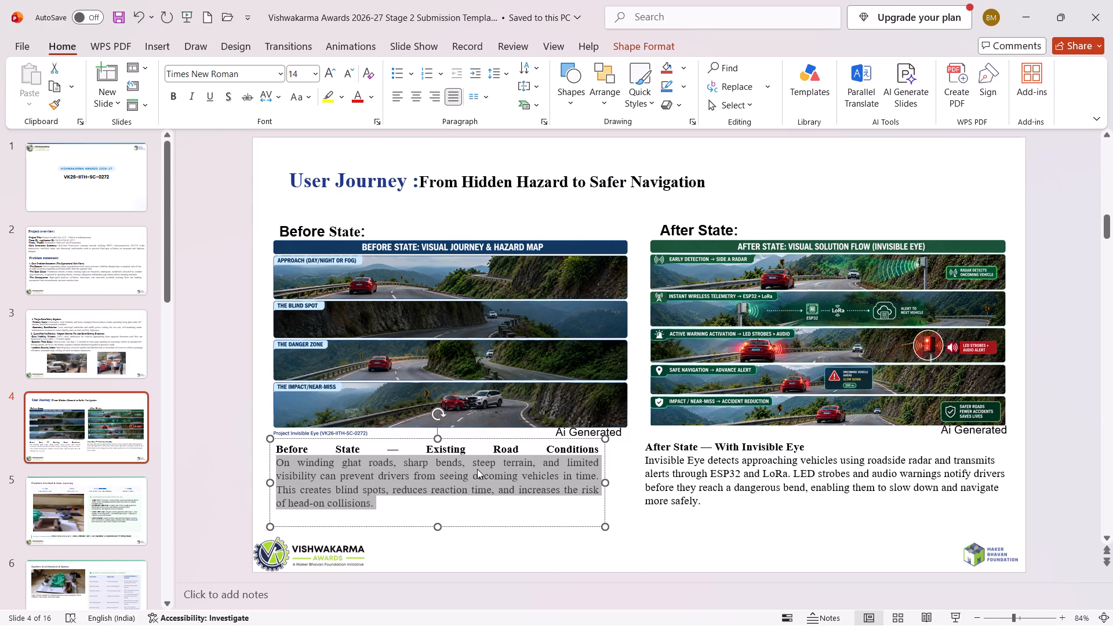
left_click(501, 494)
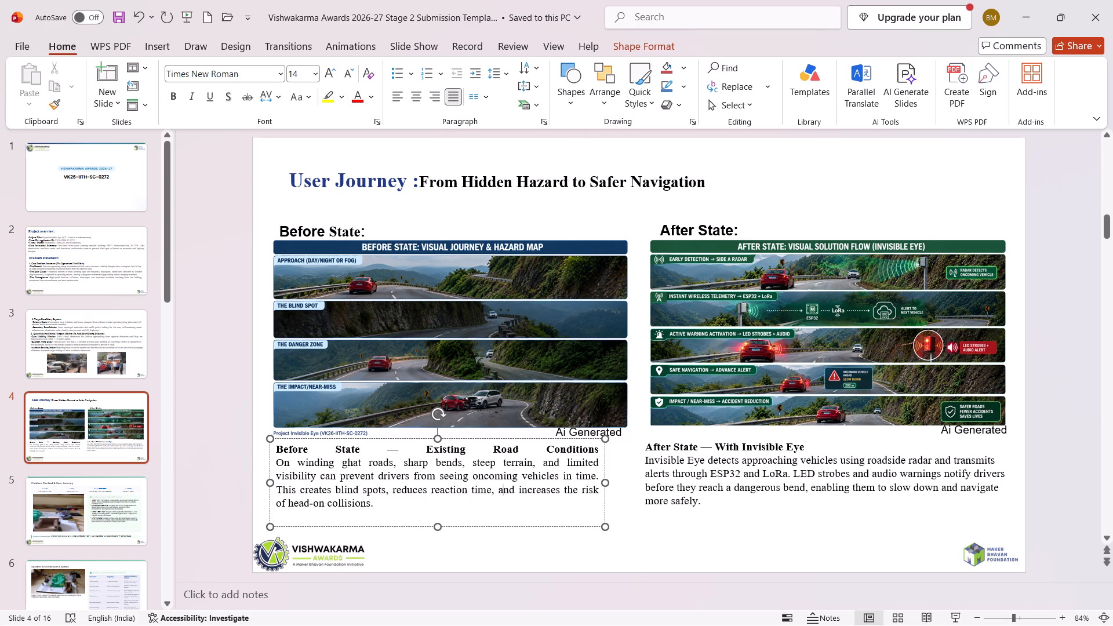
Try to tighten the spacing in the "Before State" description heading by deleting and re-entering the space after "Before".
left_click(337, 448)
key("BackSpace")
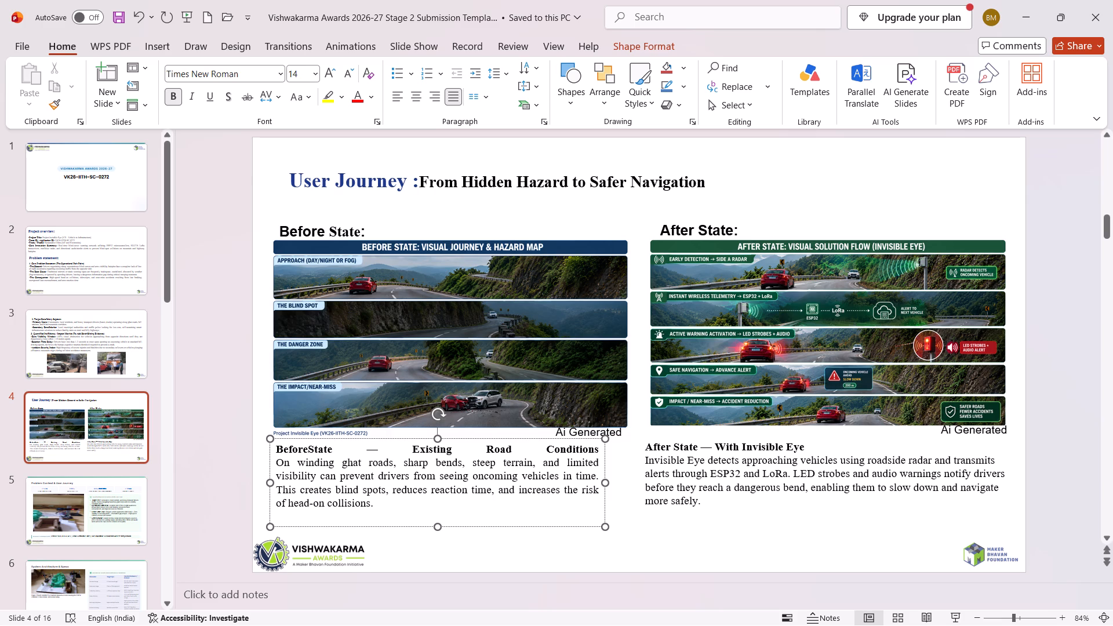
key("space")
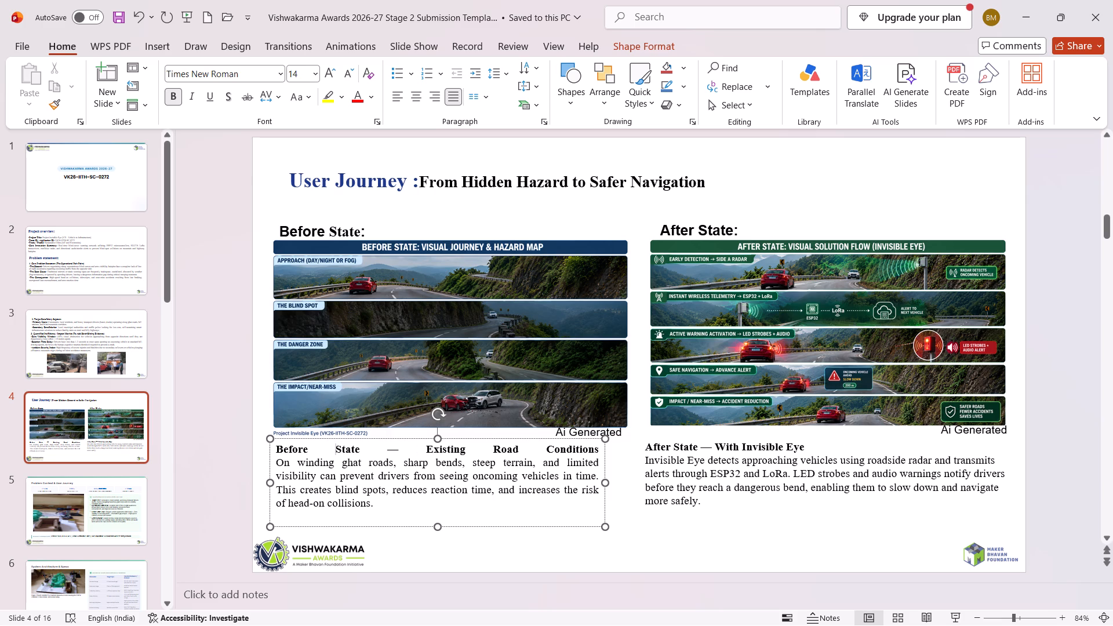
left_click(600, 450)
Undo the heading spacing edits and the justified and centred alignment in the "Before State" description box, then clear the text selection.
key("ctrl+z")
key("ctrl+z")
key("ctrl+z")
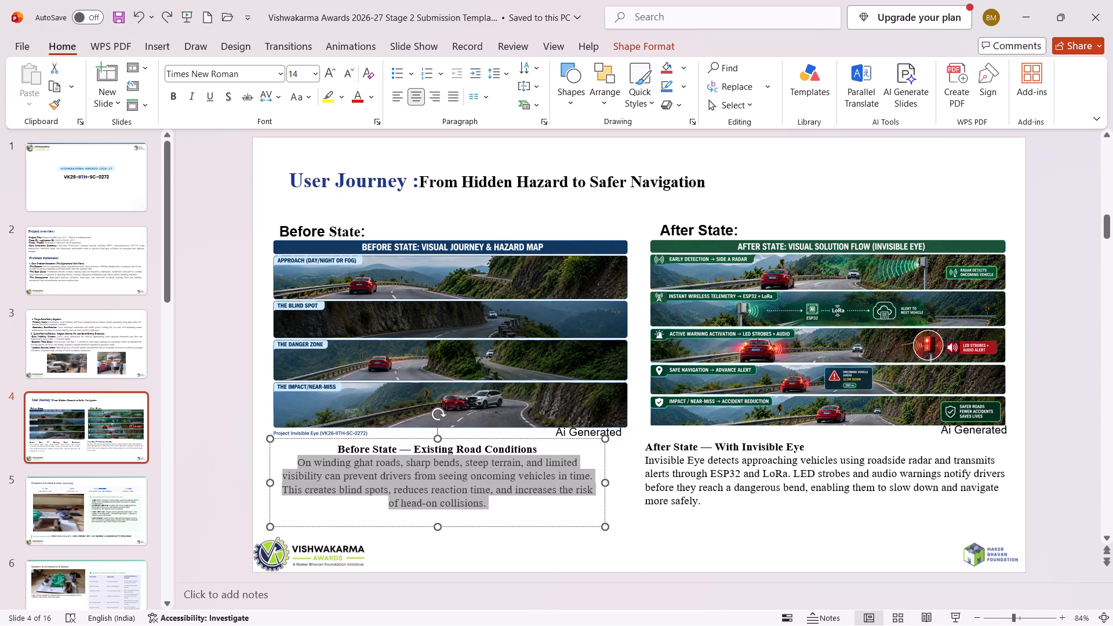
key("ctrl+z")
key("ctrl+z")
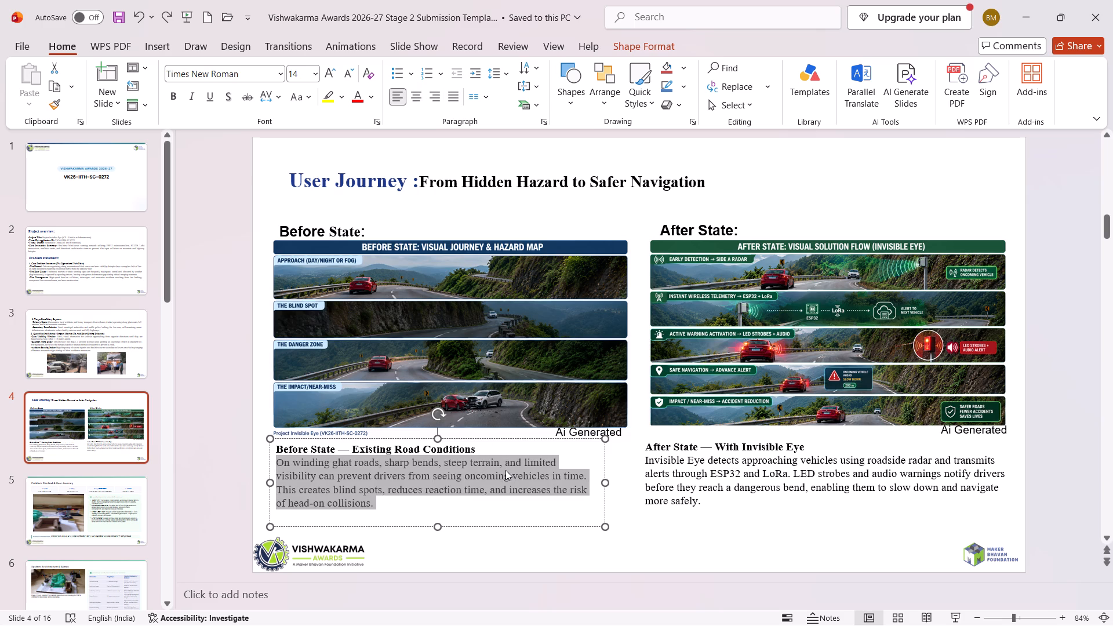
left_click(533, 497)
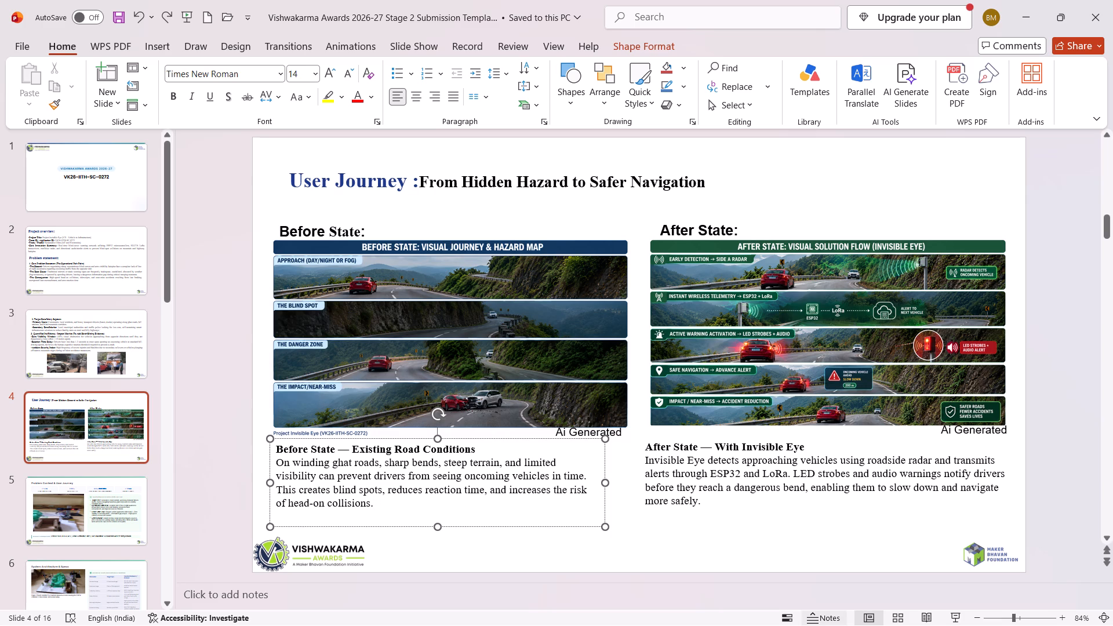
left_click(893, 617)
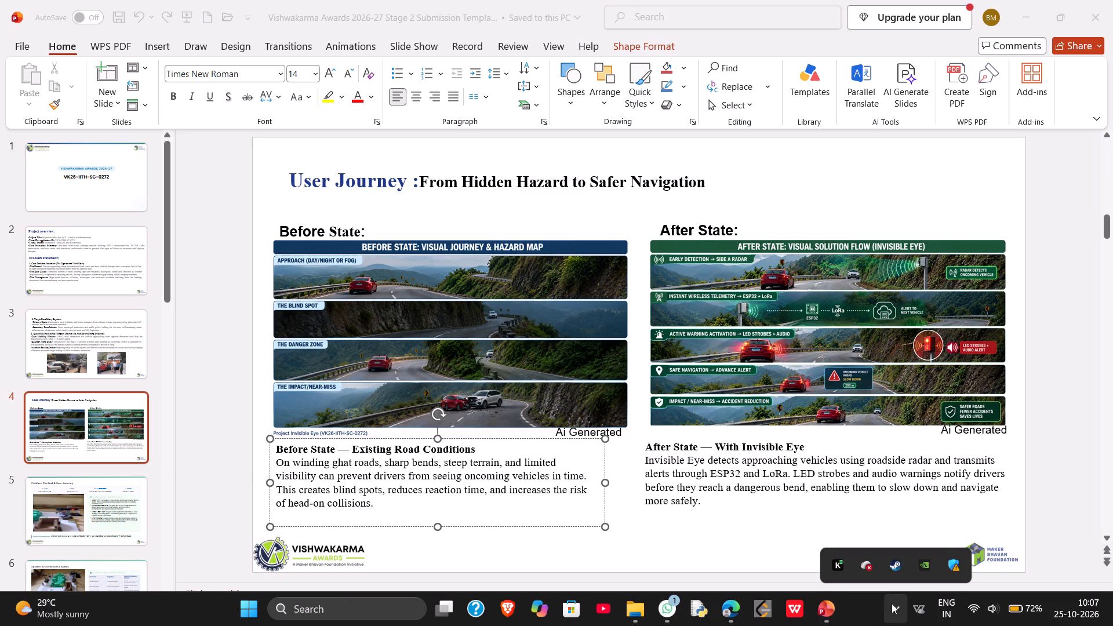
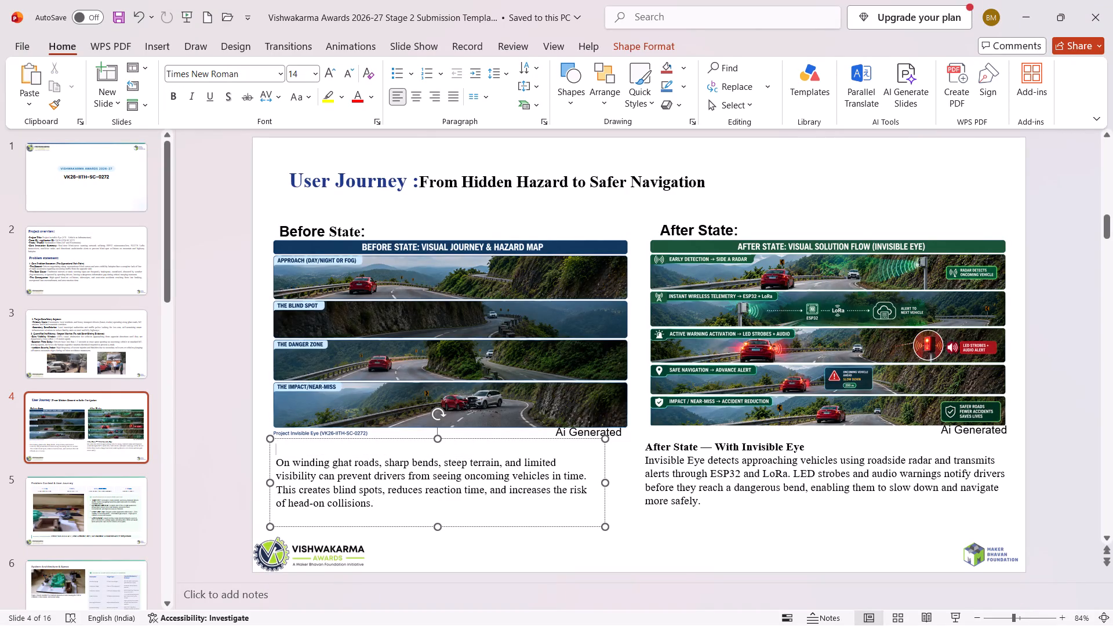
Remove the empty line above the road conditions paragraph in the "Before State" description box.
key("Down")
key("BackSpace")
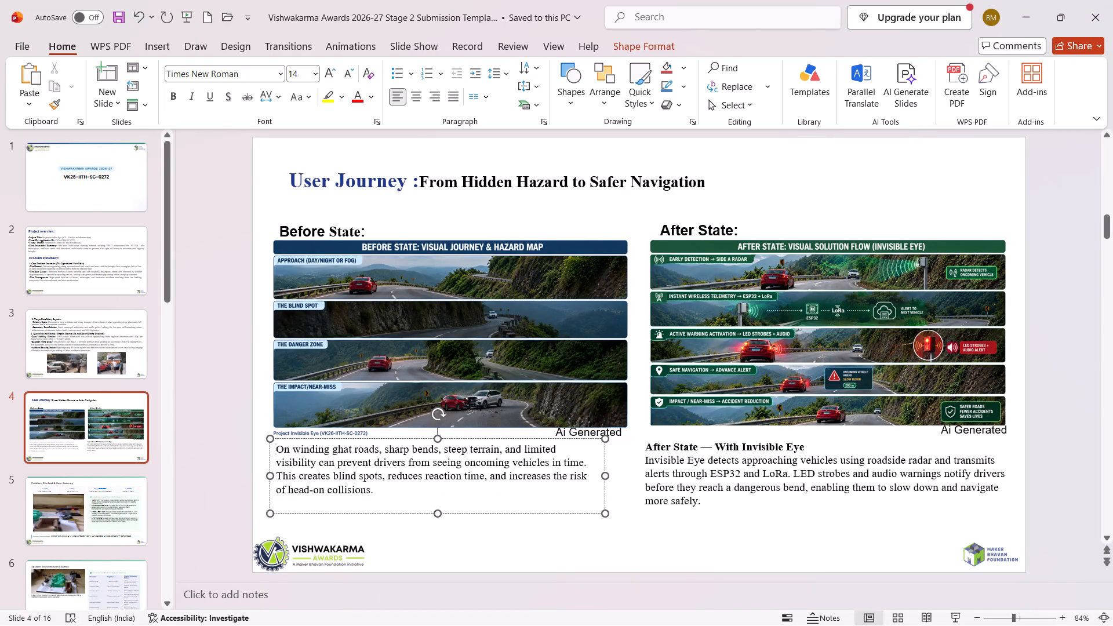
Justify all the text in the "Before State" description box and clear the selection.
left_click(494, 482)
key("ctrl+a")
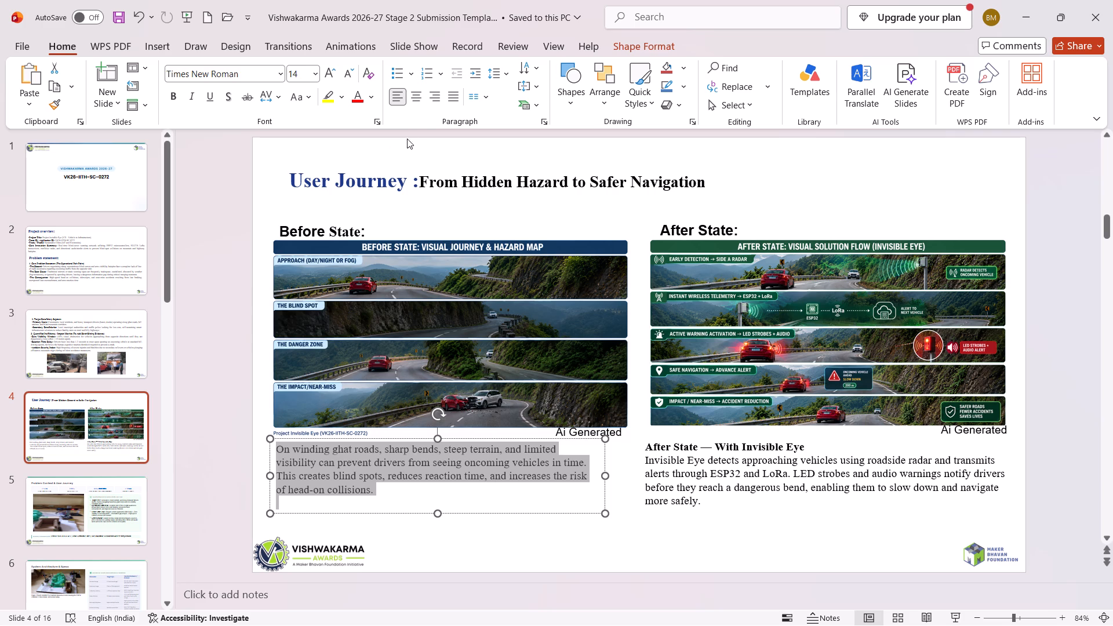
left_click(455, 98)
left_click(610, 530)
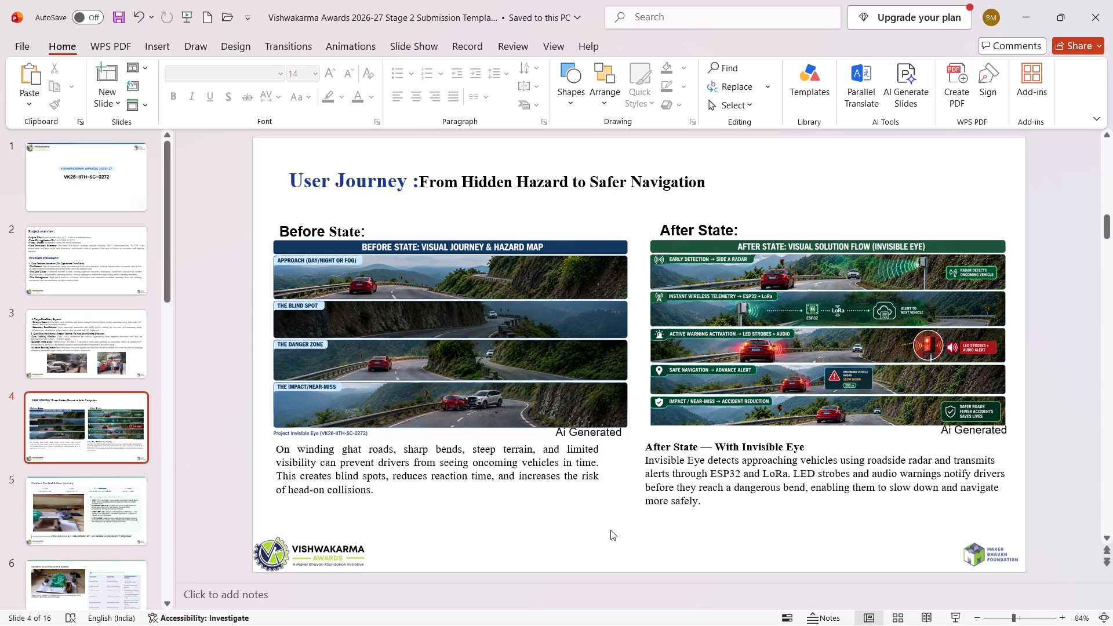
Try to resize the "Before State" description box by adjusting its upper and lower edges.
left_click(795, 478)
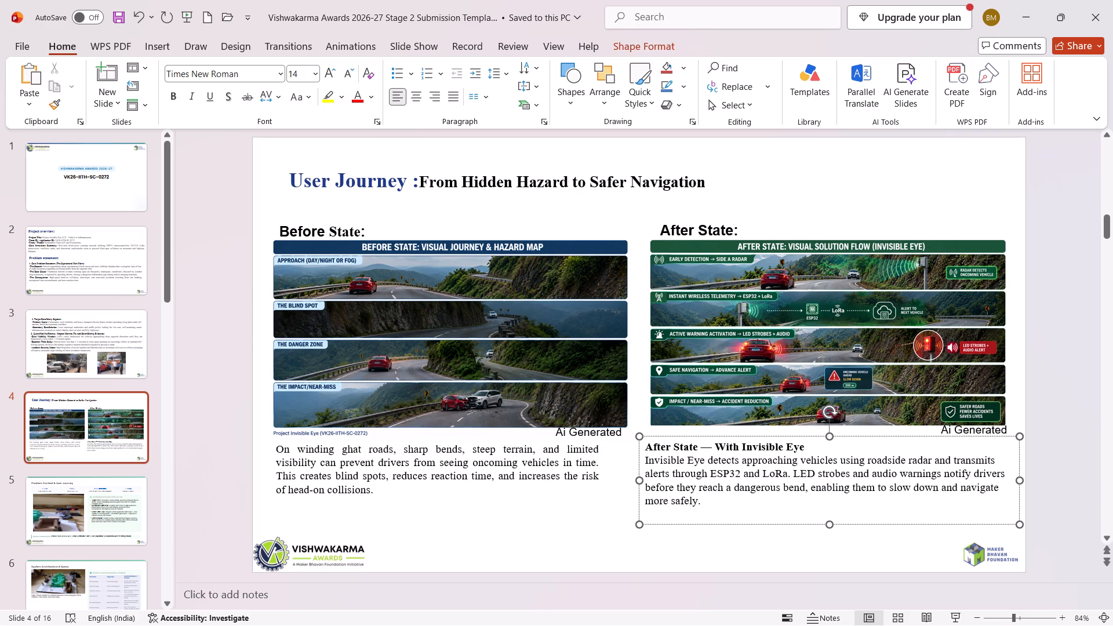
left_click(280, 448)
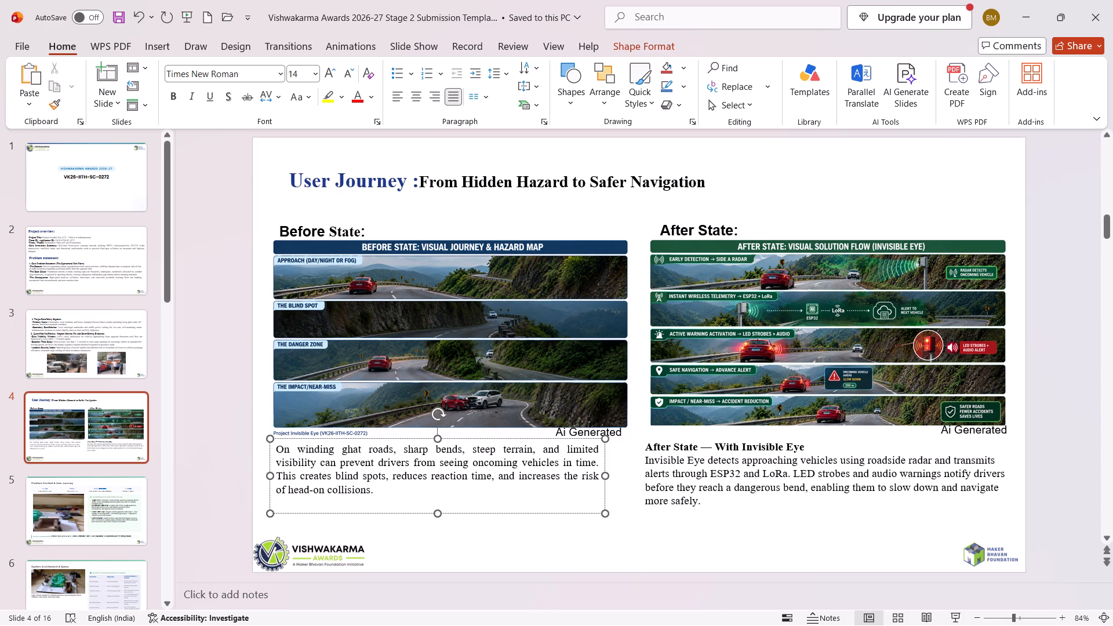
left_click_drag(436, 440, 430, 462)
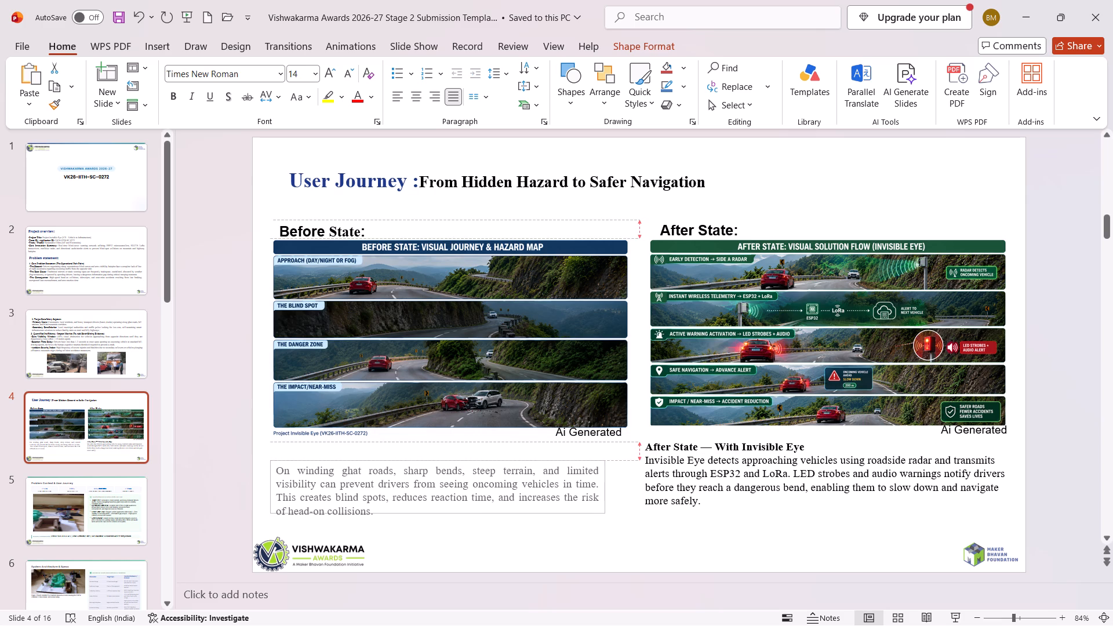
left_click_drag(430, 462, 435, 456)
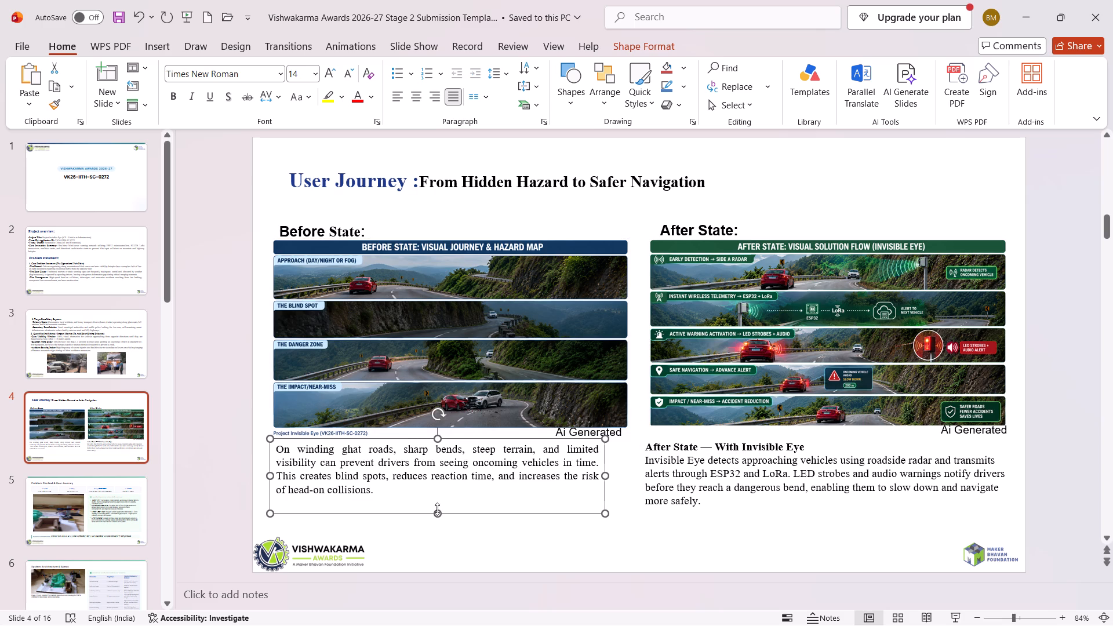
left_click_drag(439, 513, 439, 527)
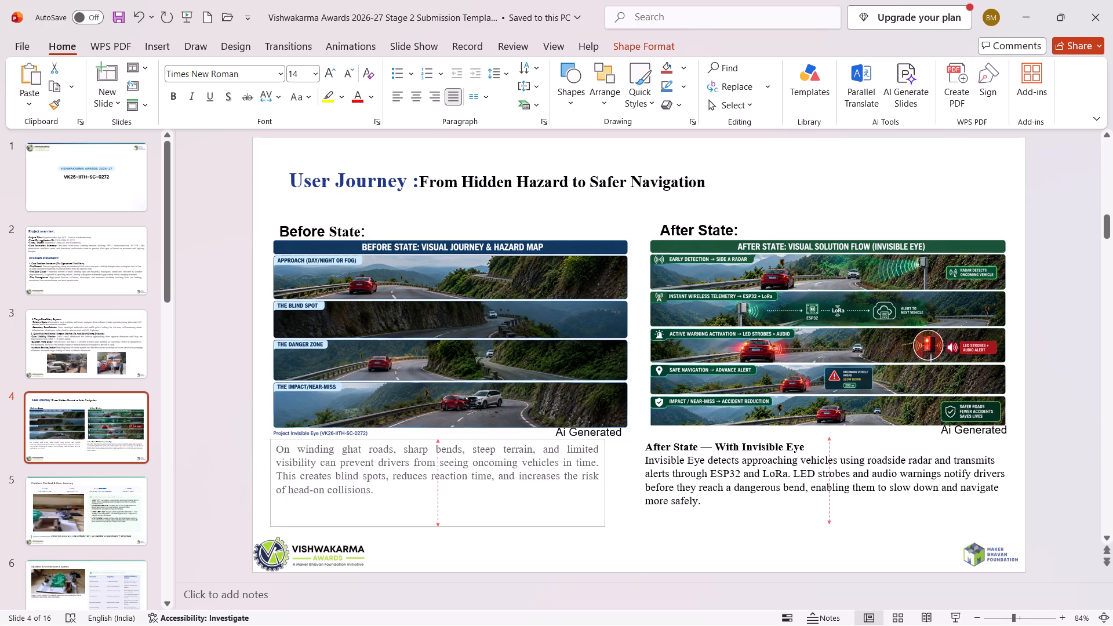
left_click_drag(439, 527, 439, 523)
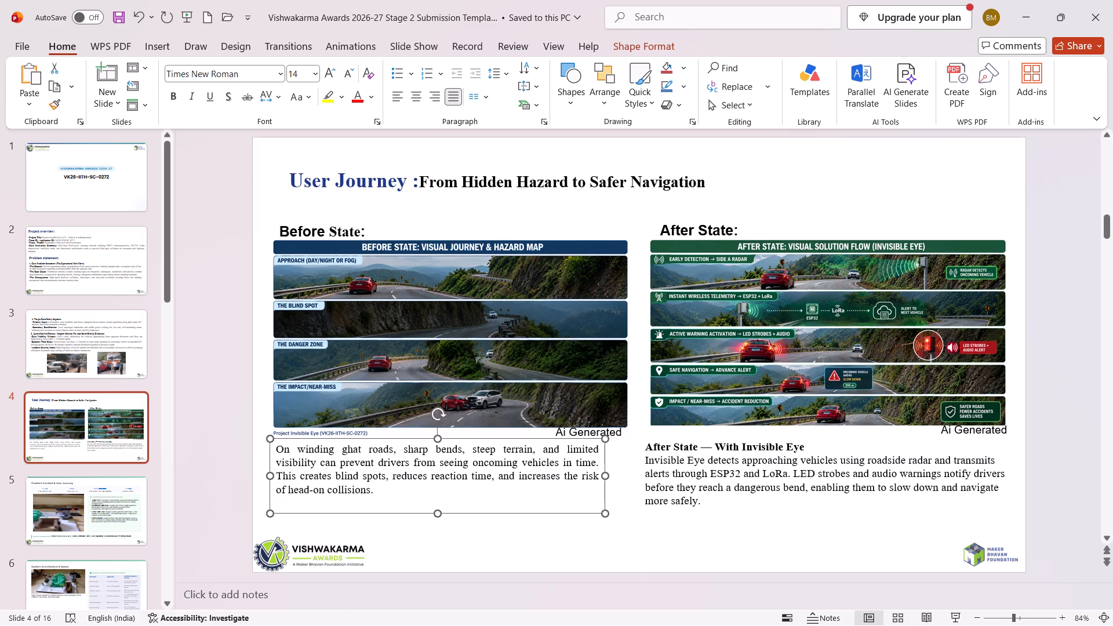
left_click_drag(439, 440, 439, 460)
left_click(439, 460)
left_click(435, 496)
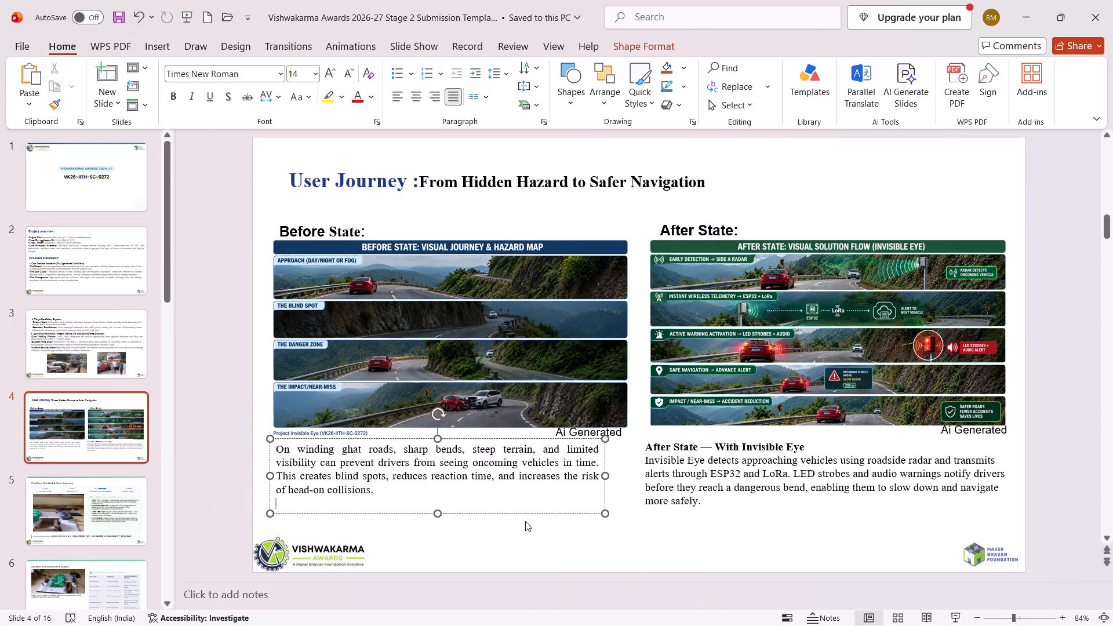
Move the "Before State" description box slightly down to leave room for a heading line beneath the hazard map picture.
left_click_drag(529, 514, 529, 524)
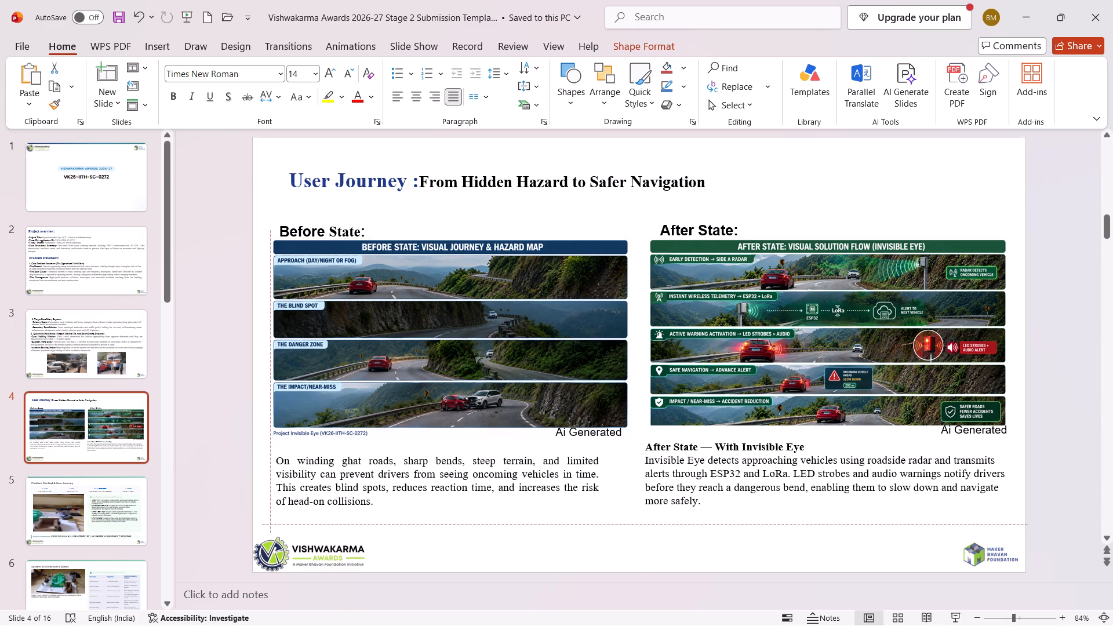
left_click_drag(529, 524, 529, 530)
key("Escape")
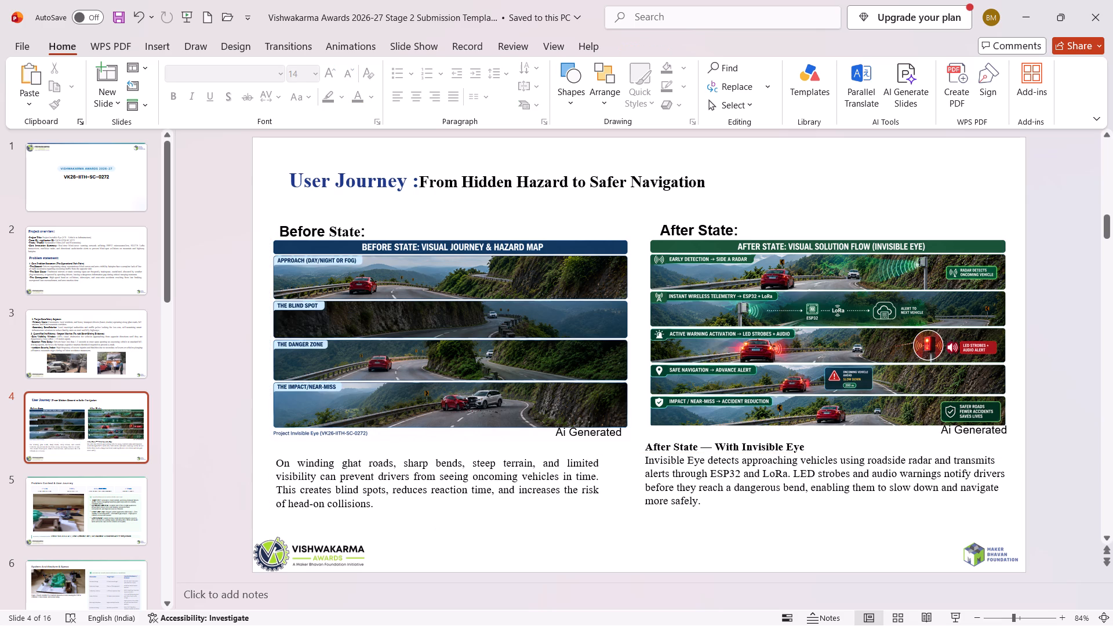
Paste the heading "Before State — Existing Road Conditions" into a new text box and place it directly above the road conditions paragraph, left-aligned with it.
left_click(437, 441)
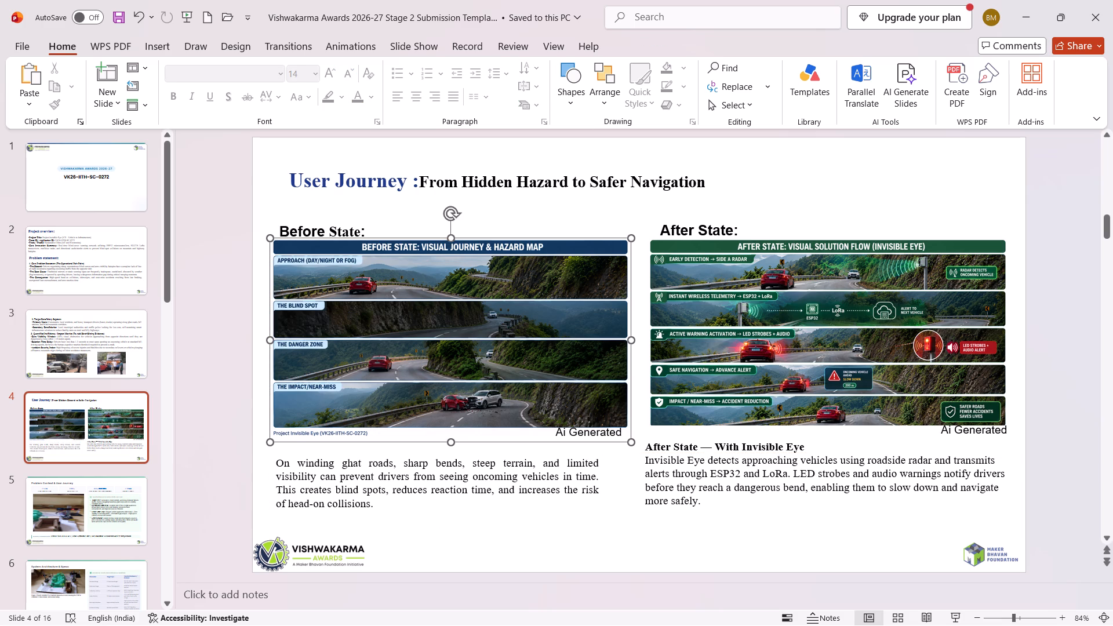
key("Escape")
double_click(829, 166)
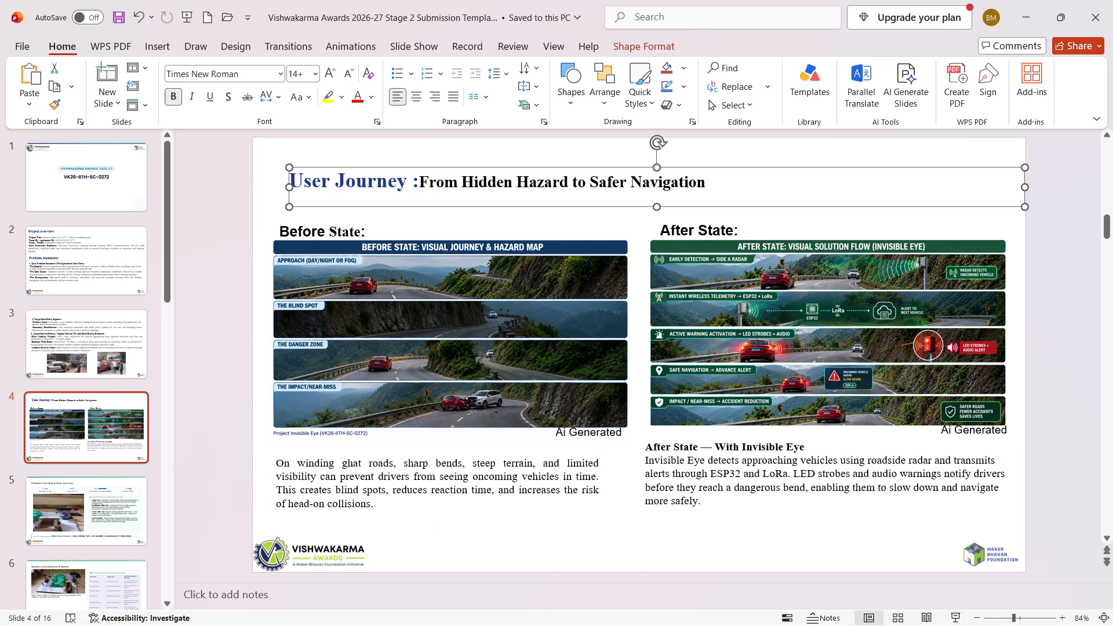
key("Escape")
double_click(861, 144)
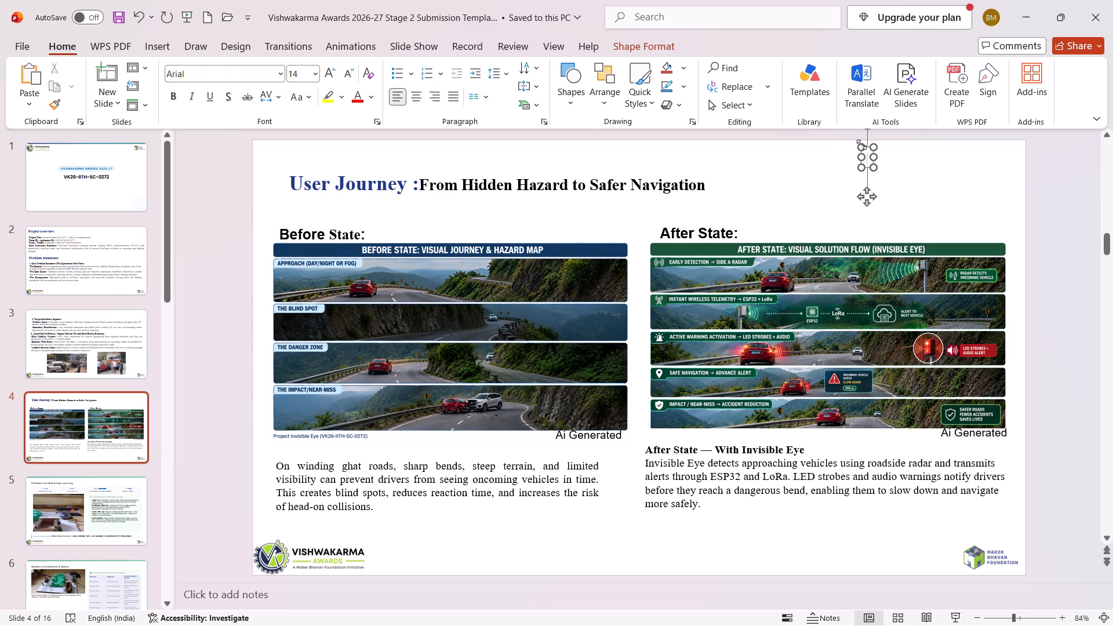
key("ctrl+v")
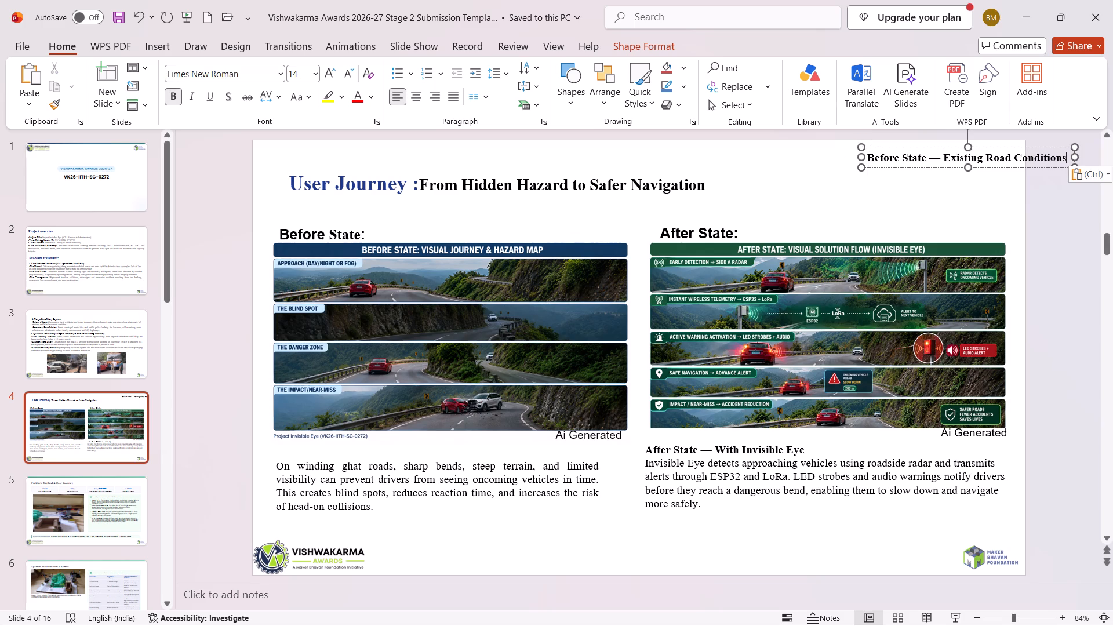
left_click_drag(939, 148, 693, 235)
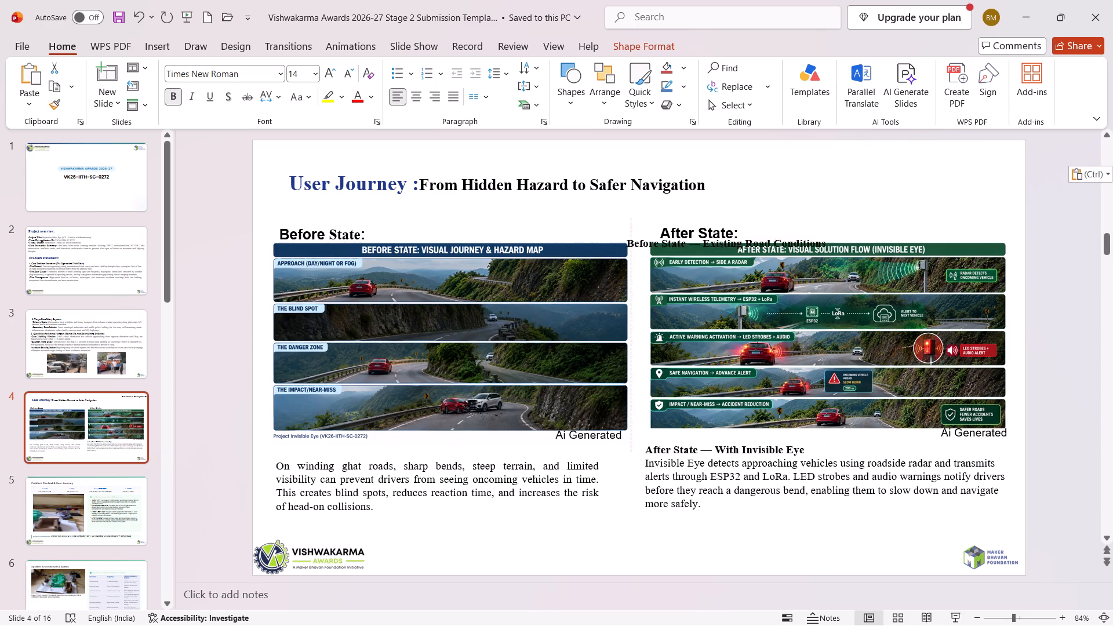
left_click_drag(693, 235, 350, 439)
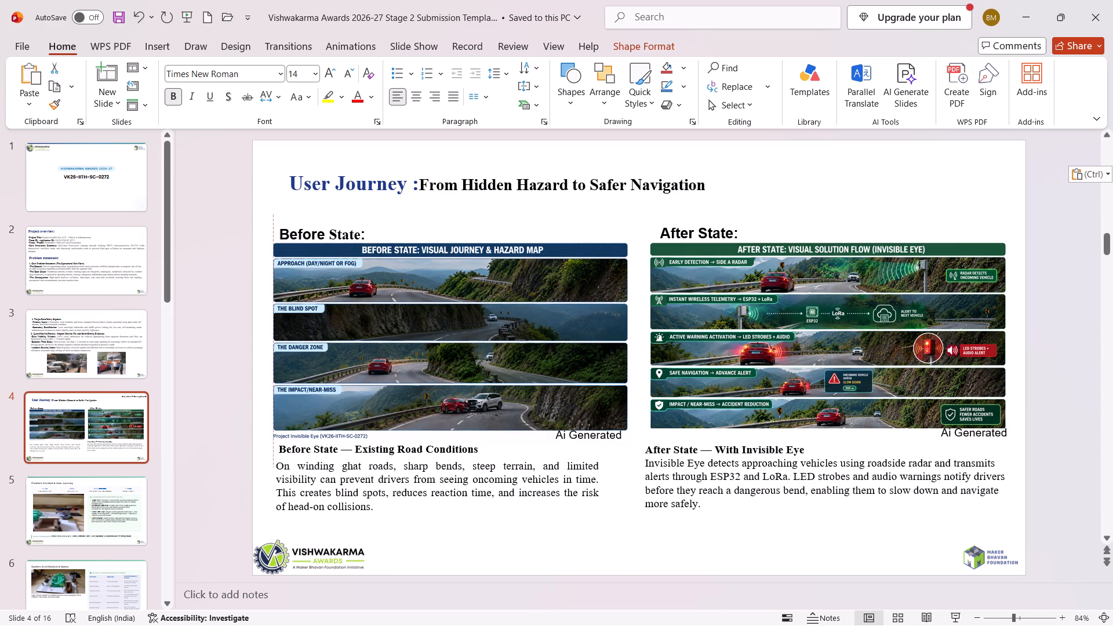
left_click_drag(350, 439, 348, 439)
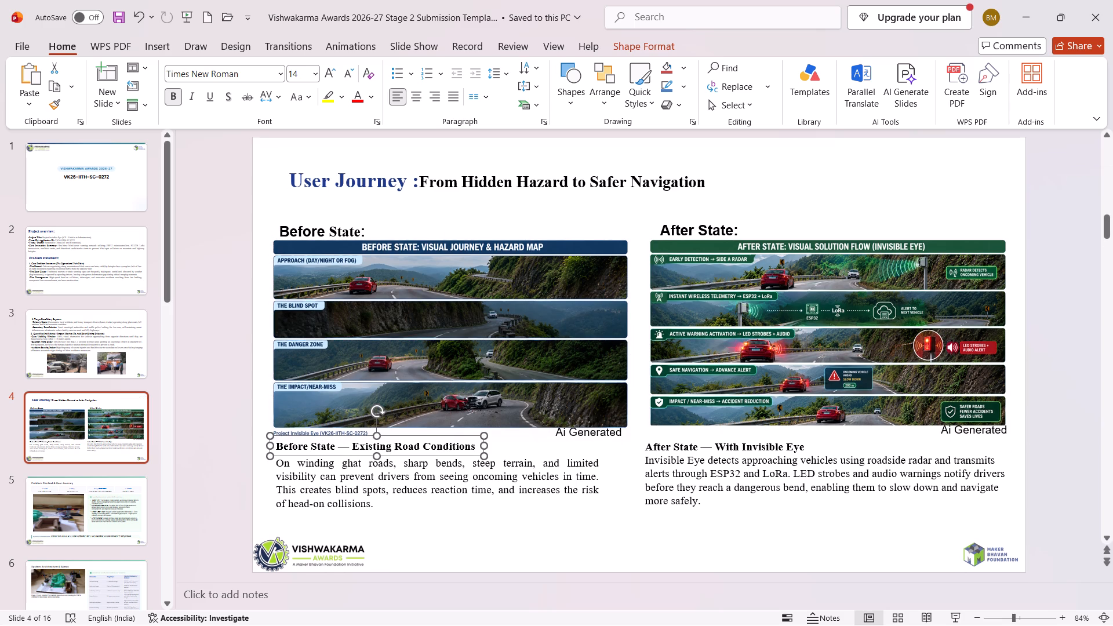
key("Escape")
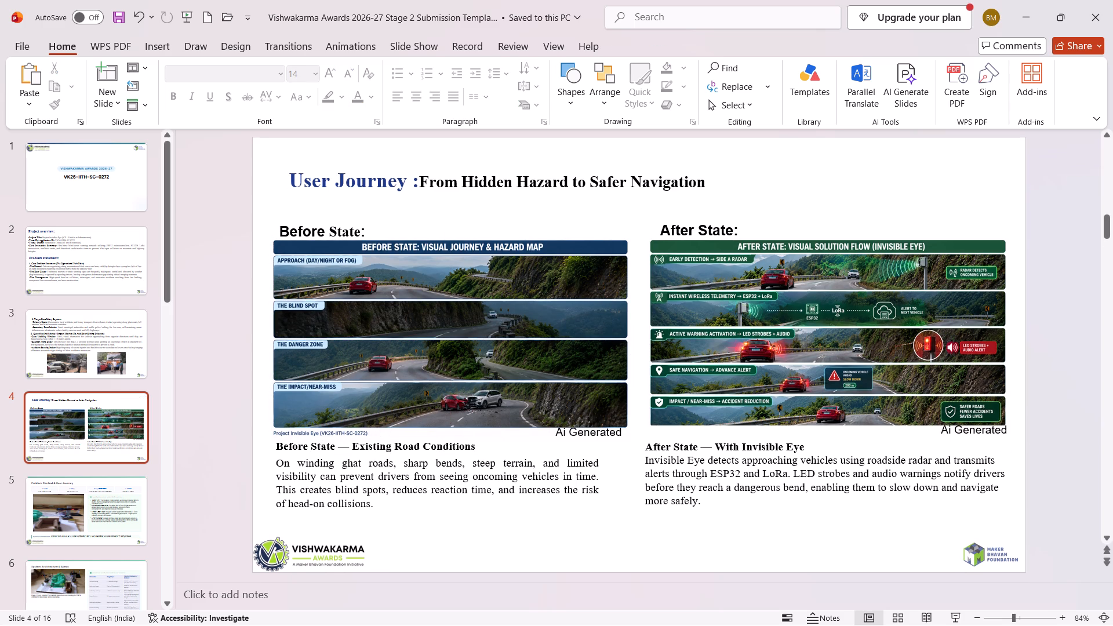
Cut the heading "After State — With Invisible Eye" out of the After State description box.
left_click(696, 460)
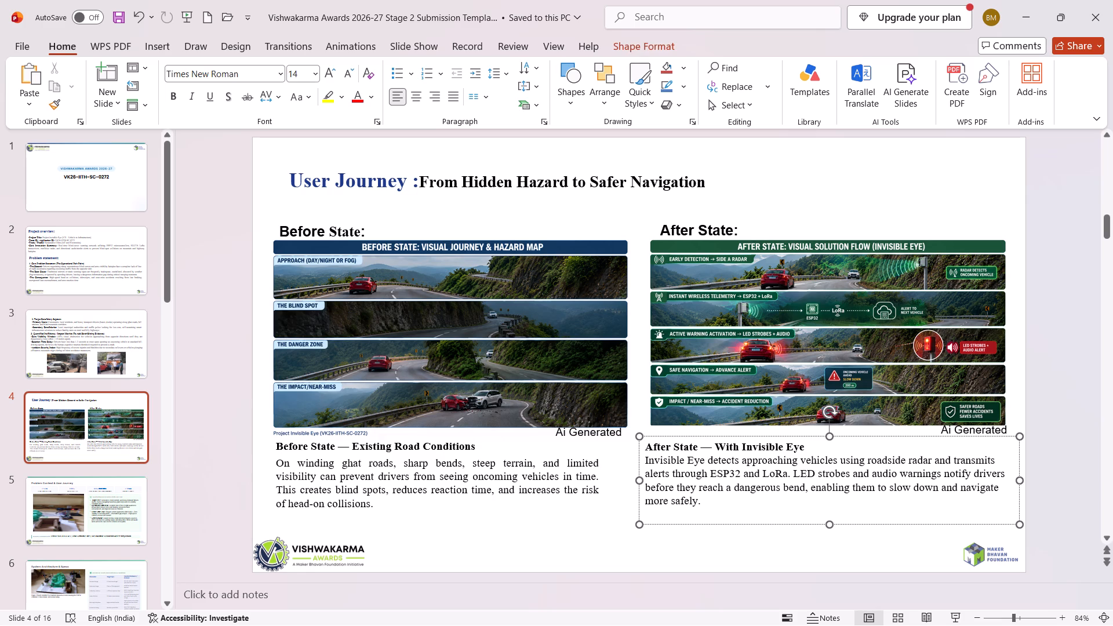
left_click_drag(809, 449, 647, 451)
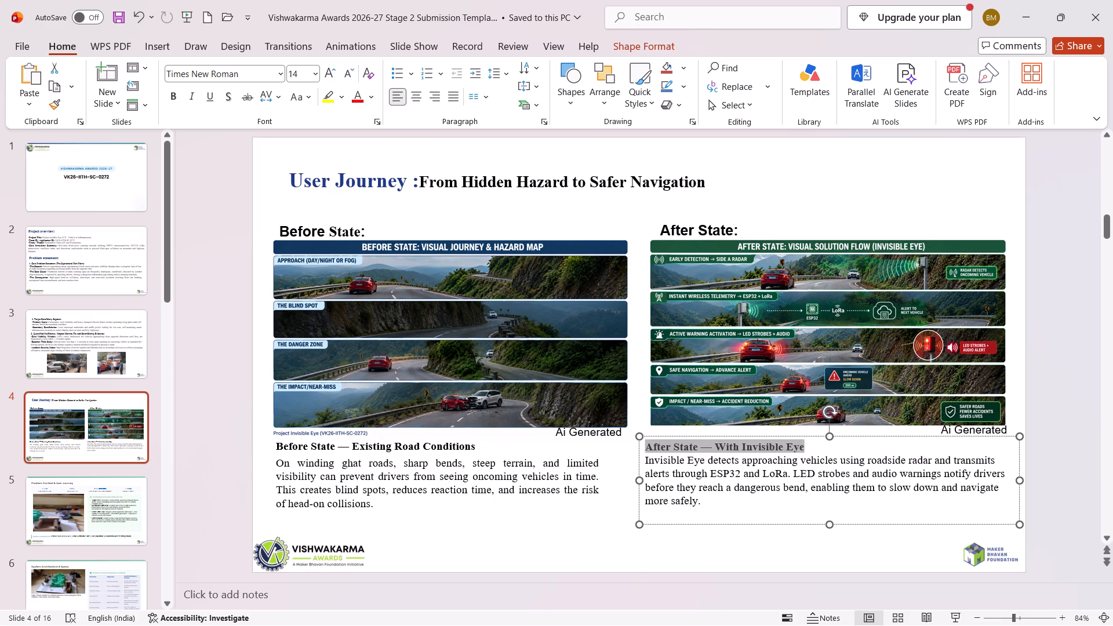
left_click_drag(647, 451, 645, 447)
key("ctrl+x")
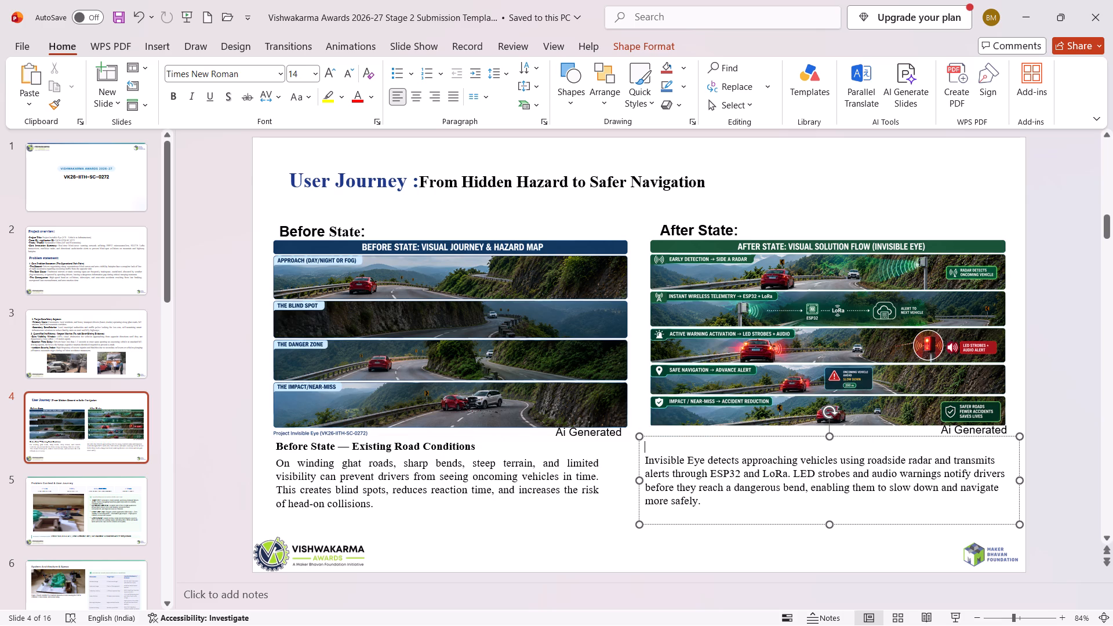
key("Escape")
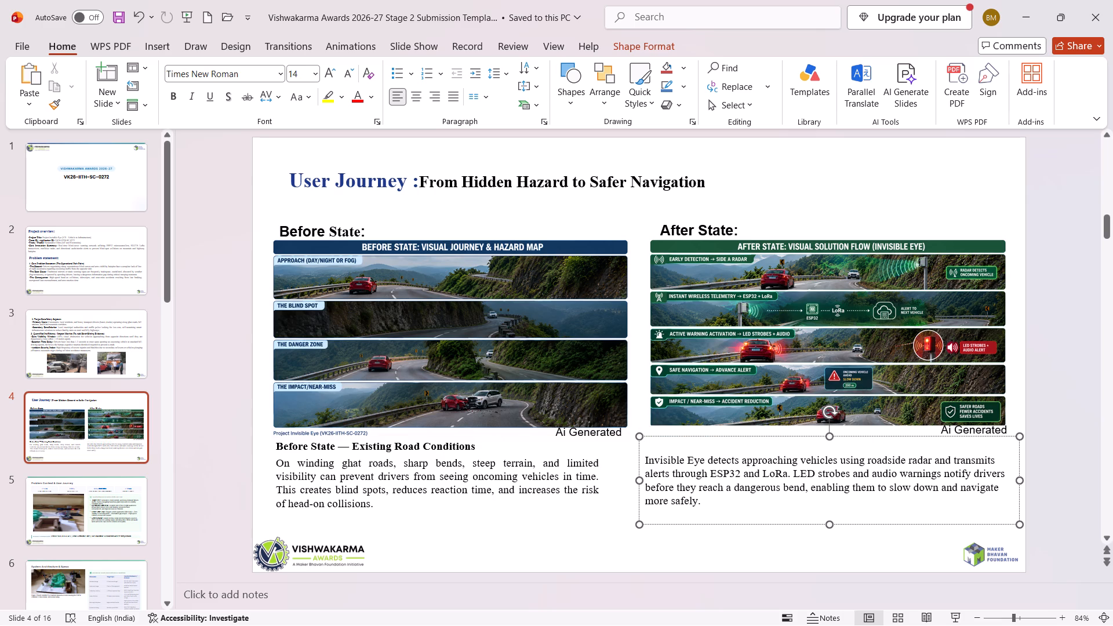
Move the After State description box slightly down so its paragraph lines up with the Before State paragraph.
left_click(737, 435)
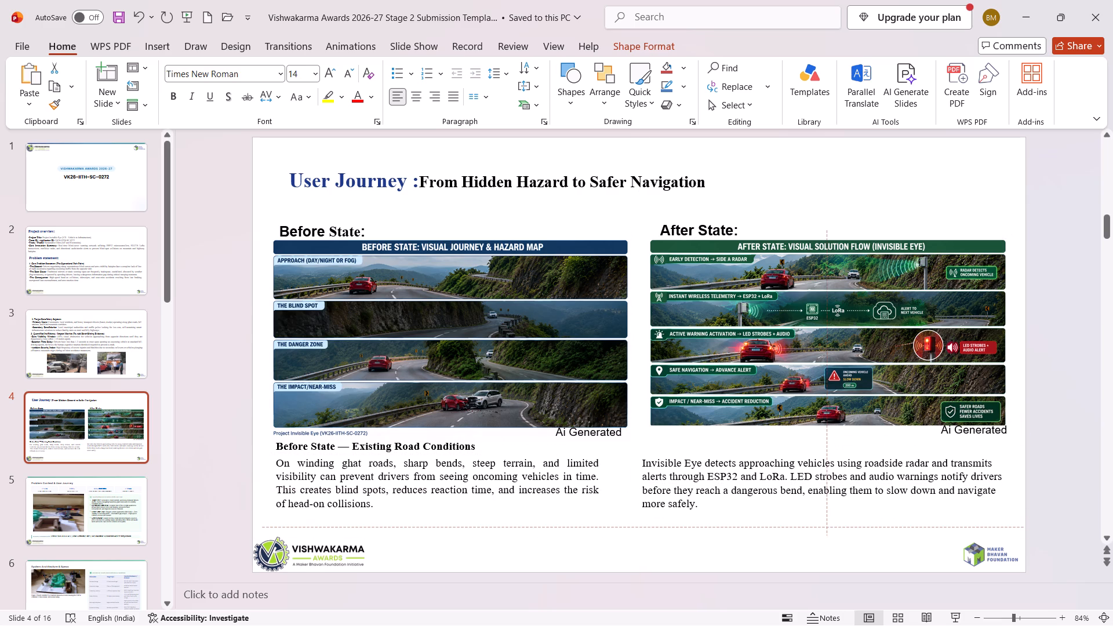
key("Escape")
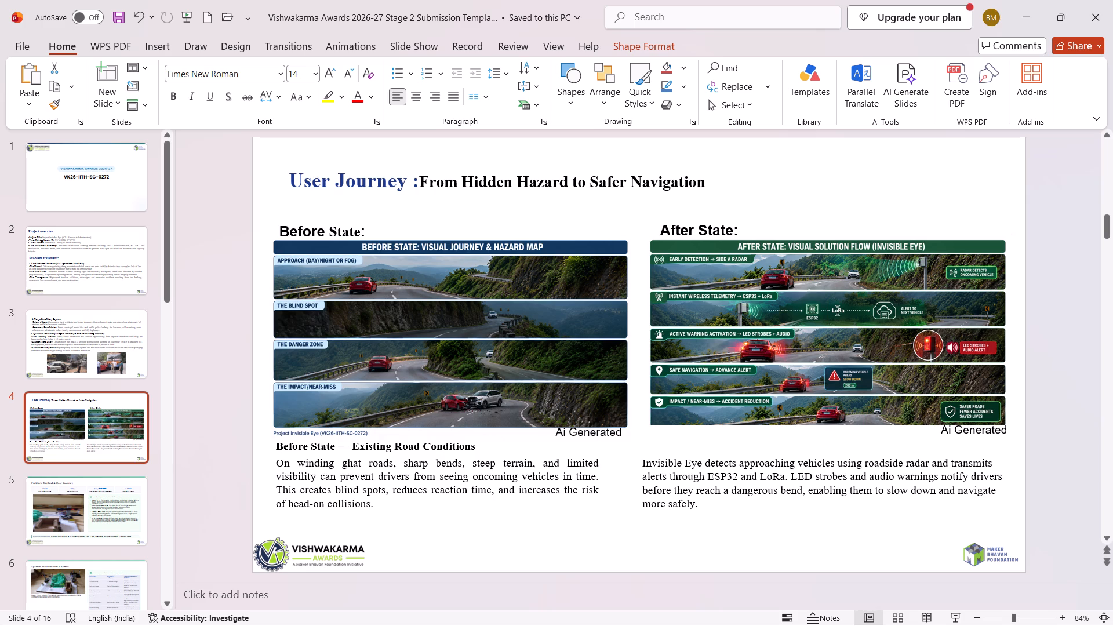
Paste the heading "After State — With Invisible Eye" into a new text box and place it above the After State paragraph, left-aligned with it.
double_click(875, 156)
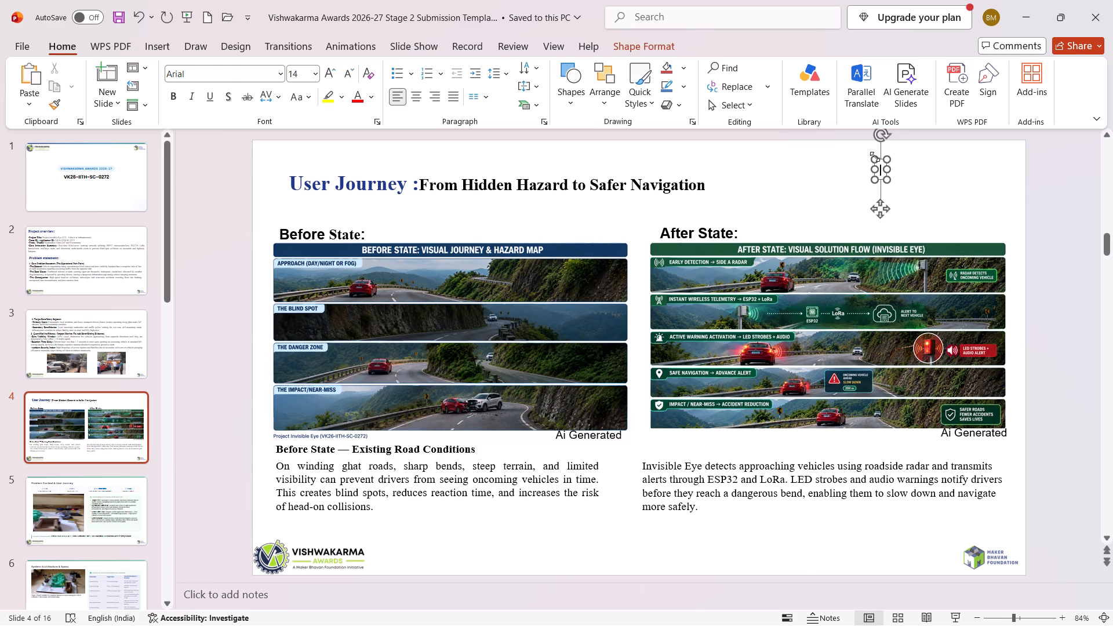
key("ctrl+v")
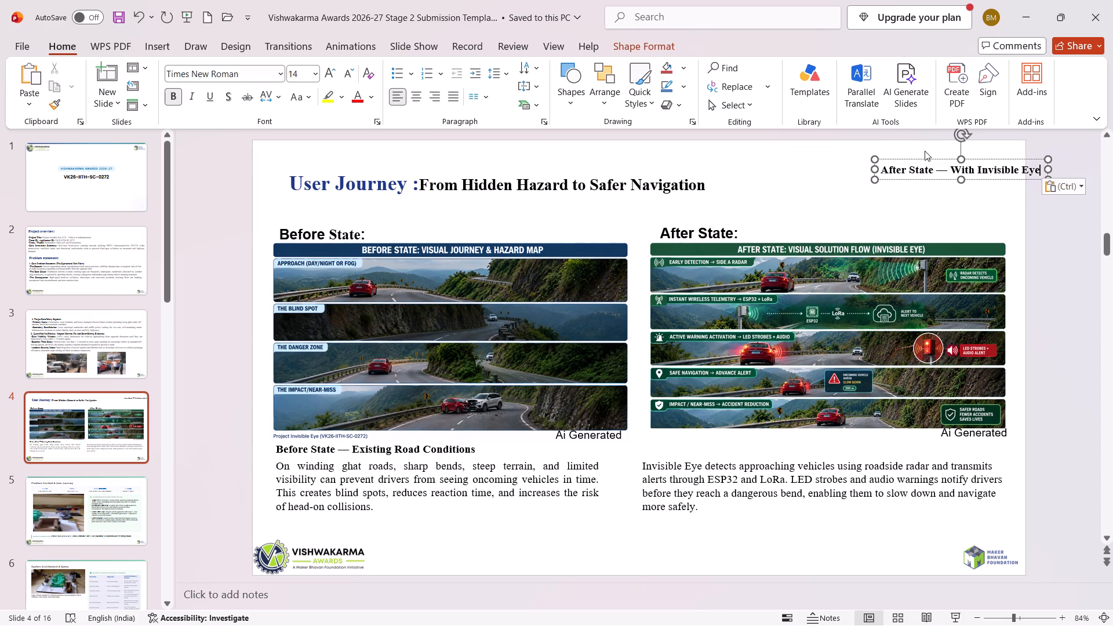
left_click_drag(926, 157, 693, 438)
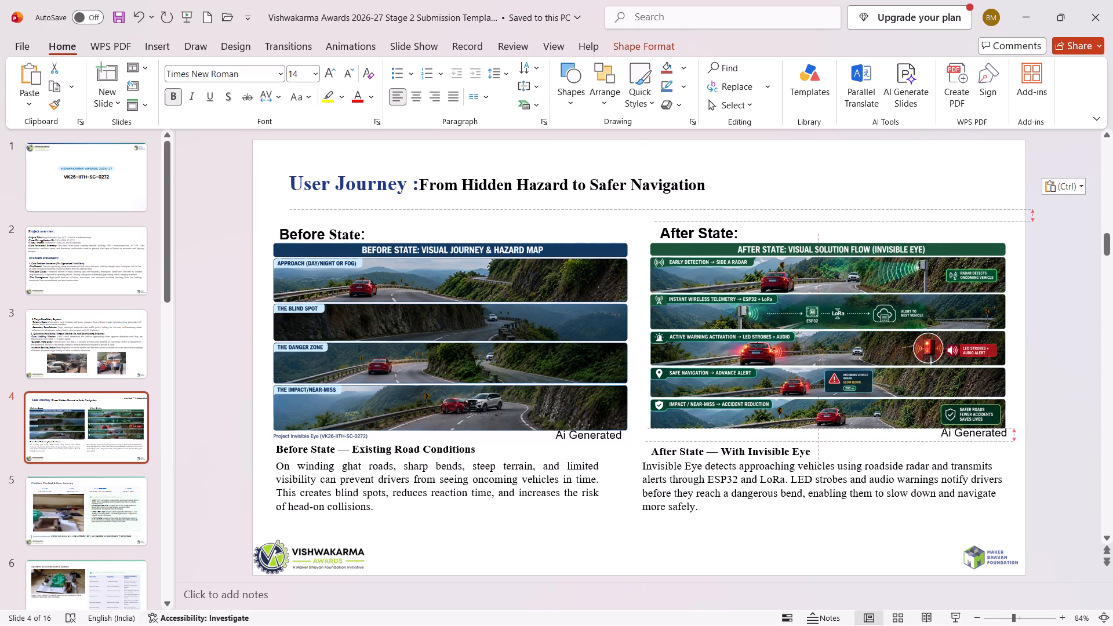
left_click_drag(693, 438, 687, 438)
key("Escape")
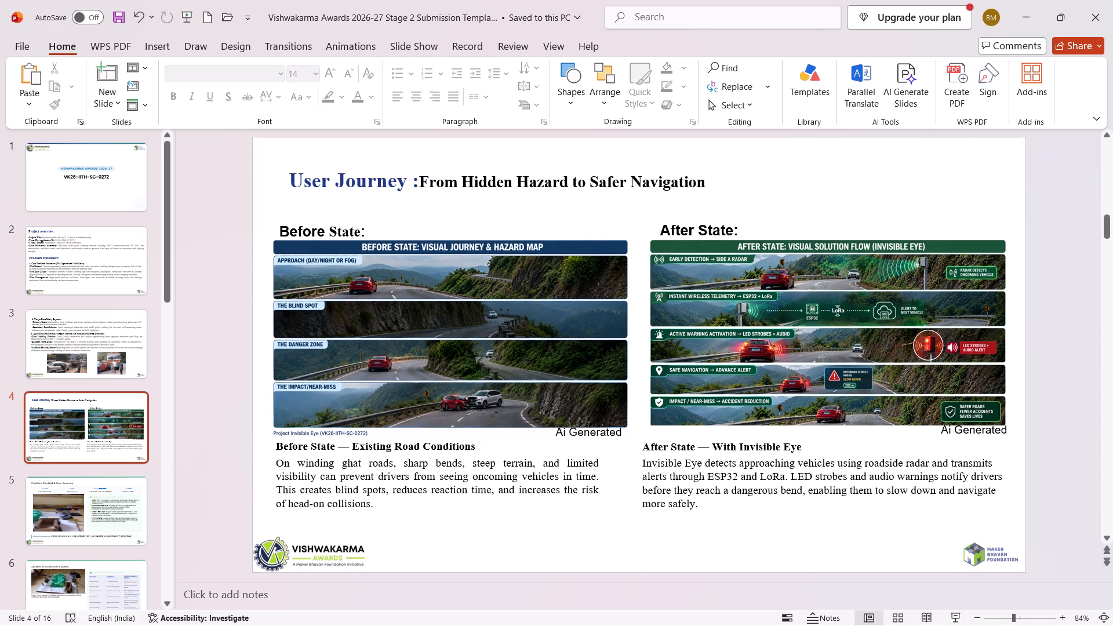
On slide 5, set the title "Problem Context & User Journey" to Times New Roman.
key("Down")
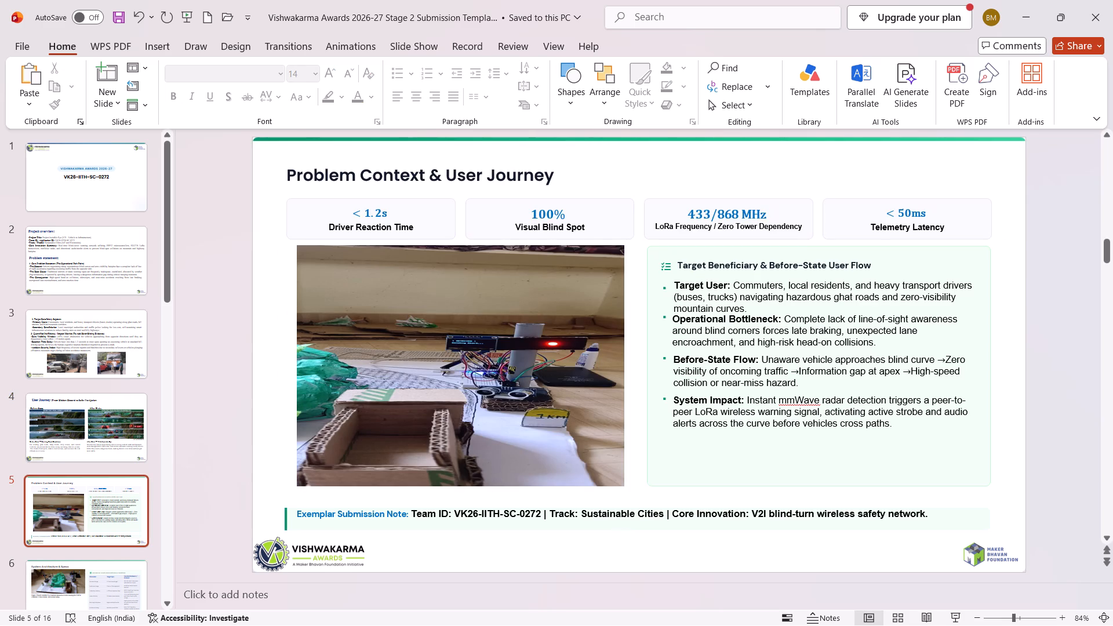
left_click(485, 182)
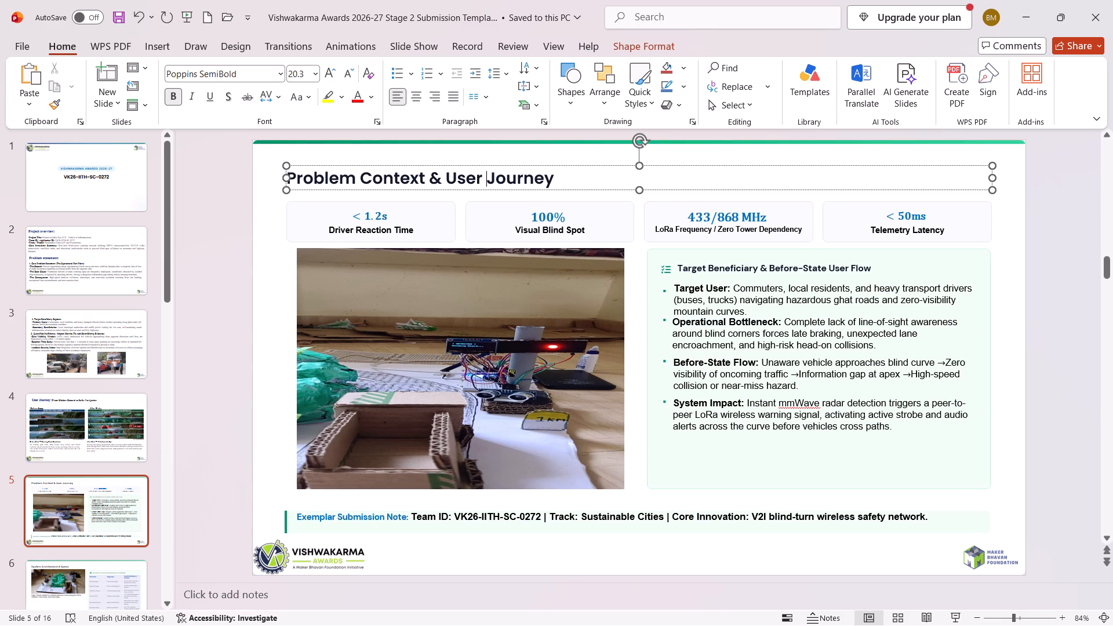
key("ctrl+a")
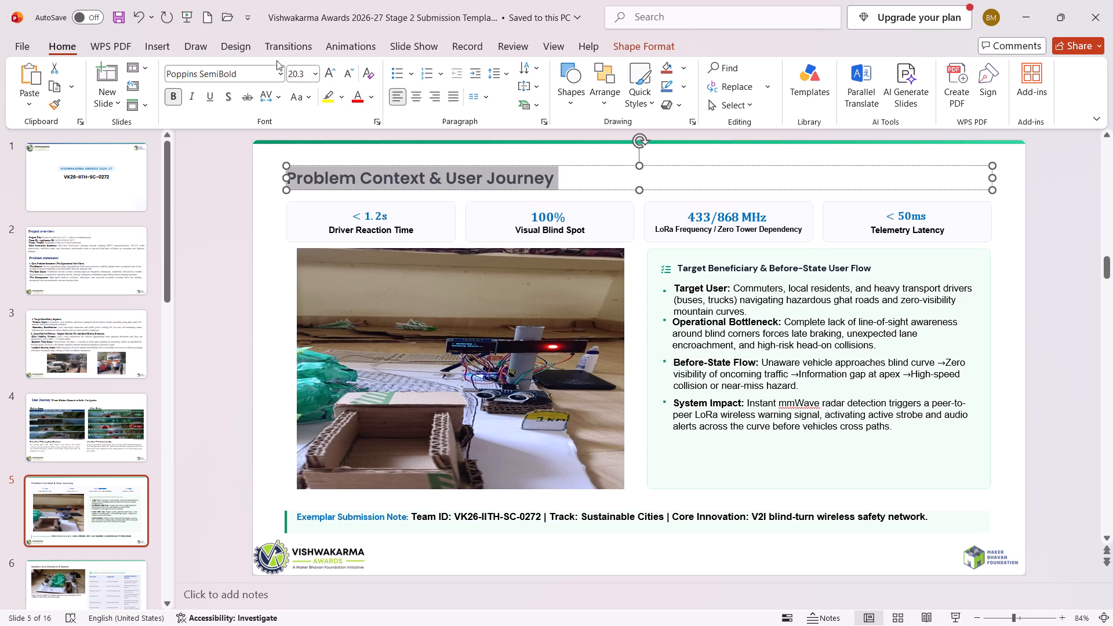
left_click(278, 75)
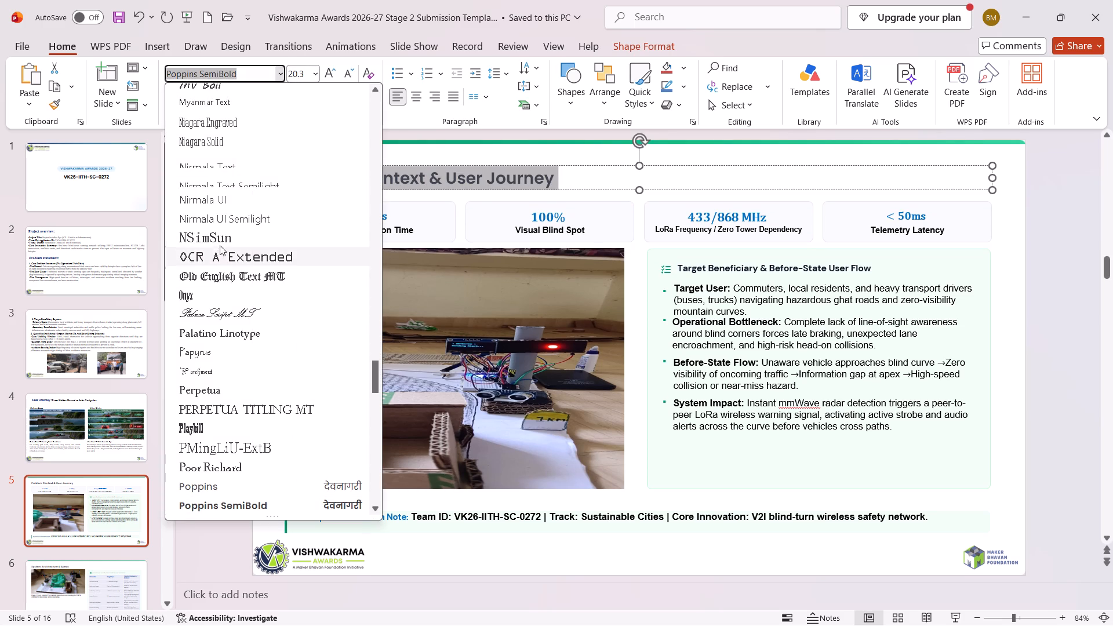
scroll(212, 225, "up", 15)
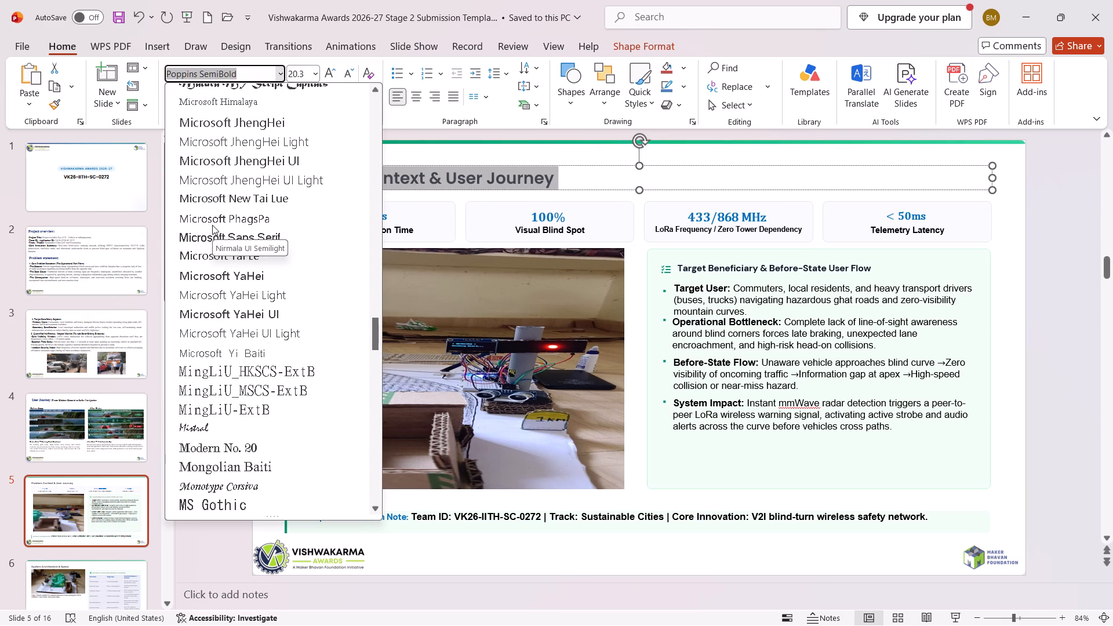
type("timr")
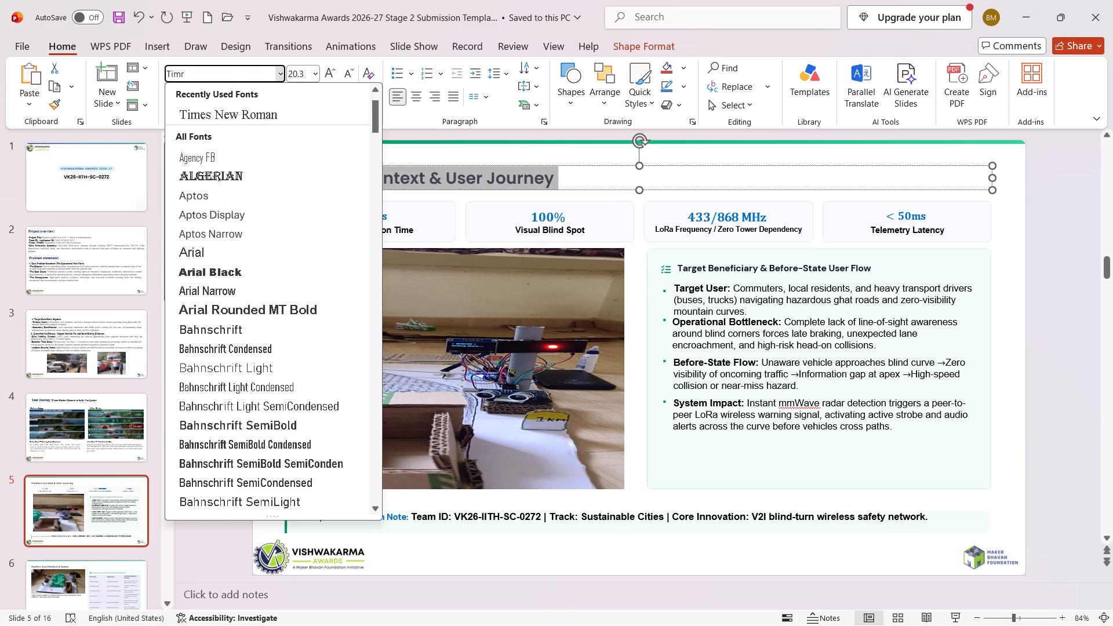
key("Down")
key("Down")
key("Down")
key("Down")
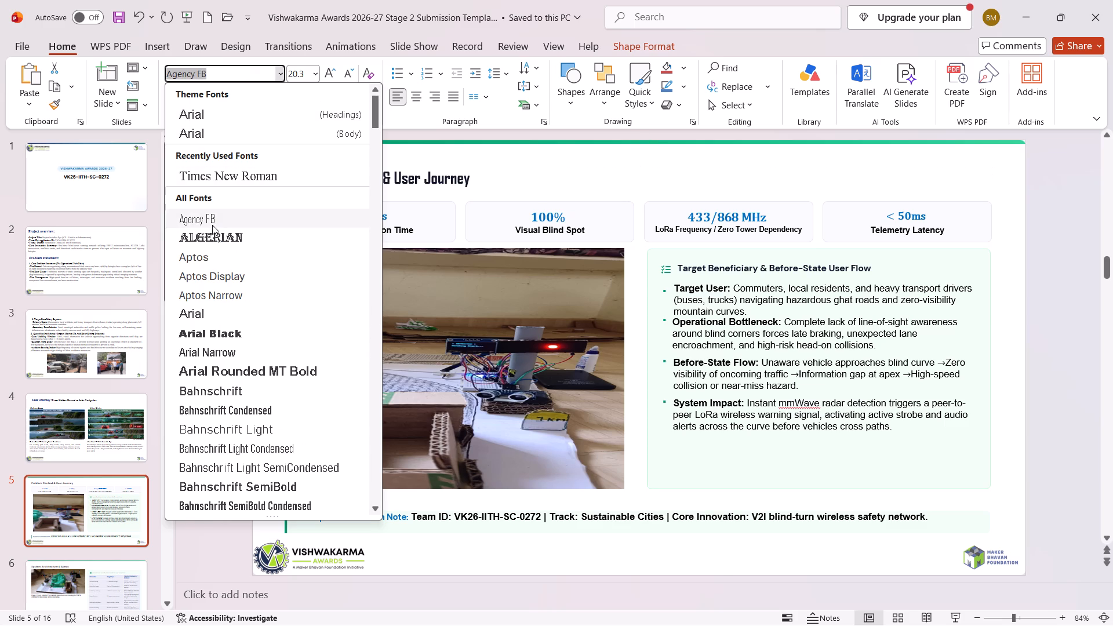
key("Up")
key("Return")
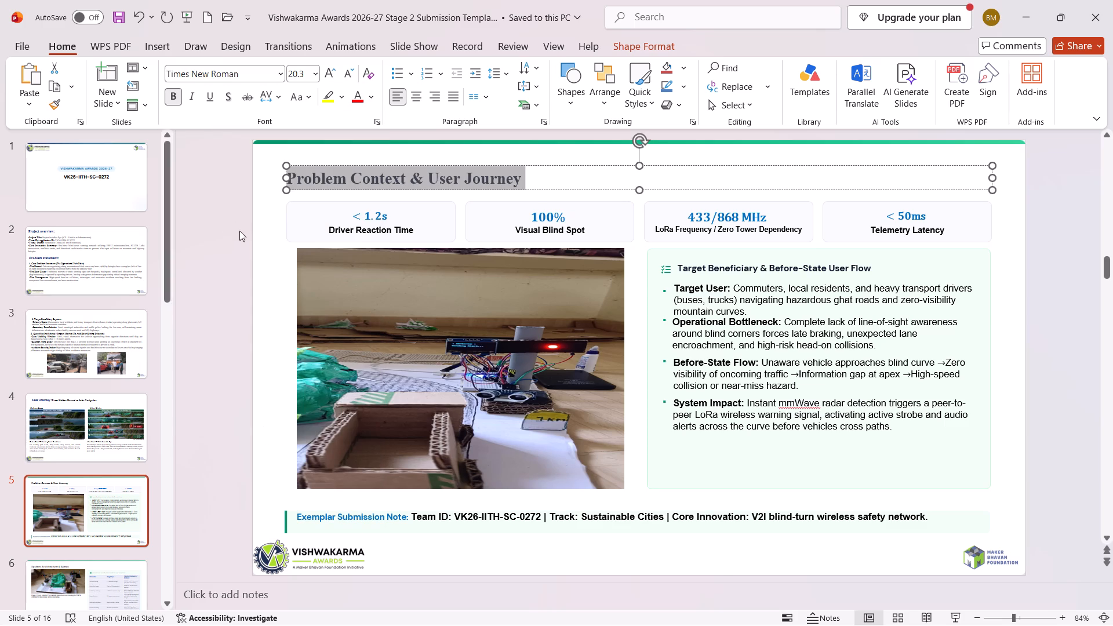
Select everything on slide 5 and set all its text to Times New Roman.
left_click(402, 224)
key("ctrl+a")
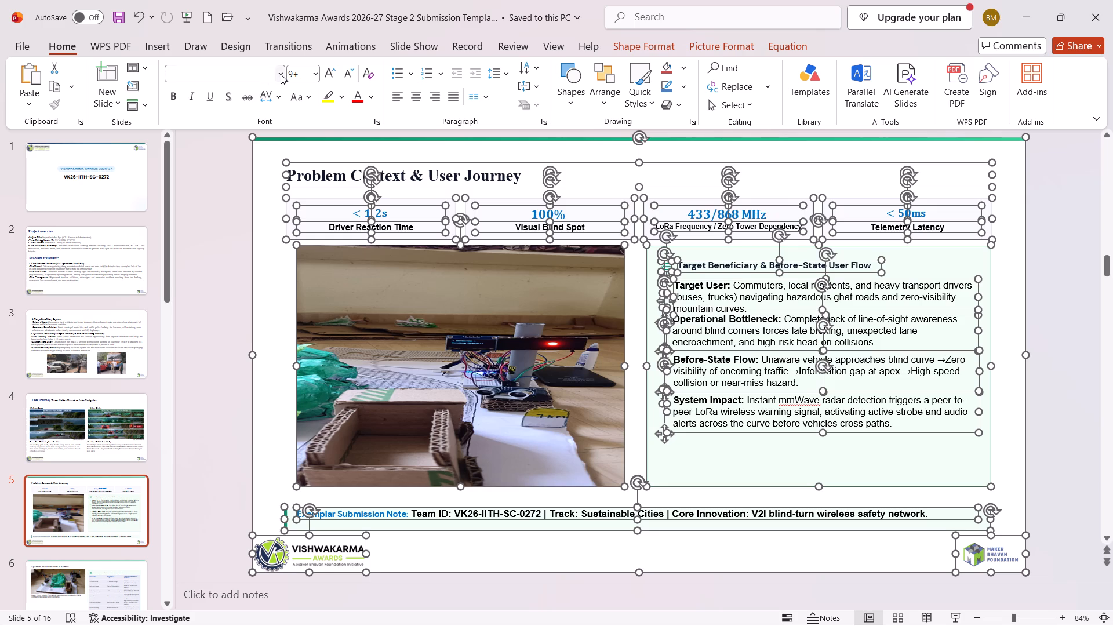
left_click(281, 74)
left_click(263, 180)
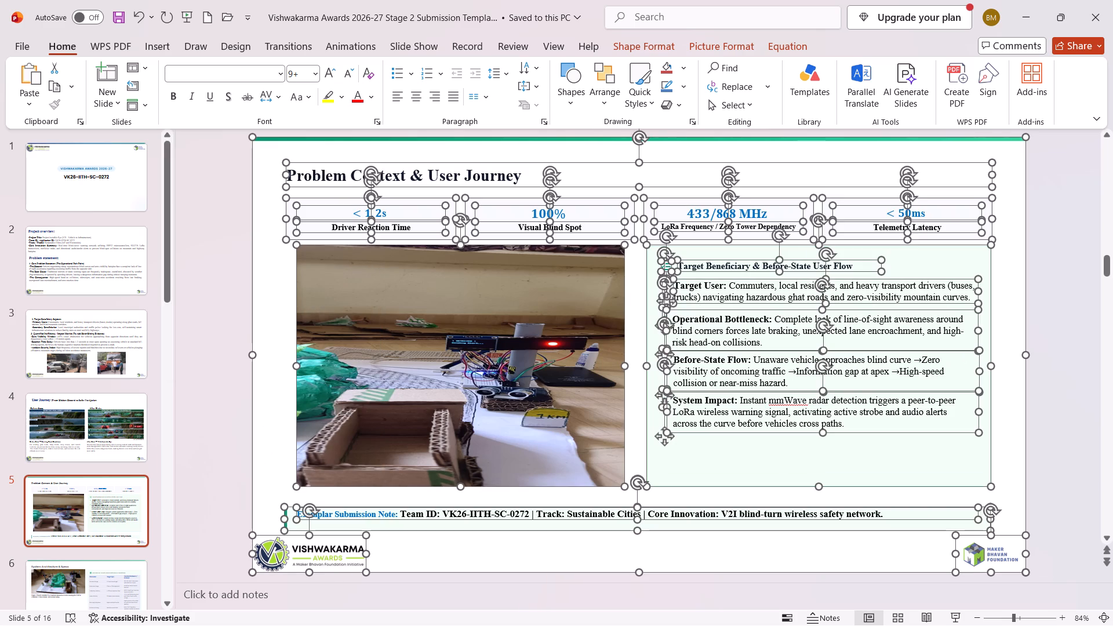
left_click(280, 76)
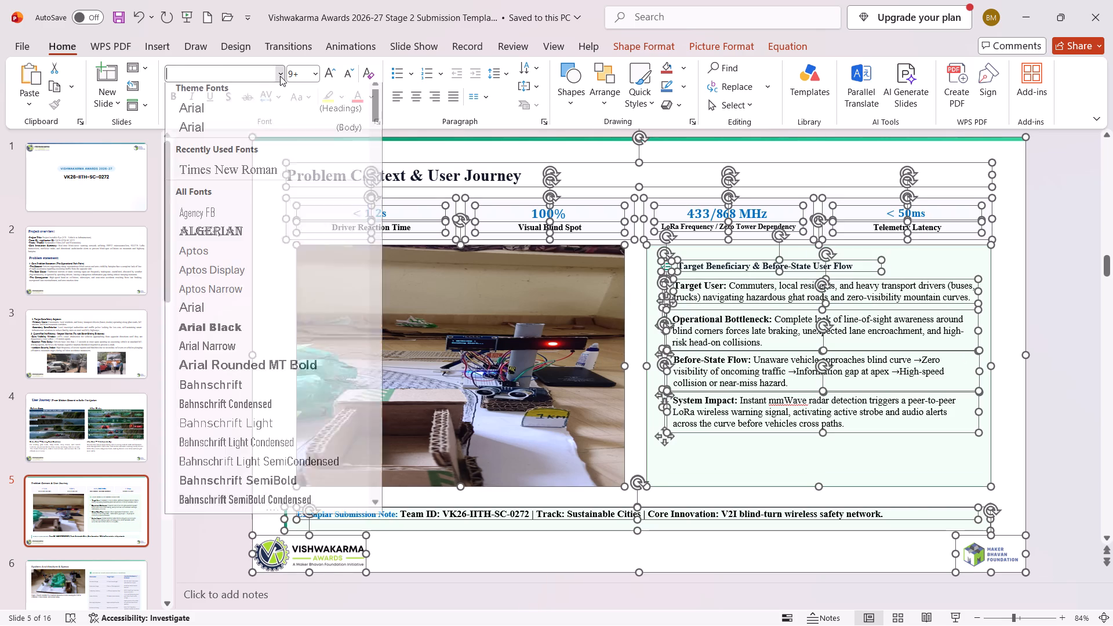
left_click(263, 172)
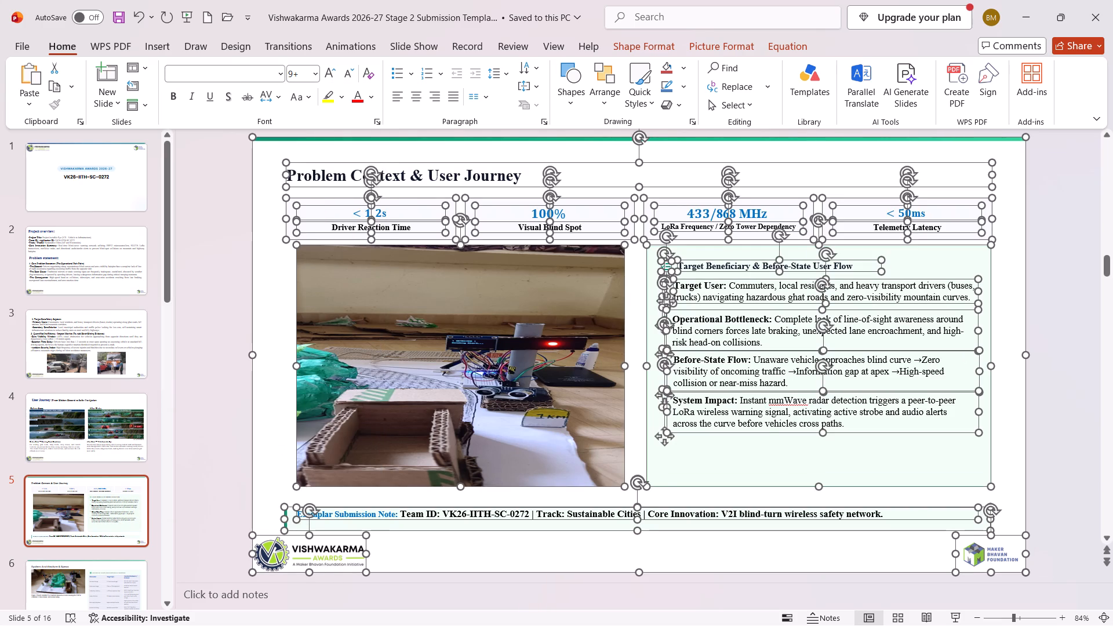
key("Escape")
left_click(386, 220)
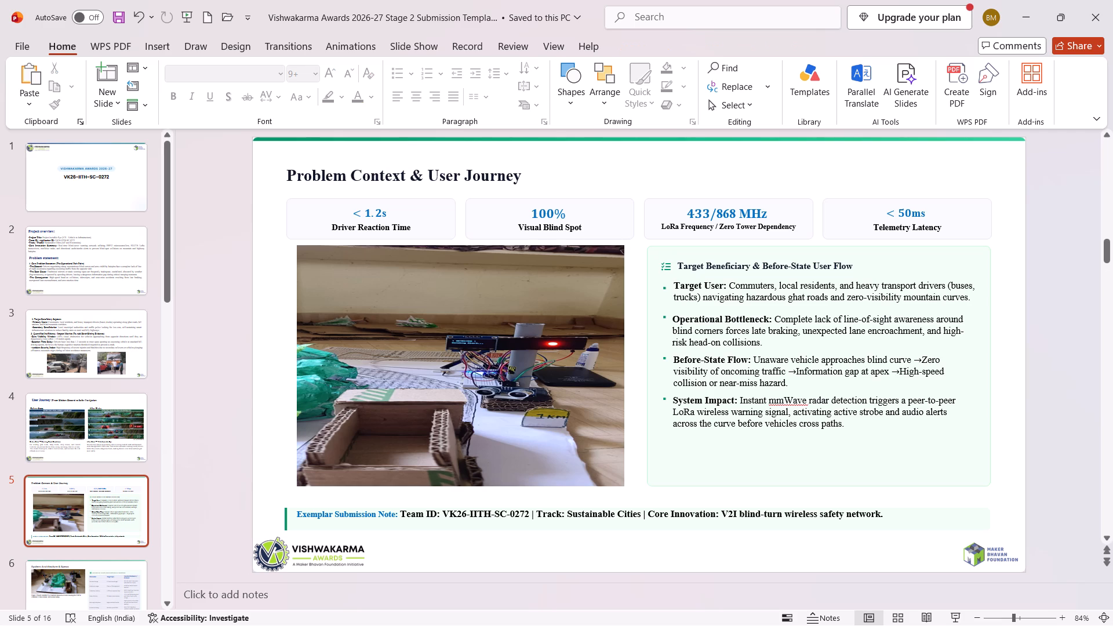
Set the "< 1.2s" value above Driver Reaction Time to Times New Roman.
left_click(407, 223)
key("ctrl+a")
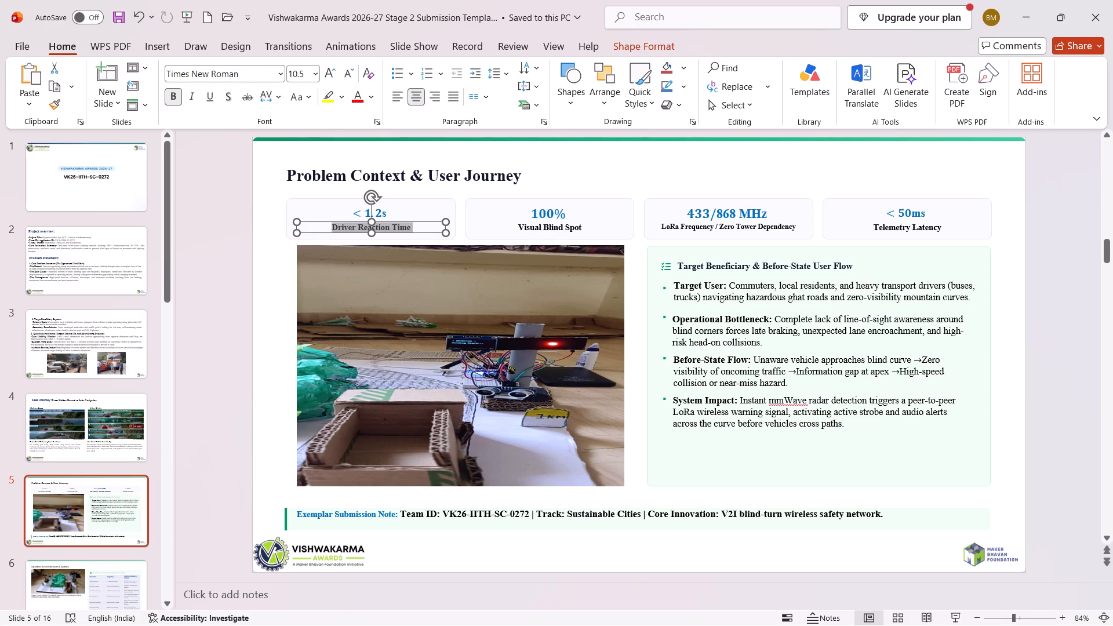
left_click(390, 212)
key("ctrl+a")
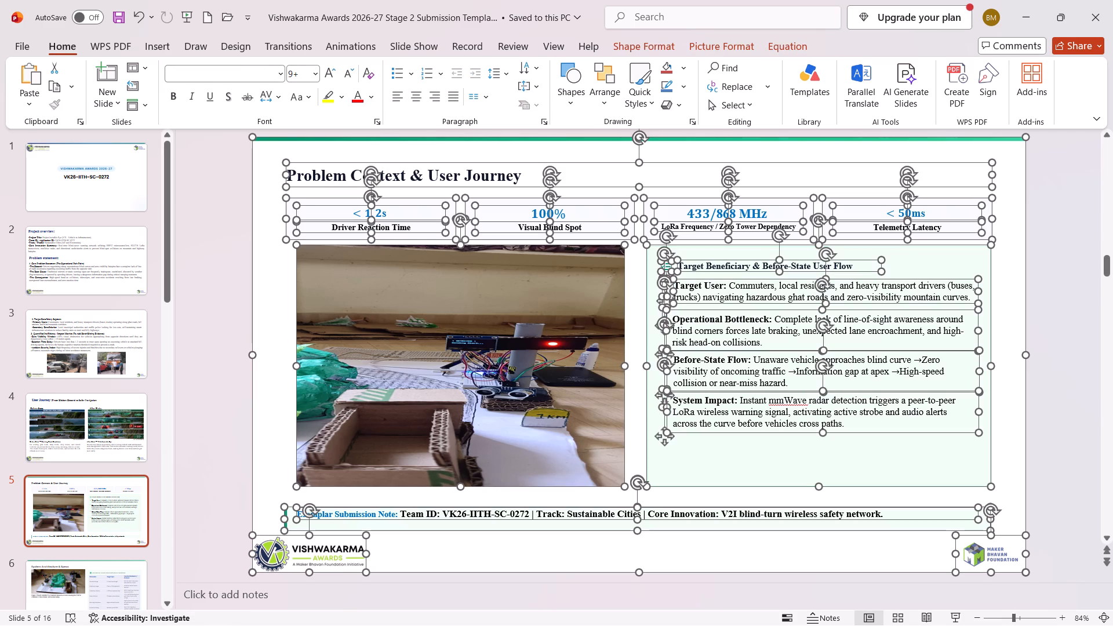
left_click(393, 212)
left_click(394, 212)
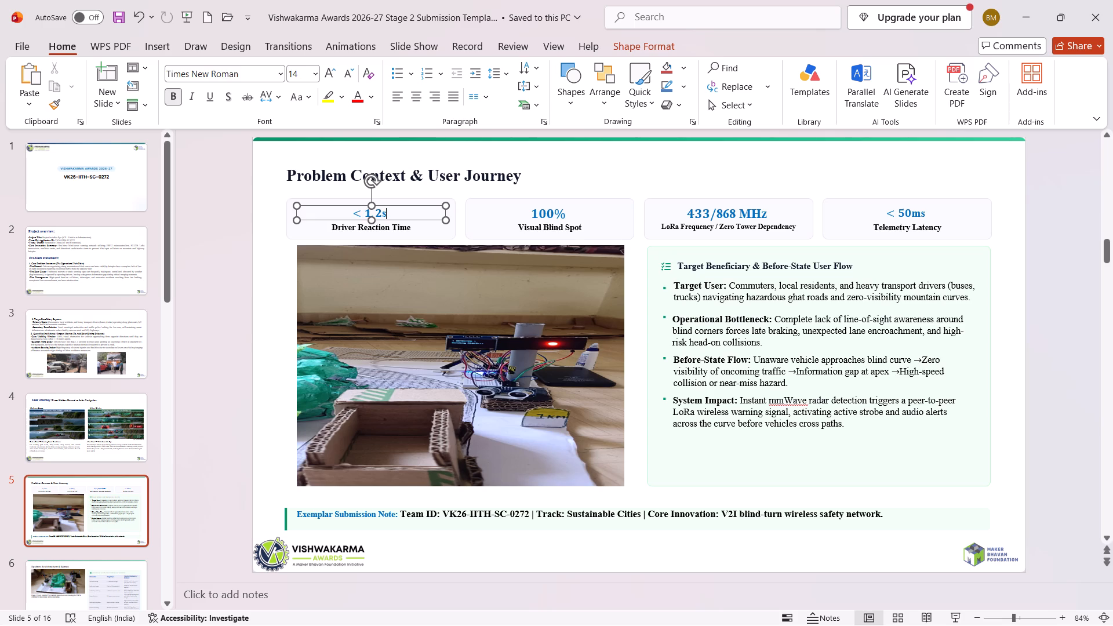
key("ctrl+a")
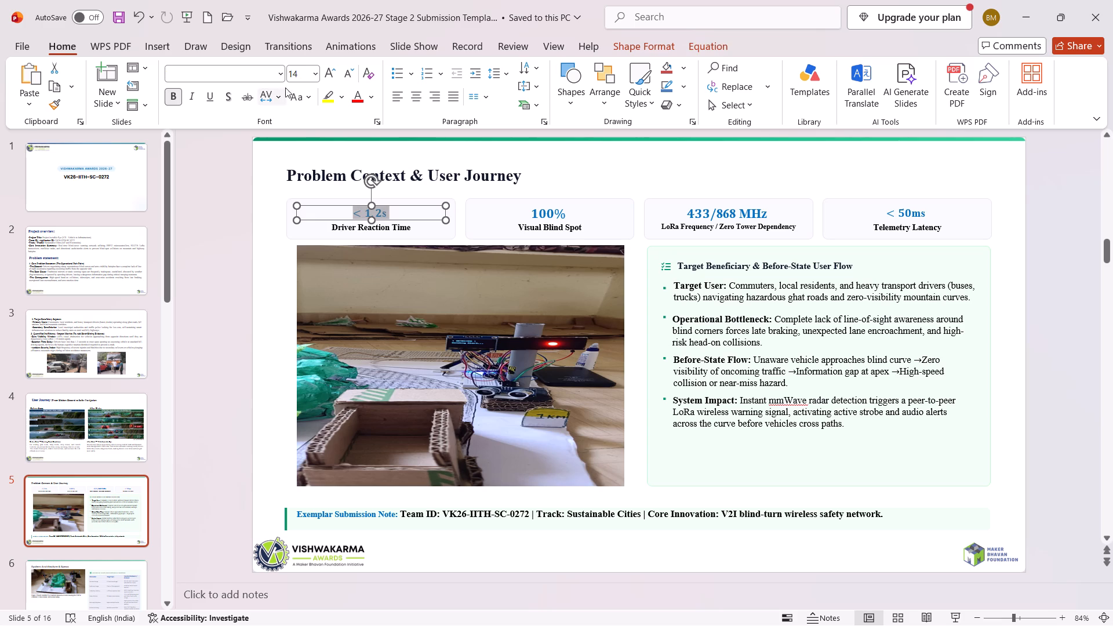
left_click(278, 69)
left_click(257, 178)
Set the "100%" value above Visual Blind Spot to Times New Roman.
left_click(563, 226)
key("ctrl+a")
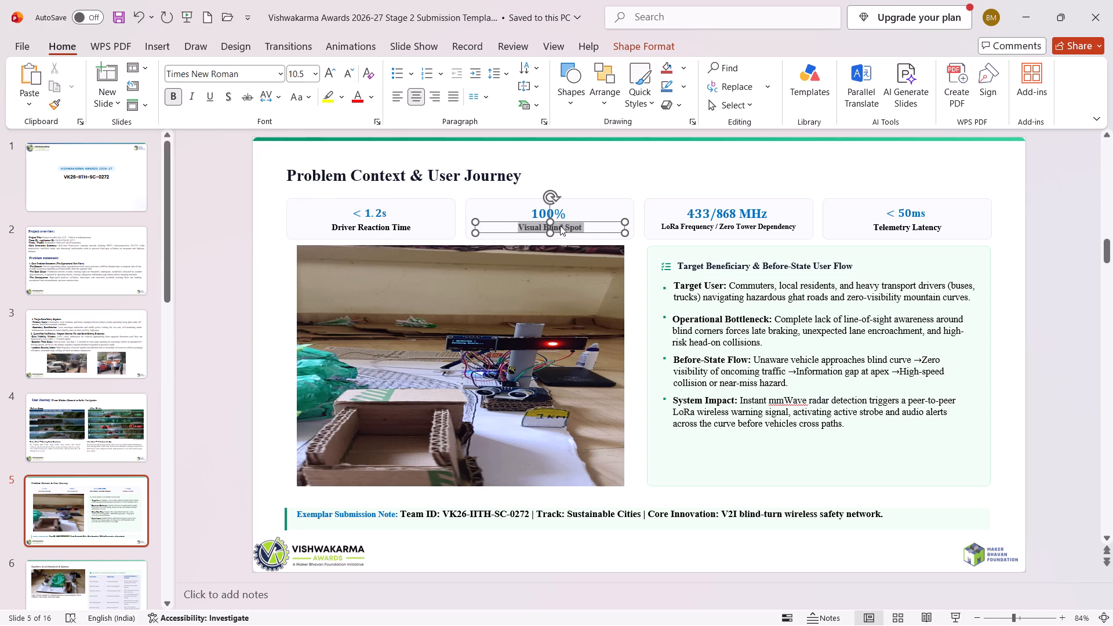
left_click(532, 212)
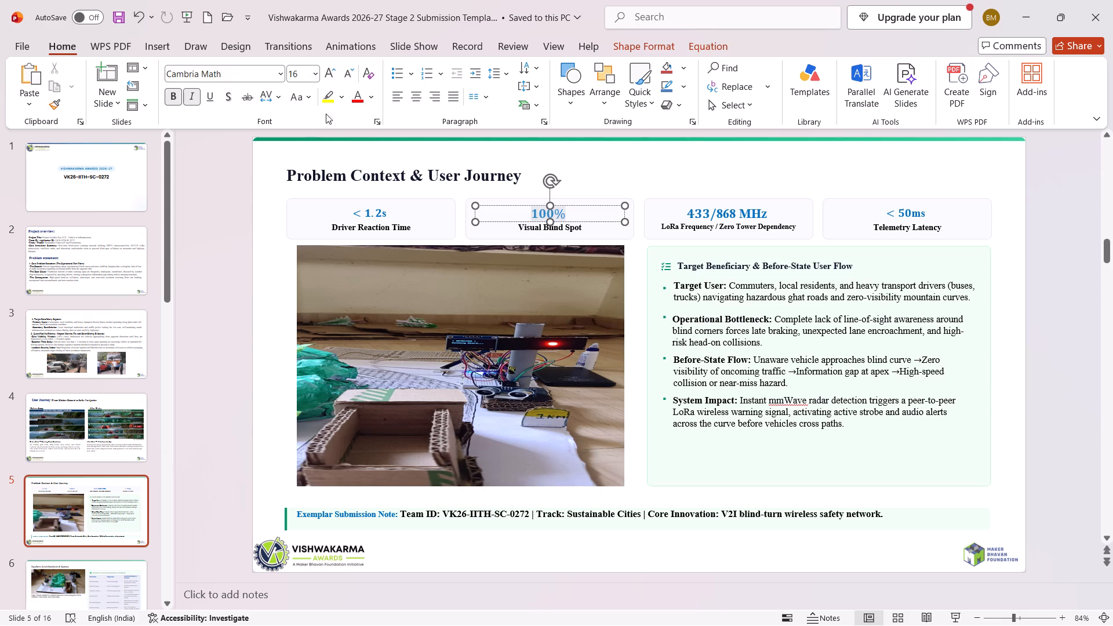
left_click(281, 75)
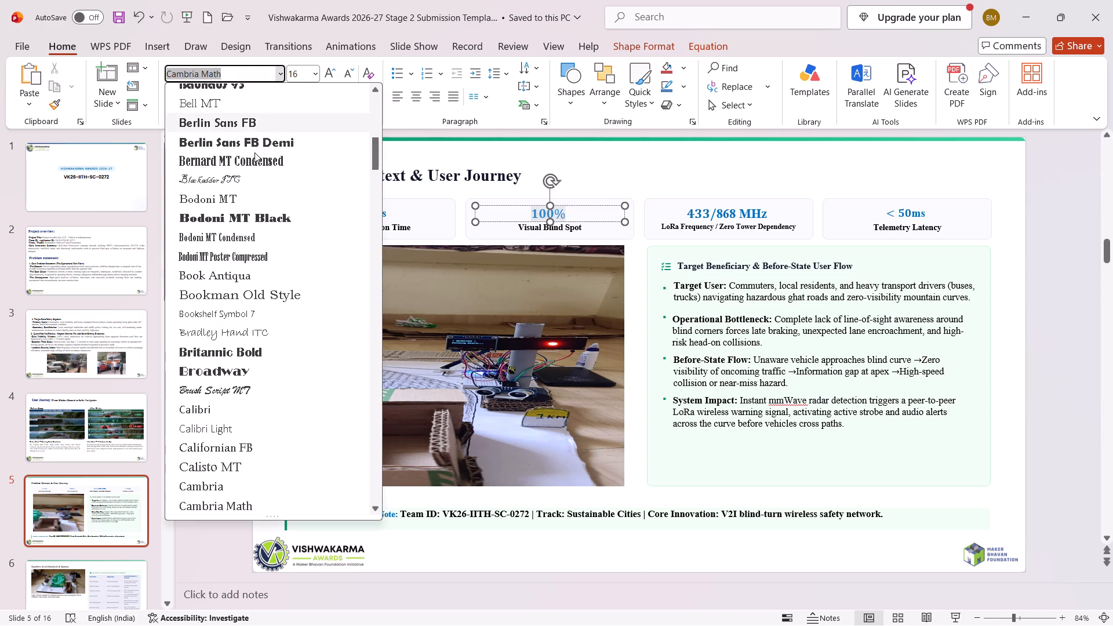
type("tim")
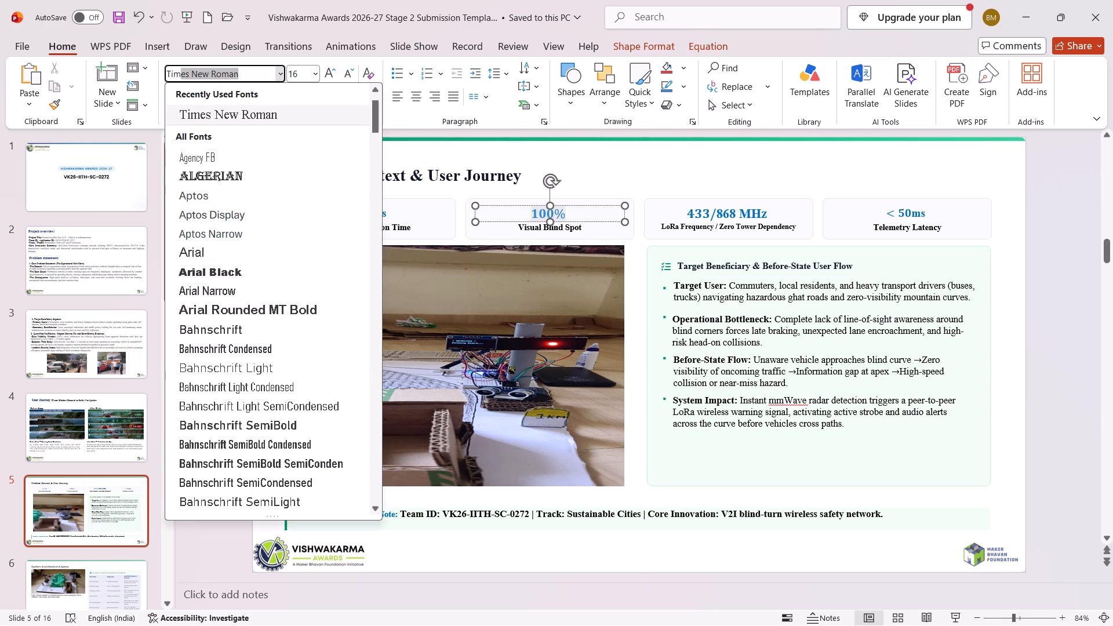
key("Return")
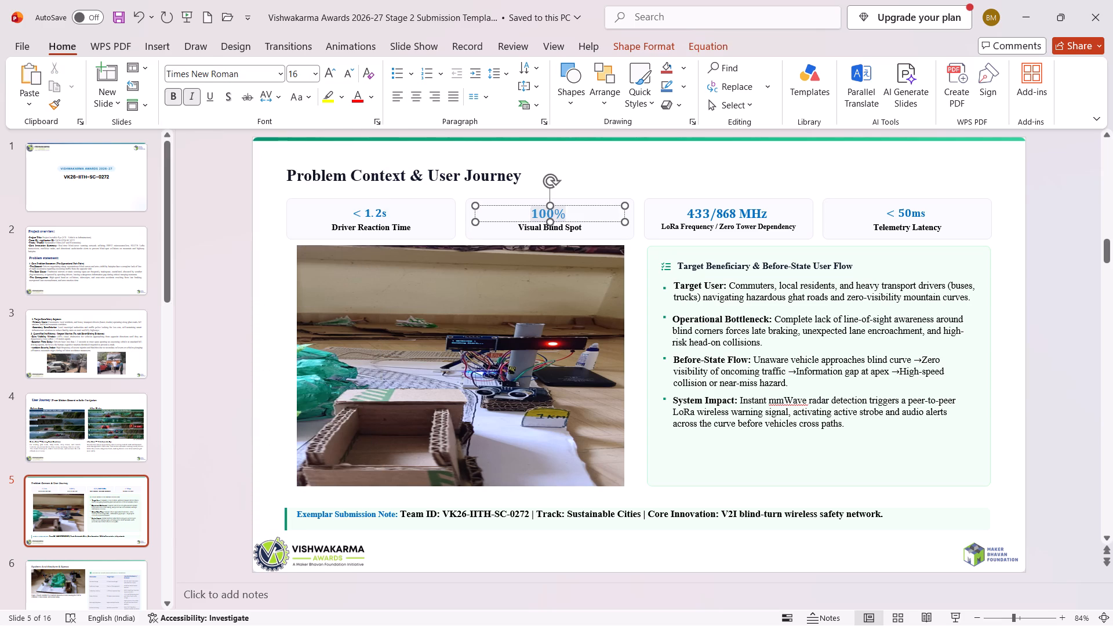
Set the "433/868 MHz" value above LoRa Frequency / Zero Tower Dependency to Times New Roman.
left_click(766, 225)
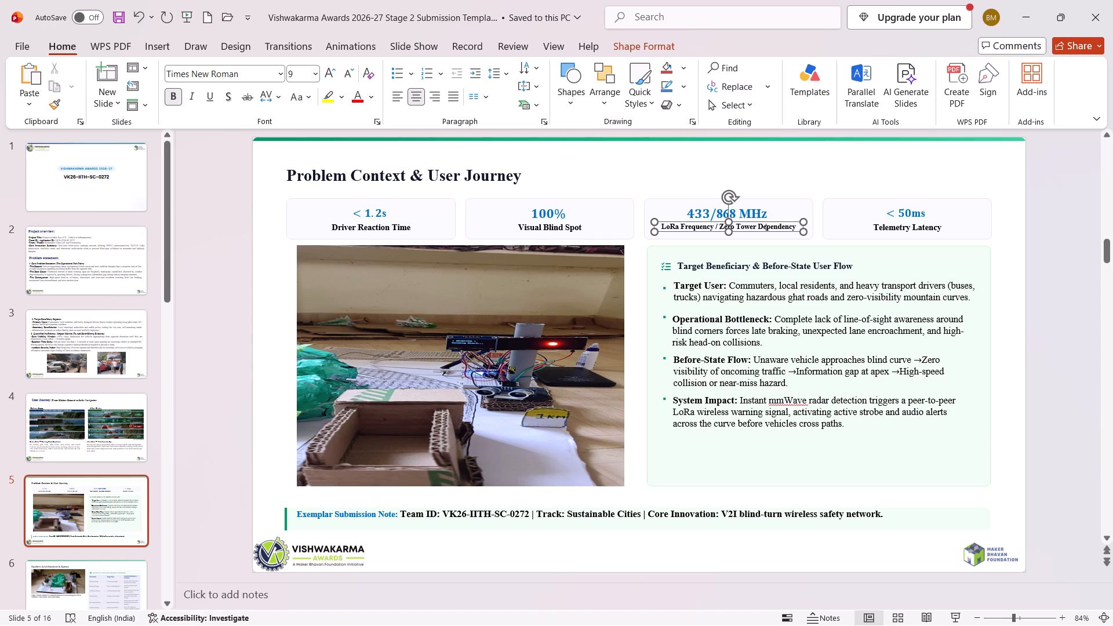
left_click(710, 214)
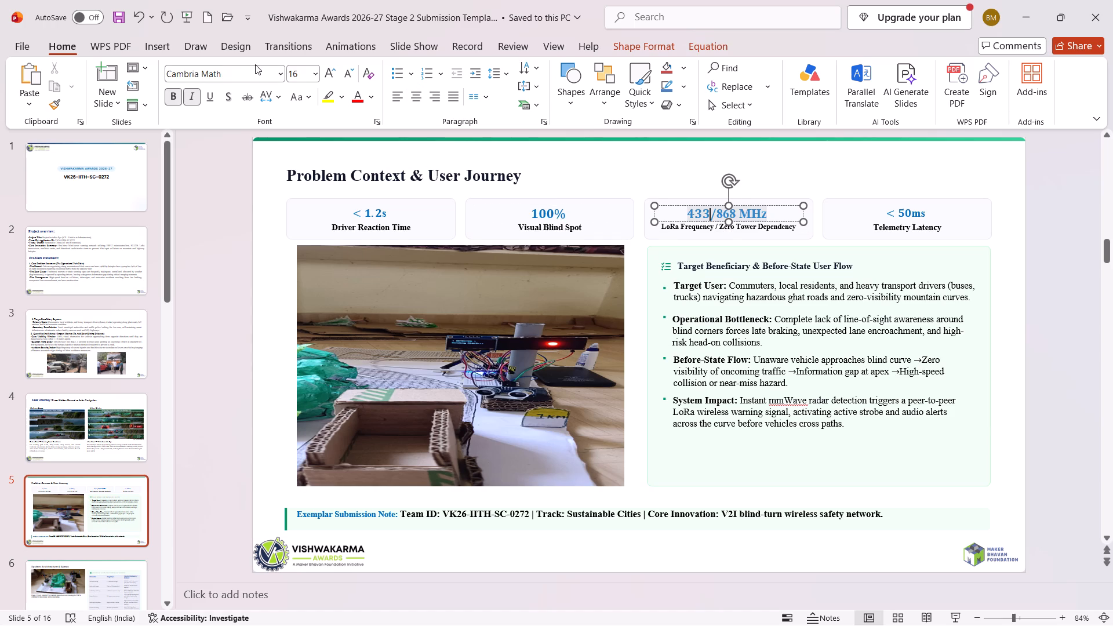
left_click(281, 75)
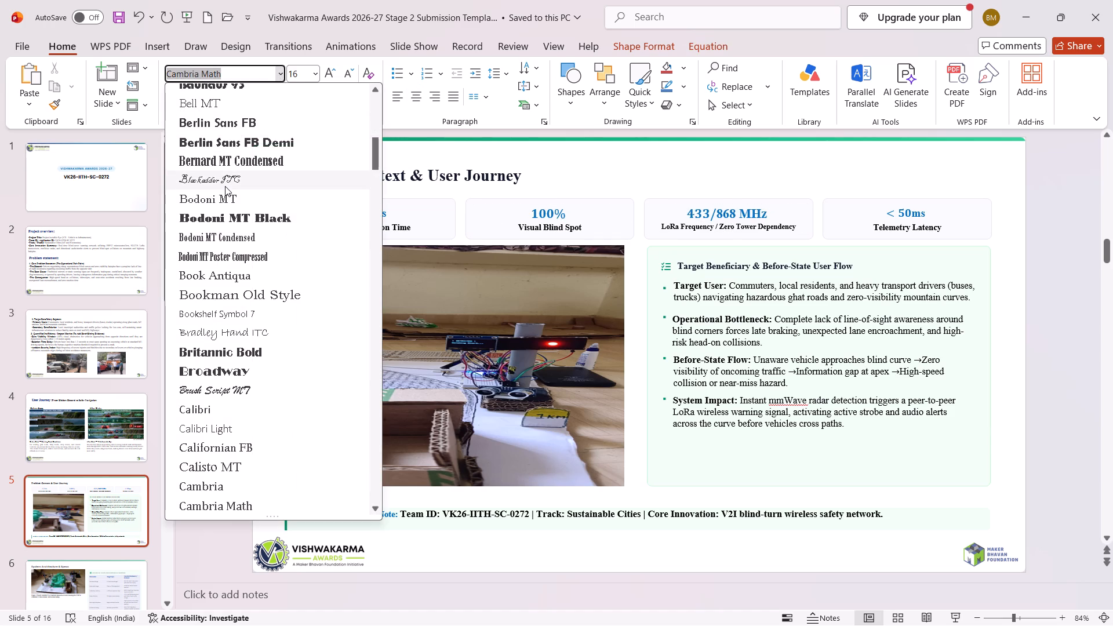
type("tim")
key("Return")
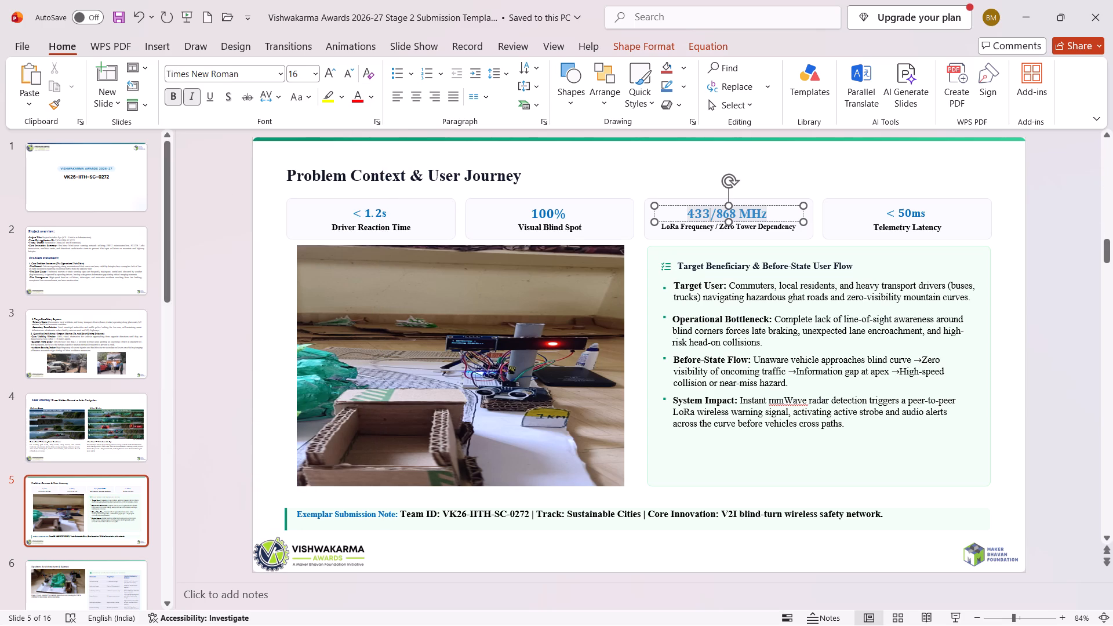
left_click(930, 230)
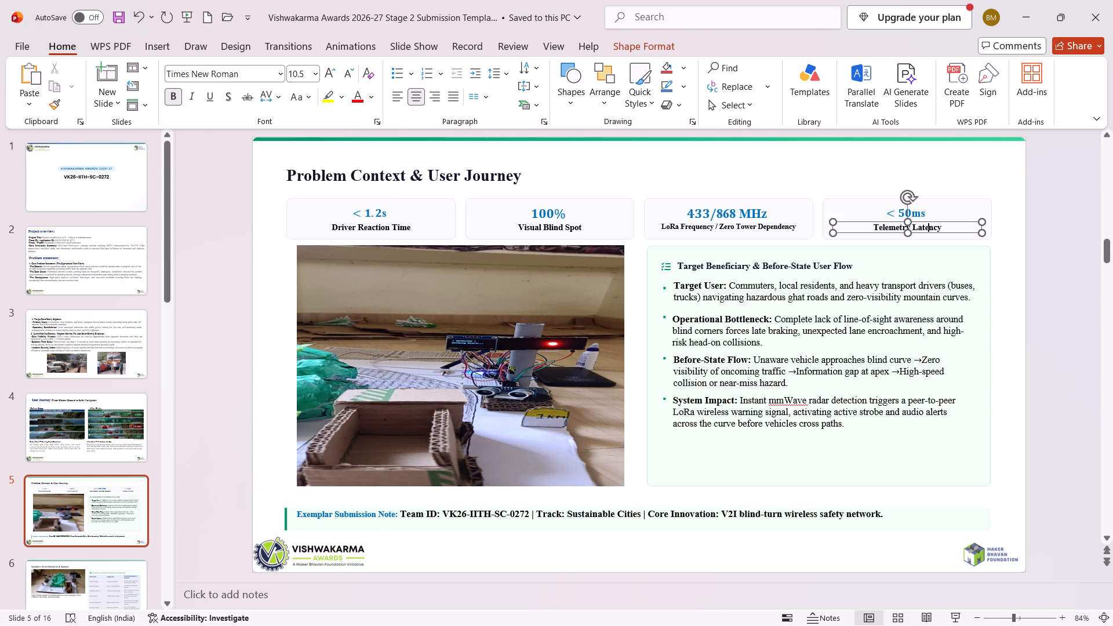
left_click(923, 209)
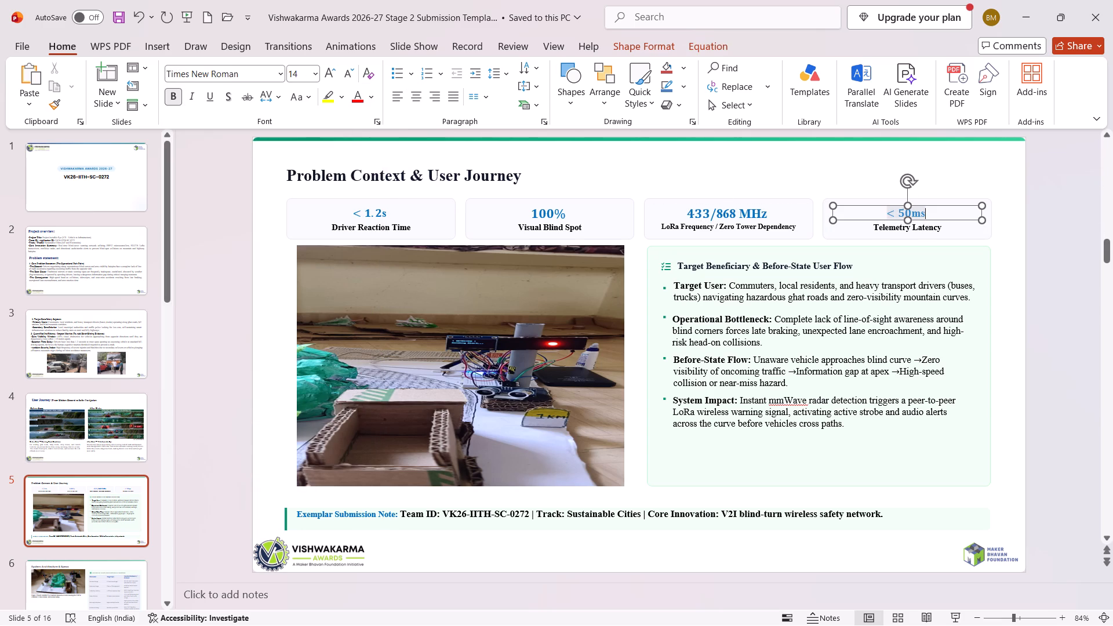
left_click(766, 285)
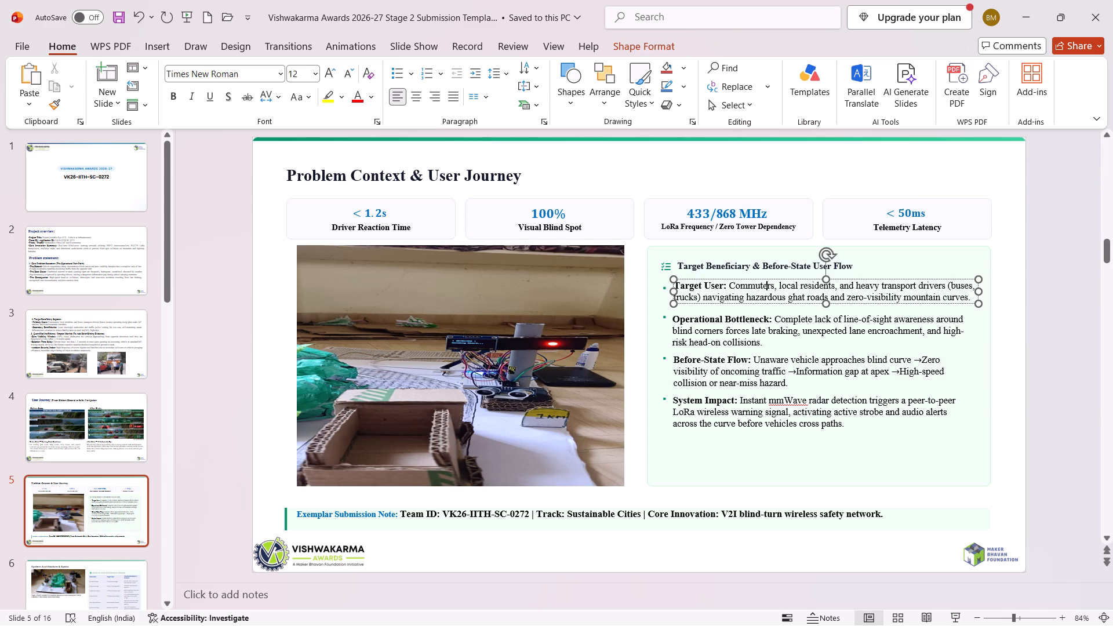
Set the "Target Beneficiary & Before-State User Flow" heading on slide 5 to 14 pt.
left_click(761, 267)
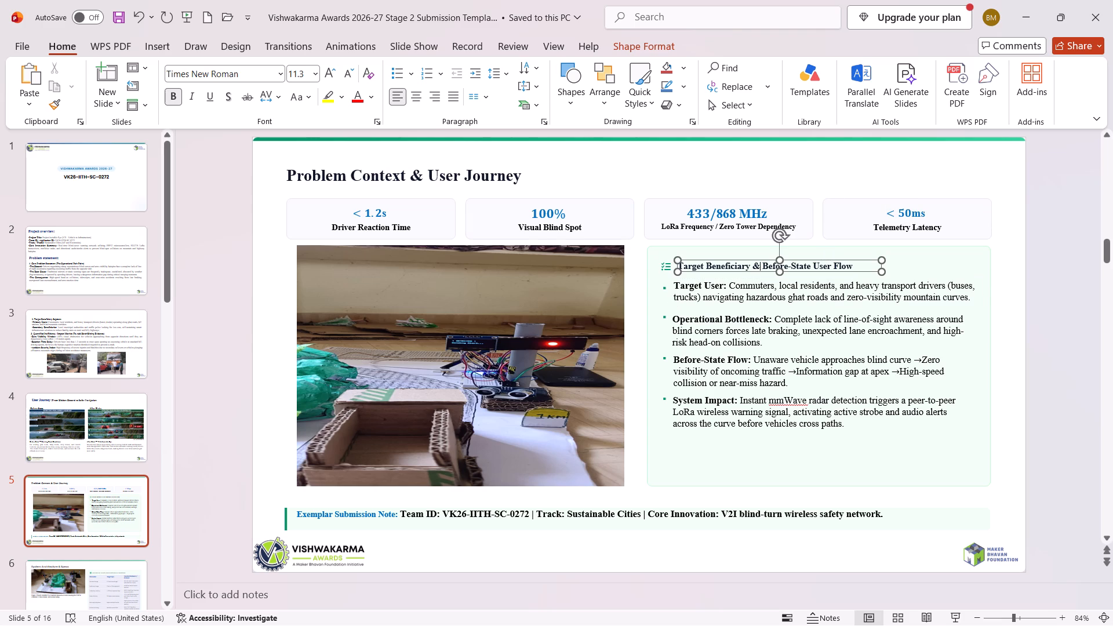
left_click(333, 71)
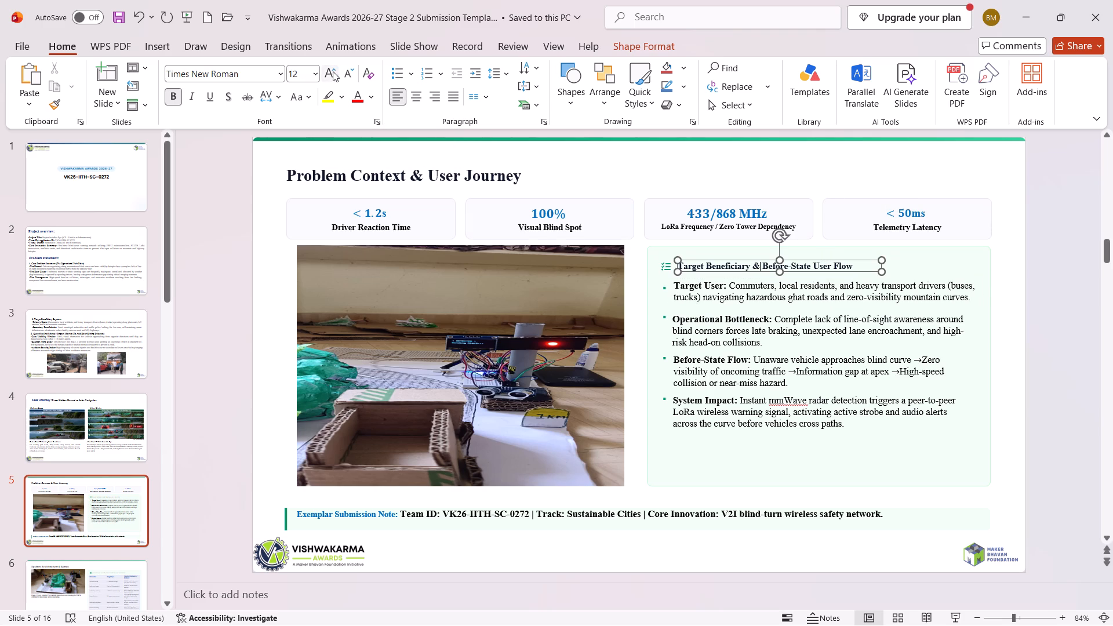
left_click(333, 67)
left_click(333, 67)
key("ctrl+a")
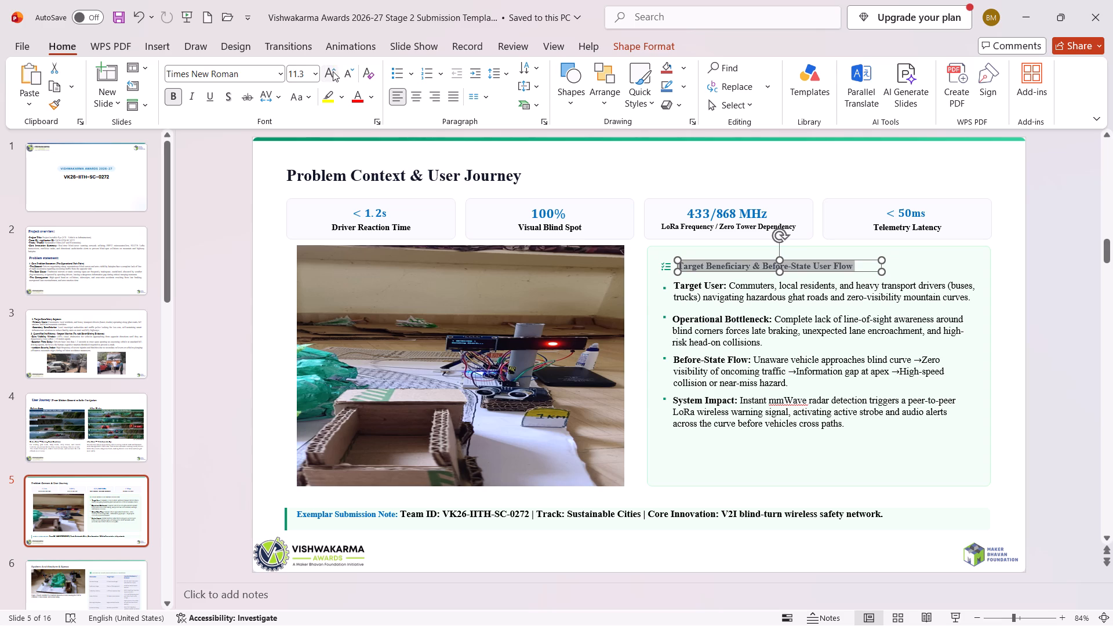
left_click(333, 71)
left_click(333, 71)
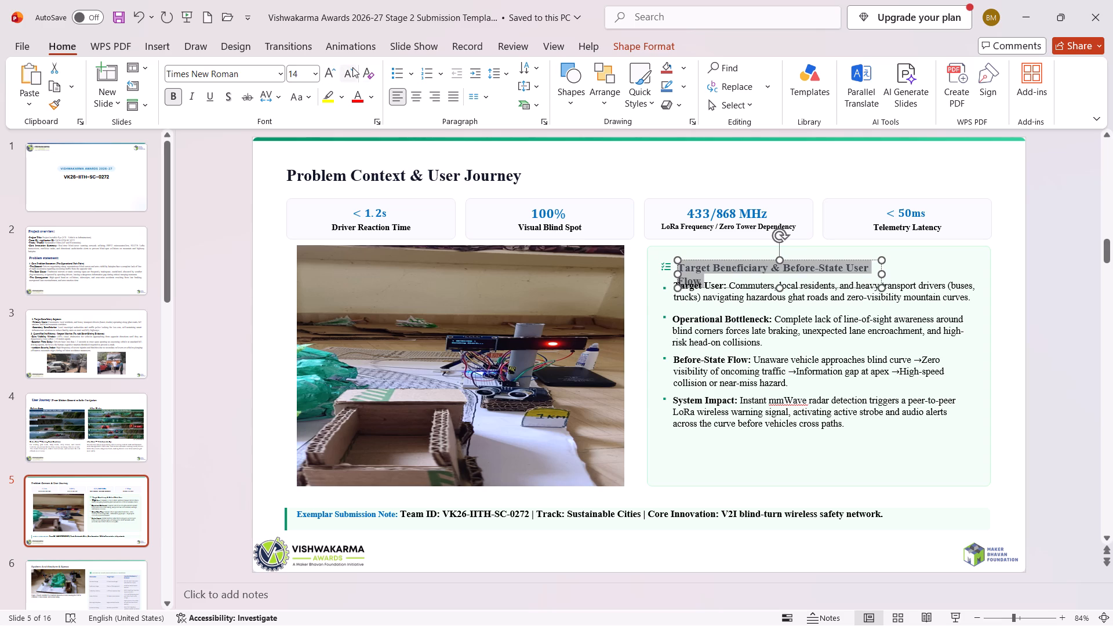
left_click(352, 67)
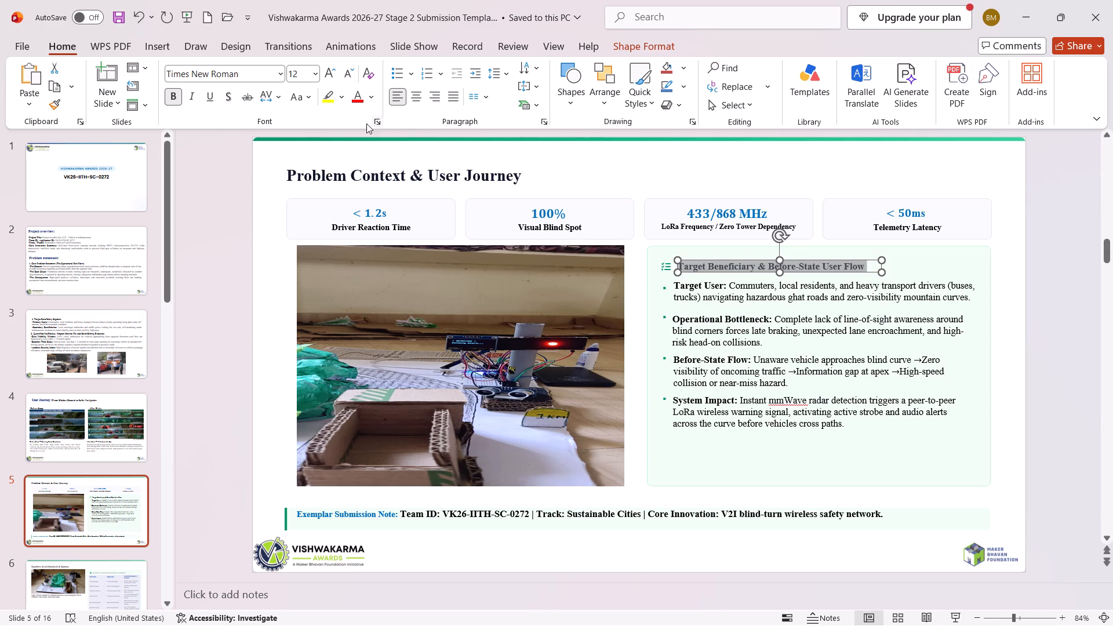
left_click(332, 67)
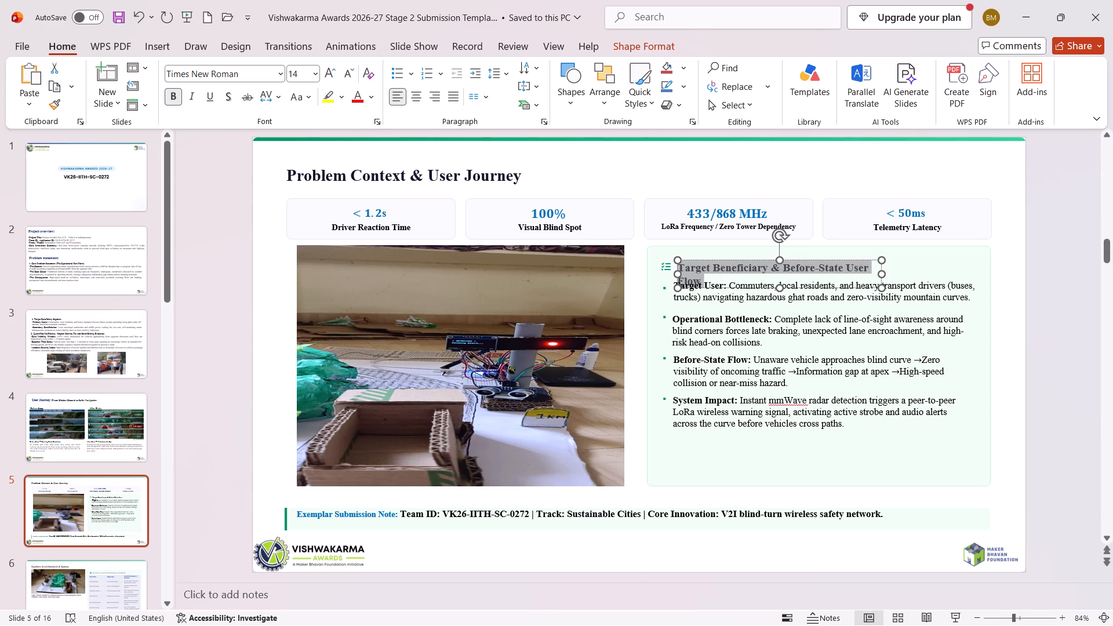
Widen the "Target Beneficiary & Before-State User Flow" text box so the heading fits on one line.
left_click_drag(882, 275, 930, 271)
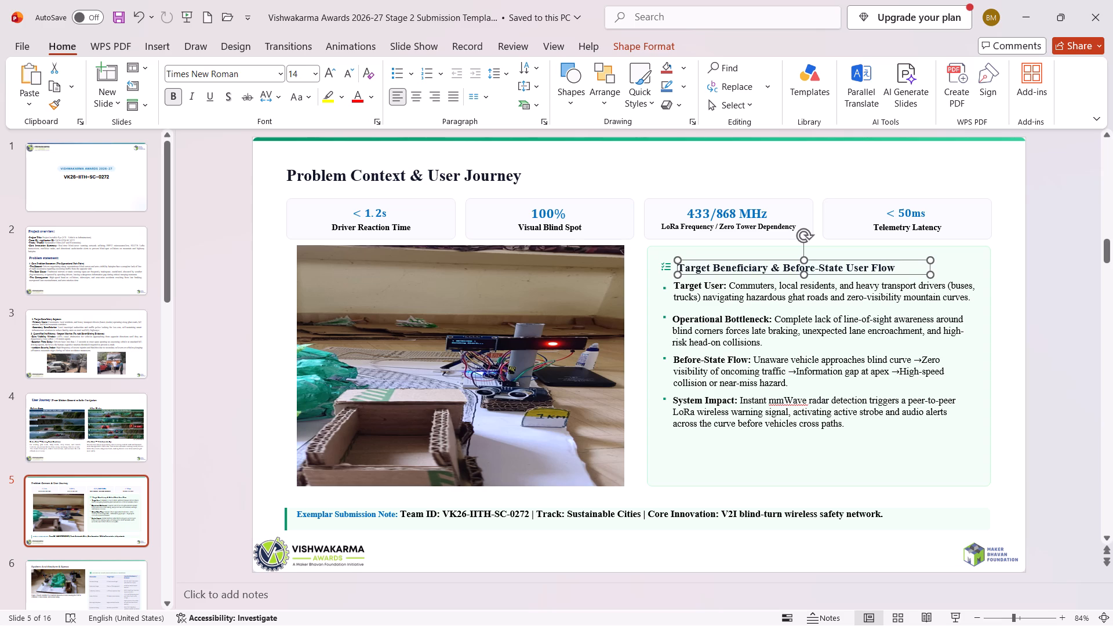
key("Escape")
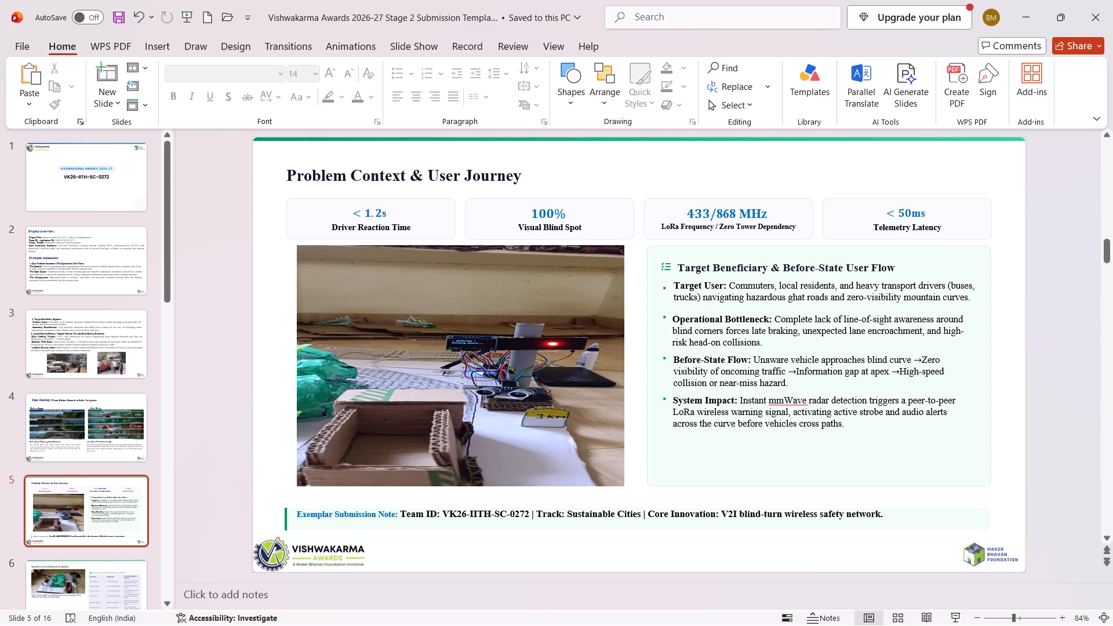
Check the font and size of the green box's heading and bullet paragraphs and of the Exemplar Submission Note line.
left_click(761, 313)
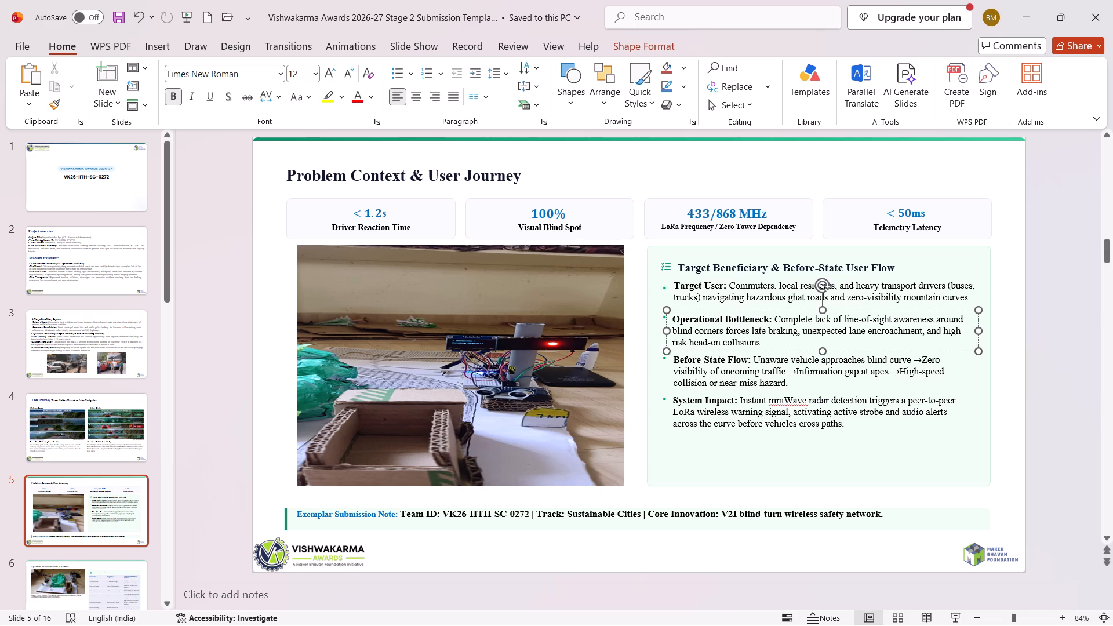
left_click(764, 289)
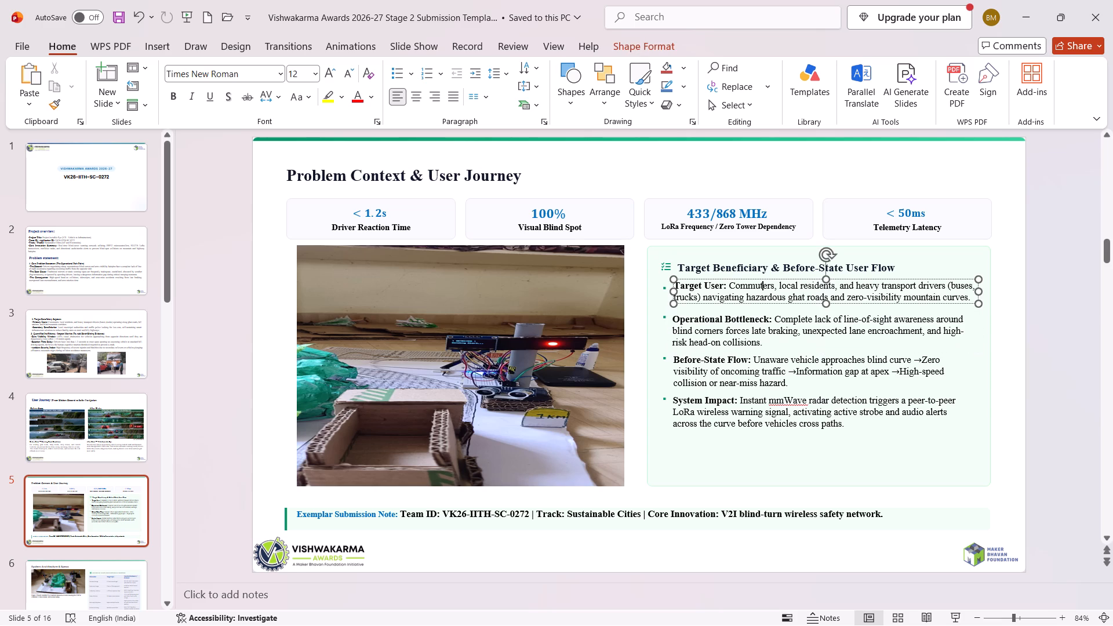
left_click(732, 269)
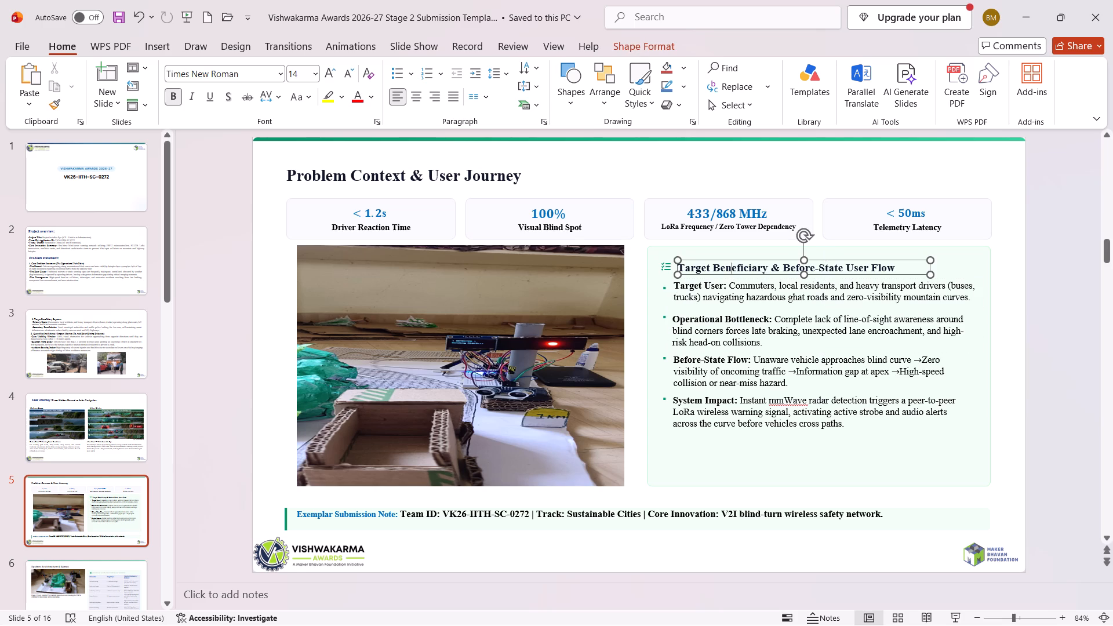
left_click(734, 330)
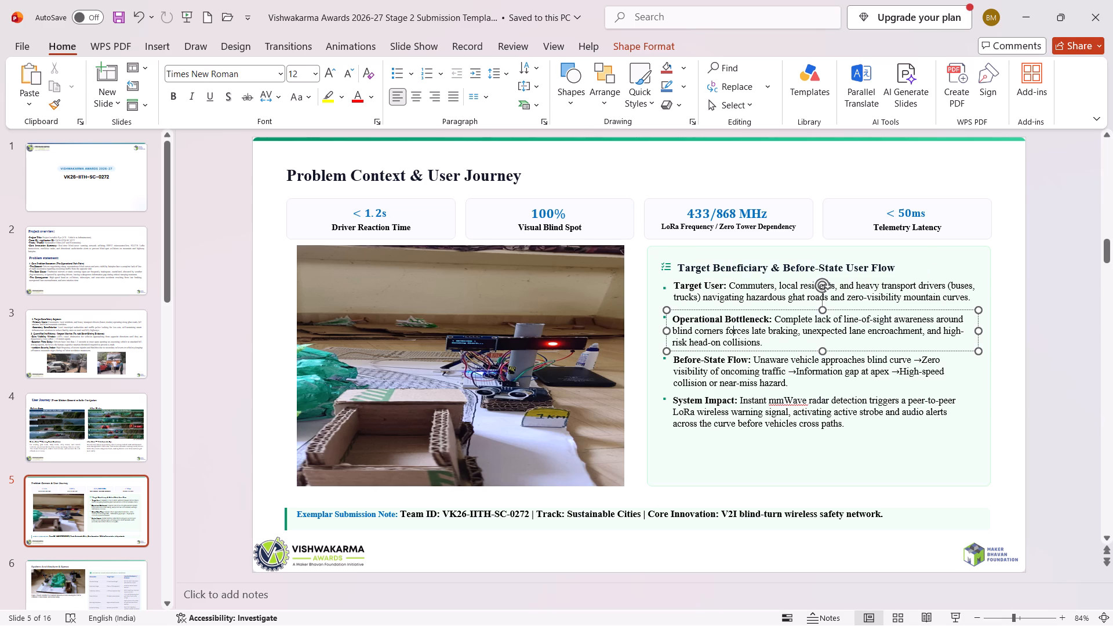
left_click(739, 368)
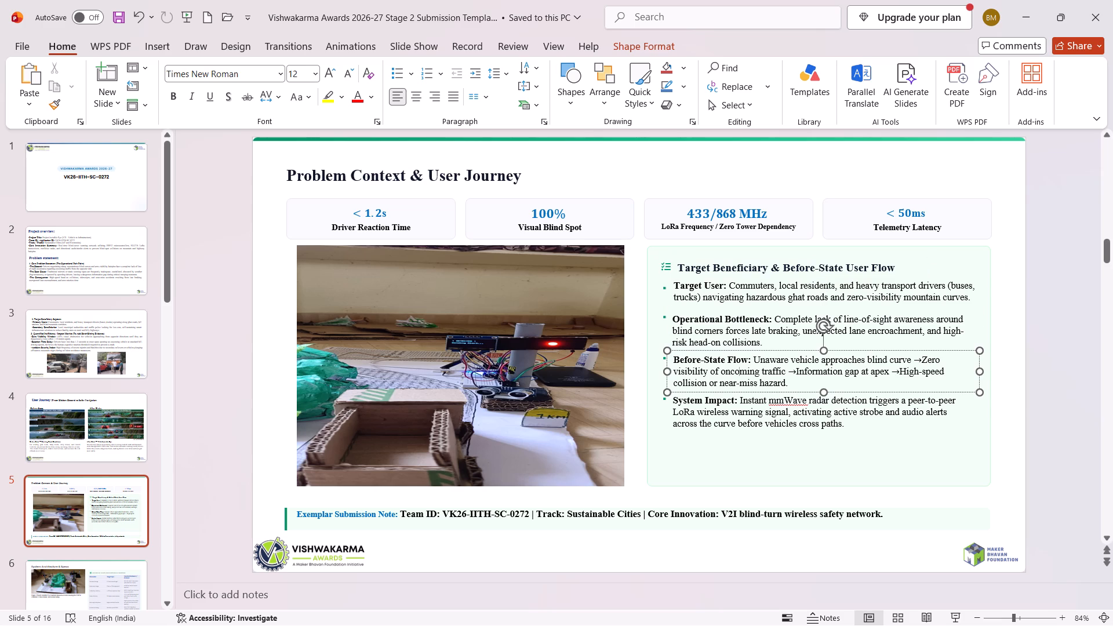
left_click(751, 407)
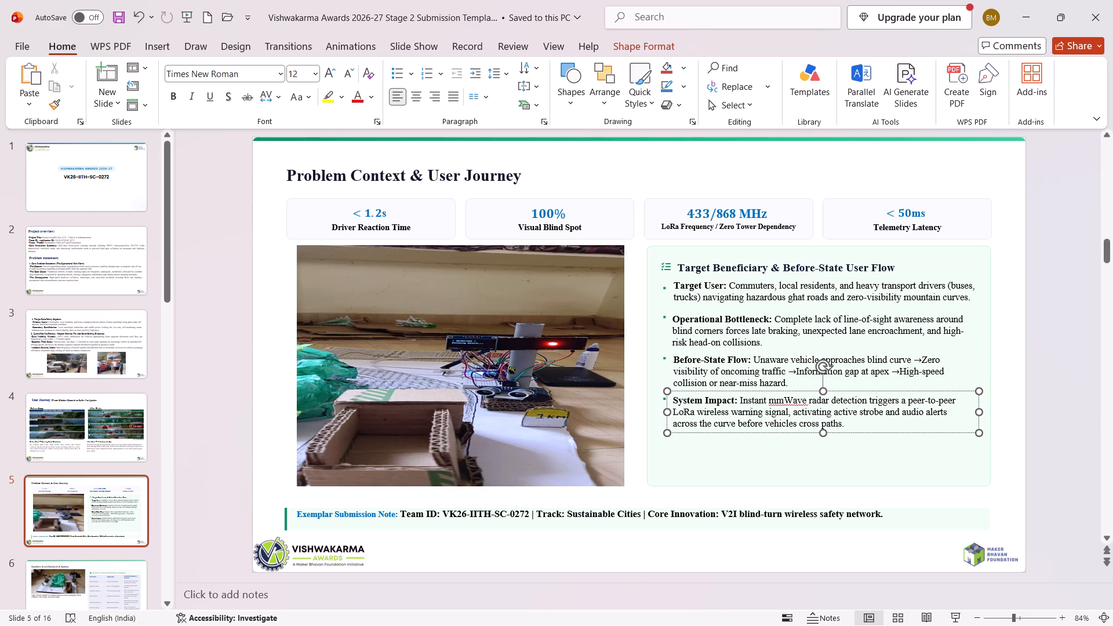
left_click(721, 511)
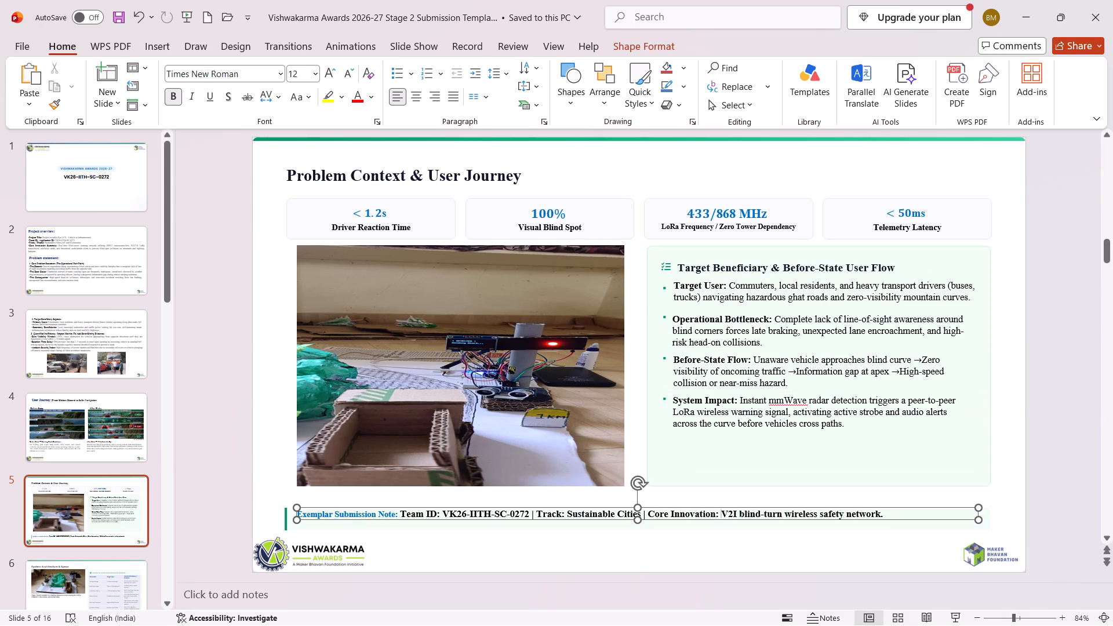
left_click(397, 511)
left_click(352, 514)
Move the Exemplar Submission Note text slightly down to centre it vertically in its green strip.
left_click_drag(639, 519, 639, 524)
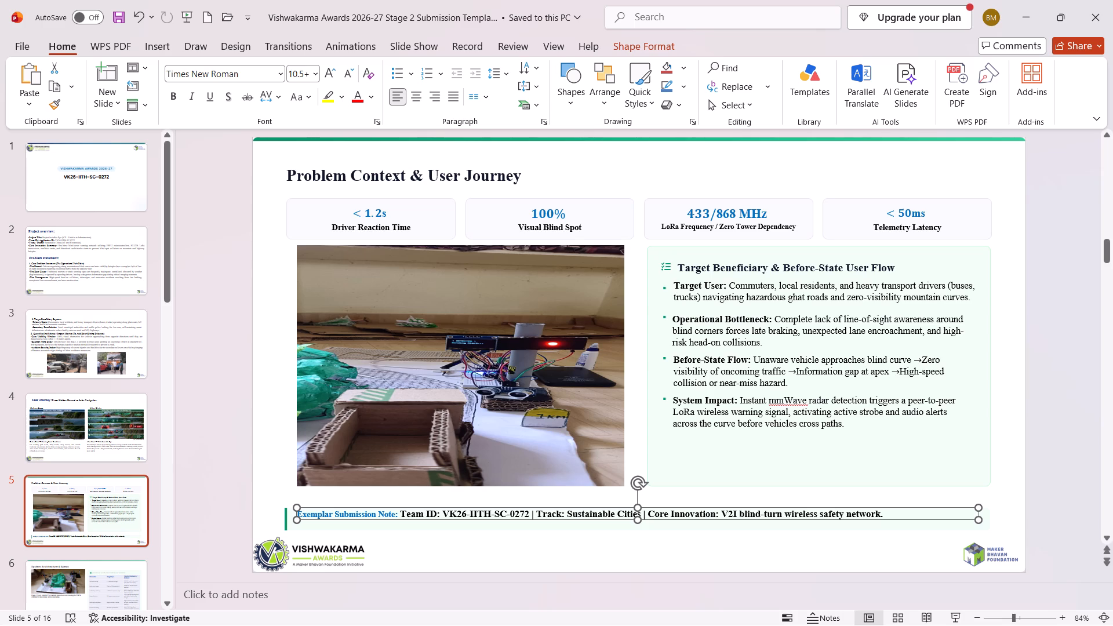
left_click_drag(590, 508, 589, 512)
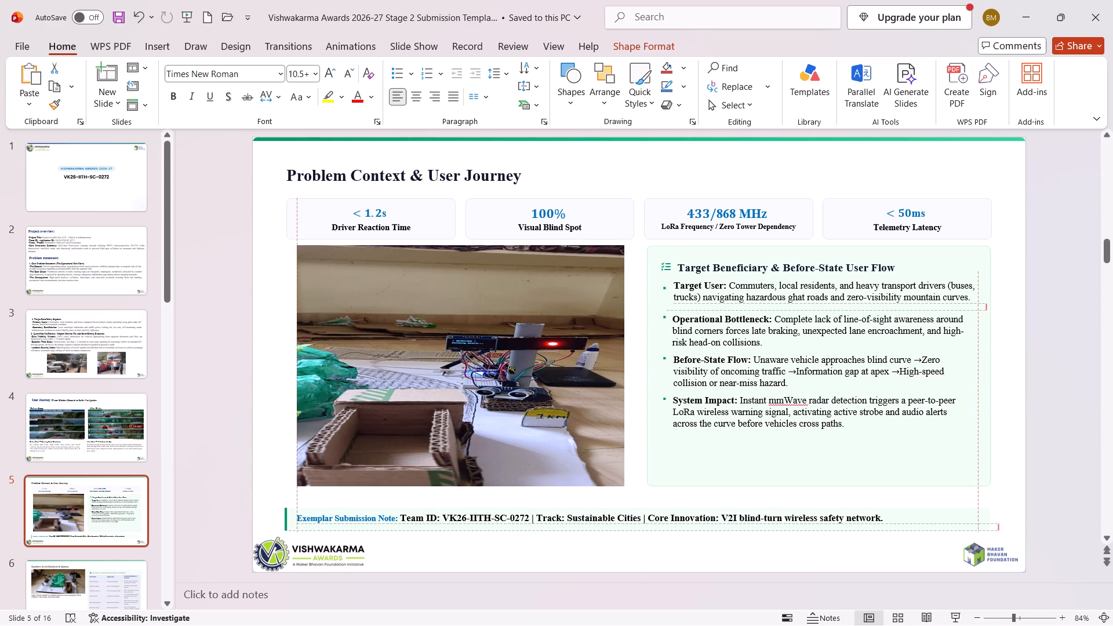
left_click_drag(589, 512, 589, 514)
left_click(582, 501)
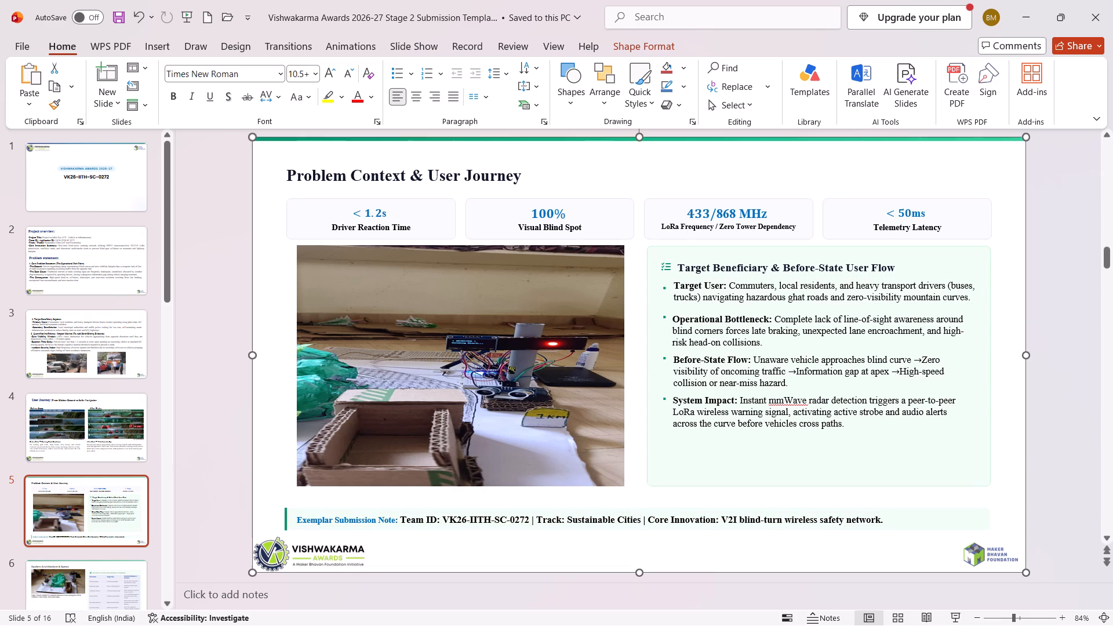
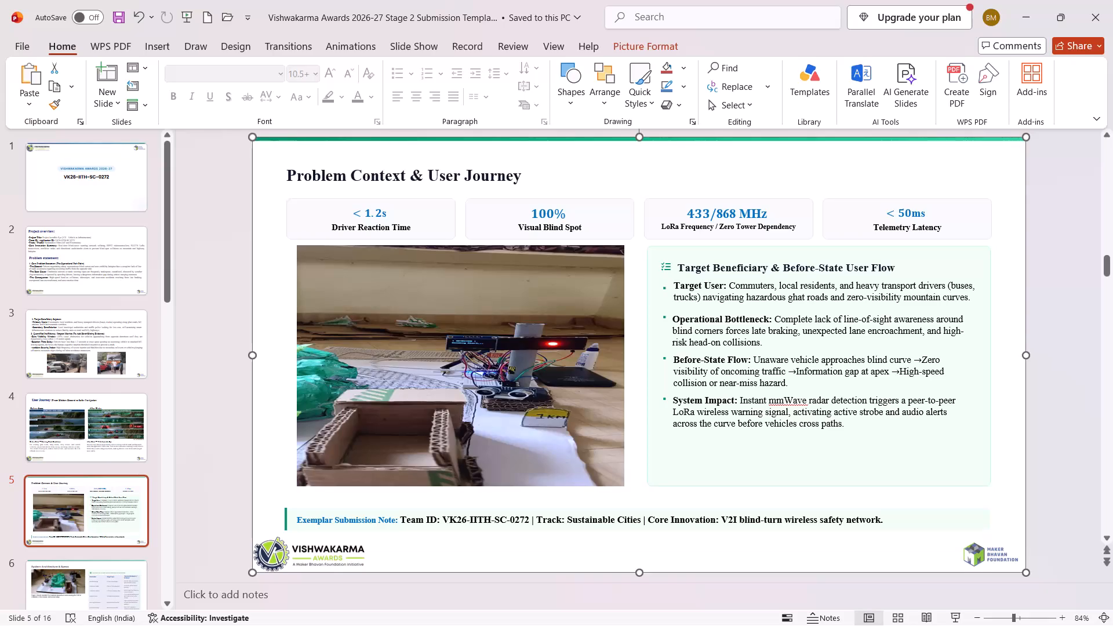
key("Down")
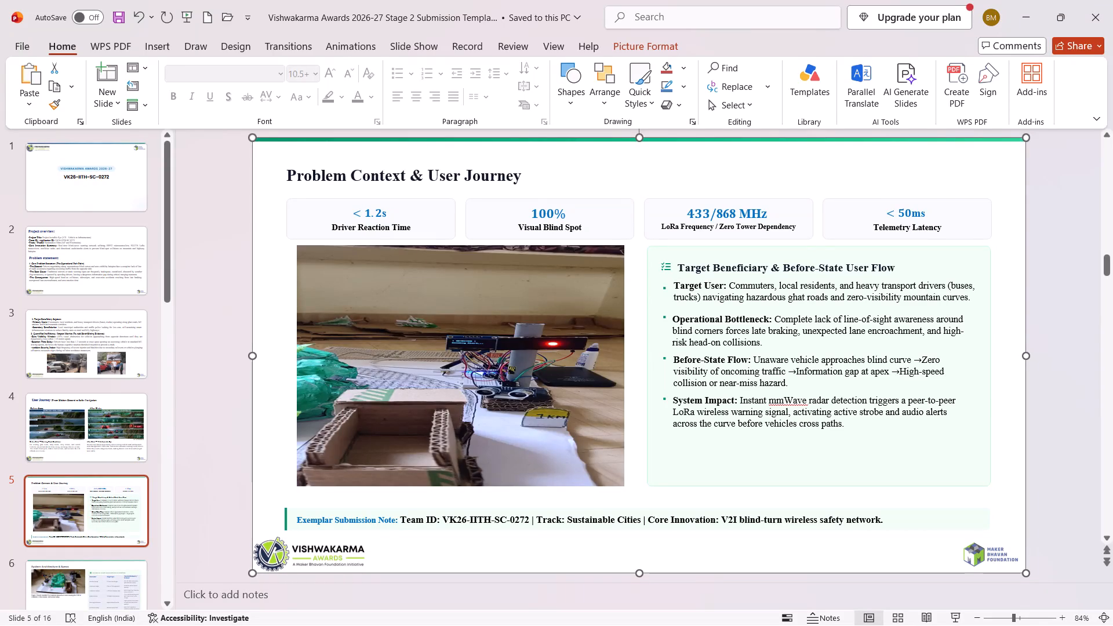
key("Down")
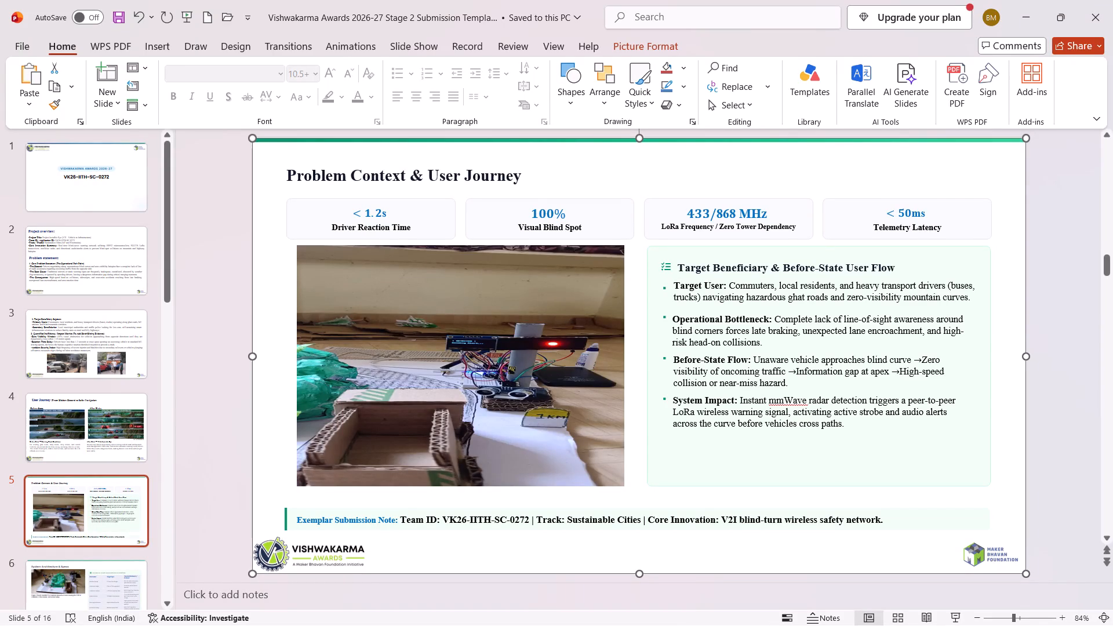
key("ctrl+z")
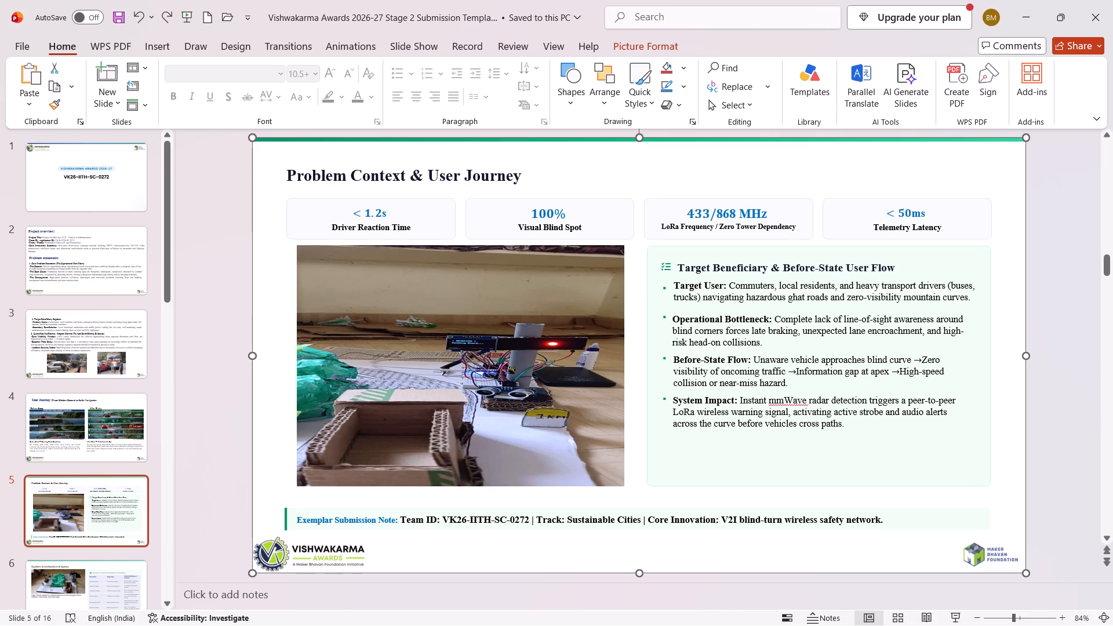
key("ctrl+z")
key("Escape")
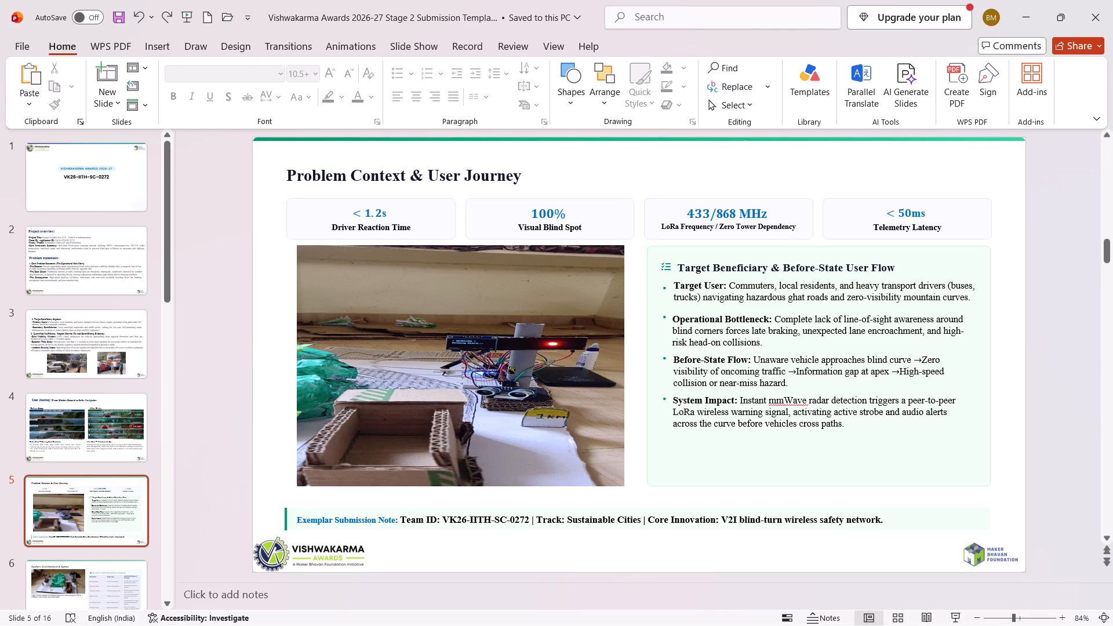
On slide 6, change the font of the figure caption below the prototype photo to Times New Roman.
key("Down")
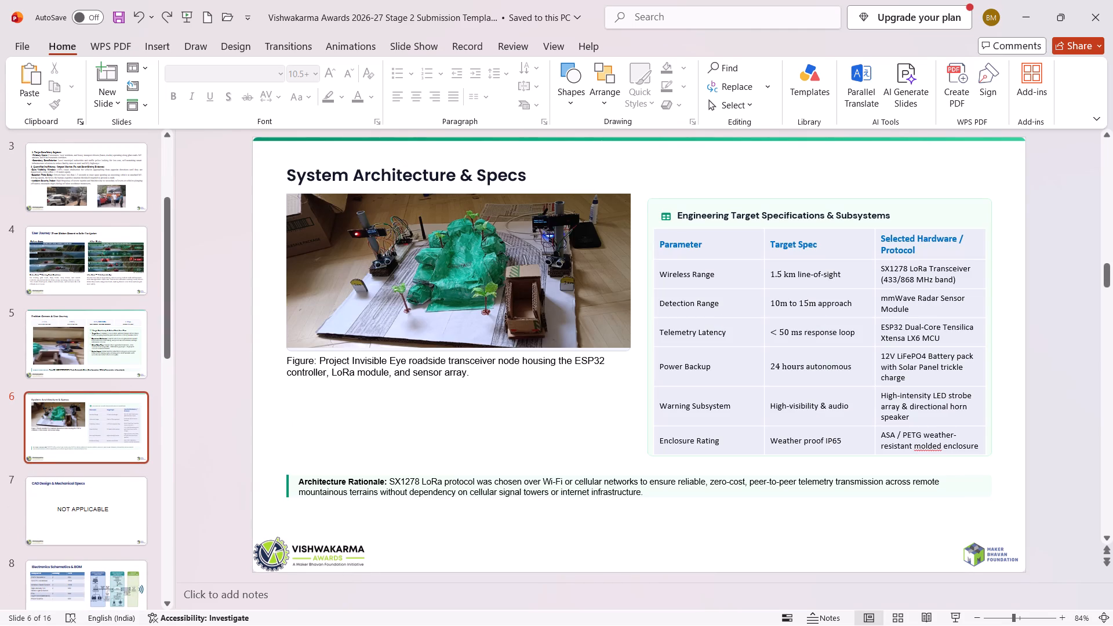
left_click(478, 365)
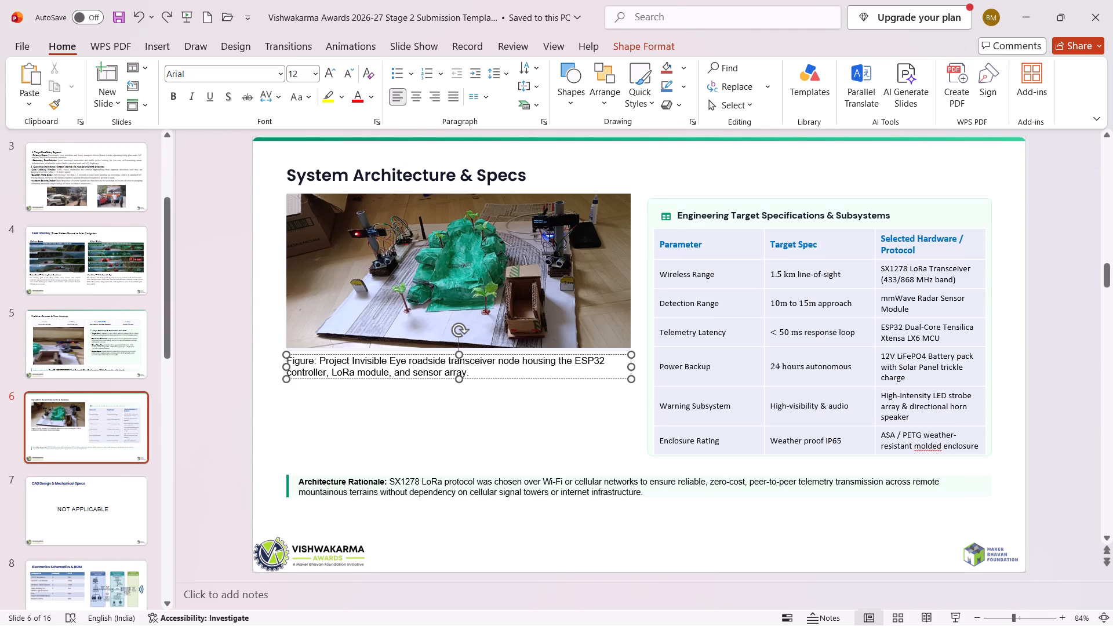
key("ctrl+a")
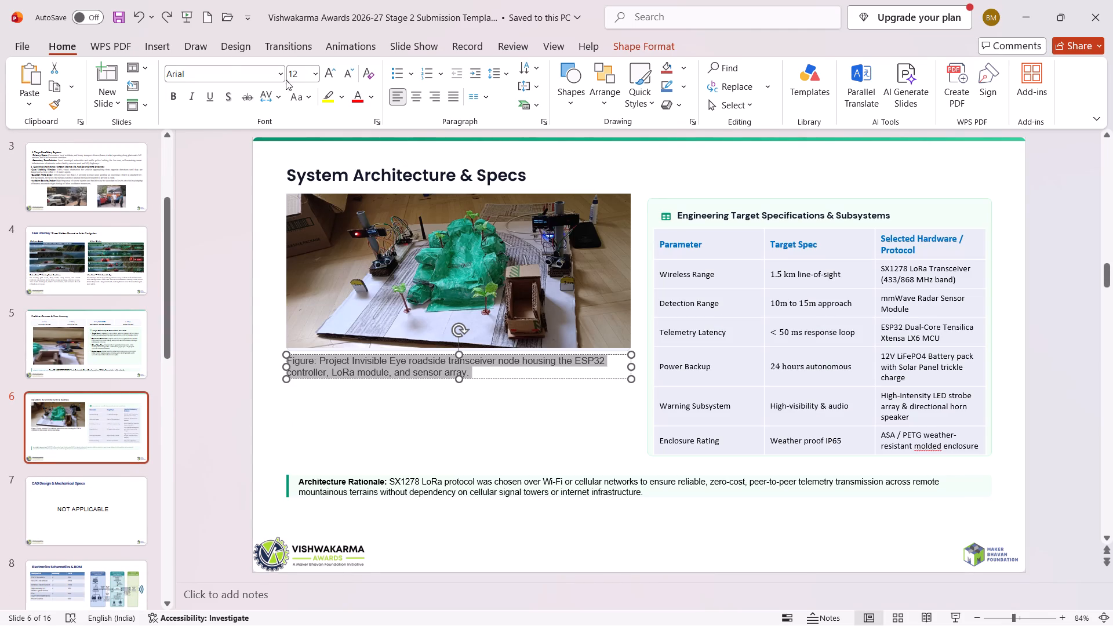
left_click(277, 75)
left_click(235, 173)
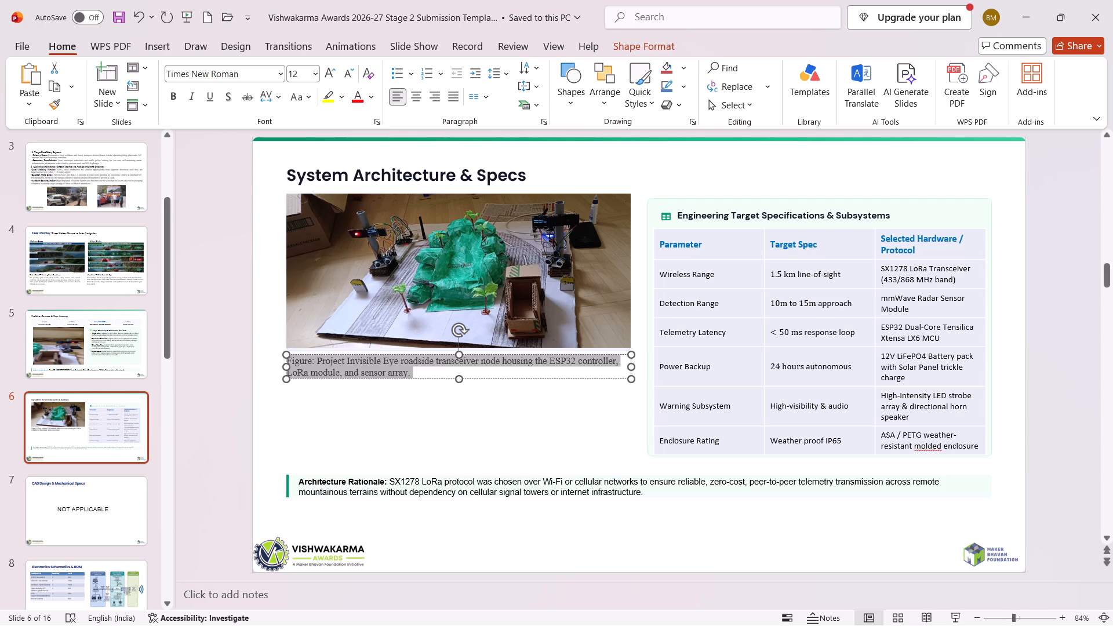
key("Escape")
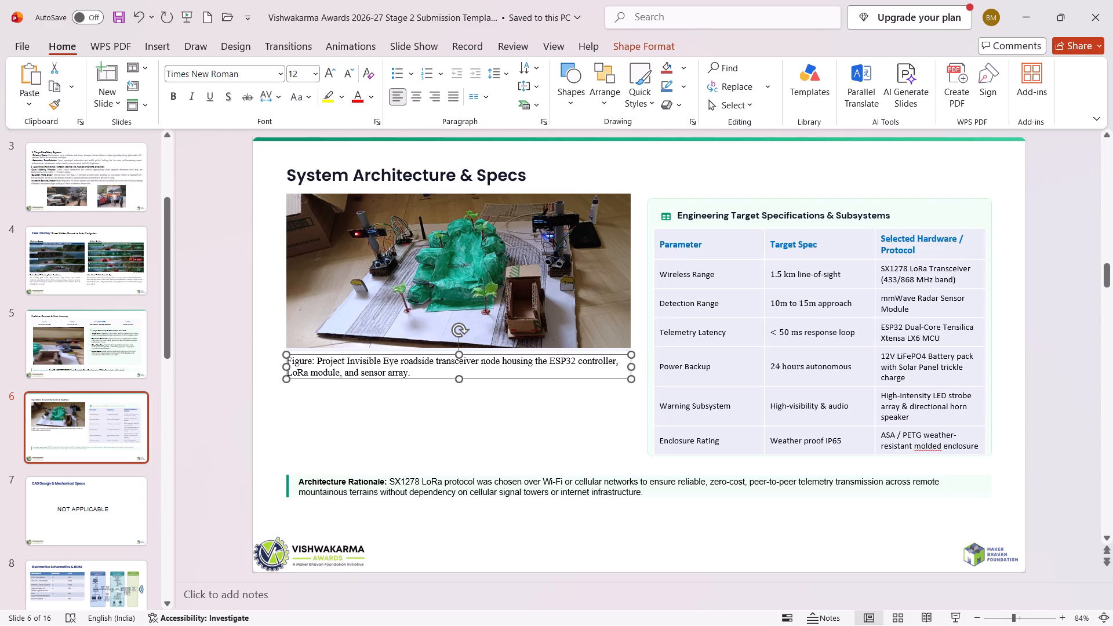
Change the font of the "System Architecture & Specs" title to Times New Roman.
left_click(421, 176)
key("ctrl+a")
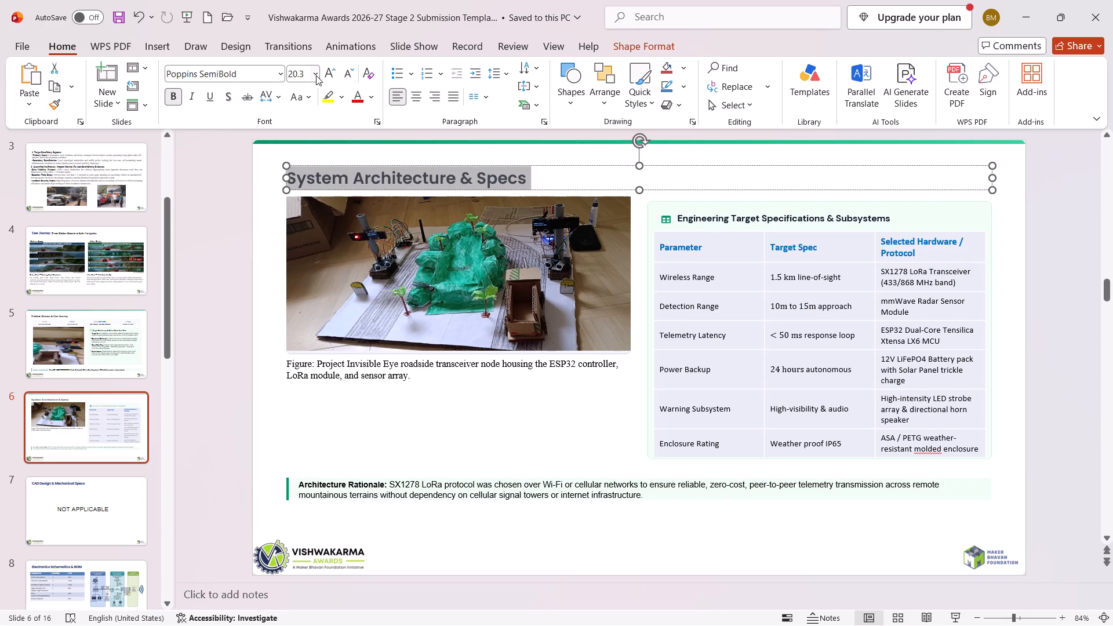
left_click(283, 78)
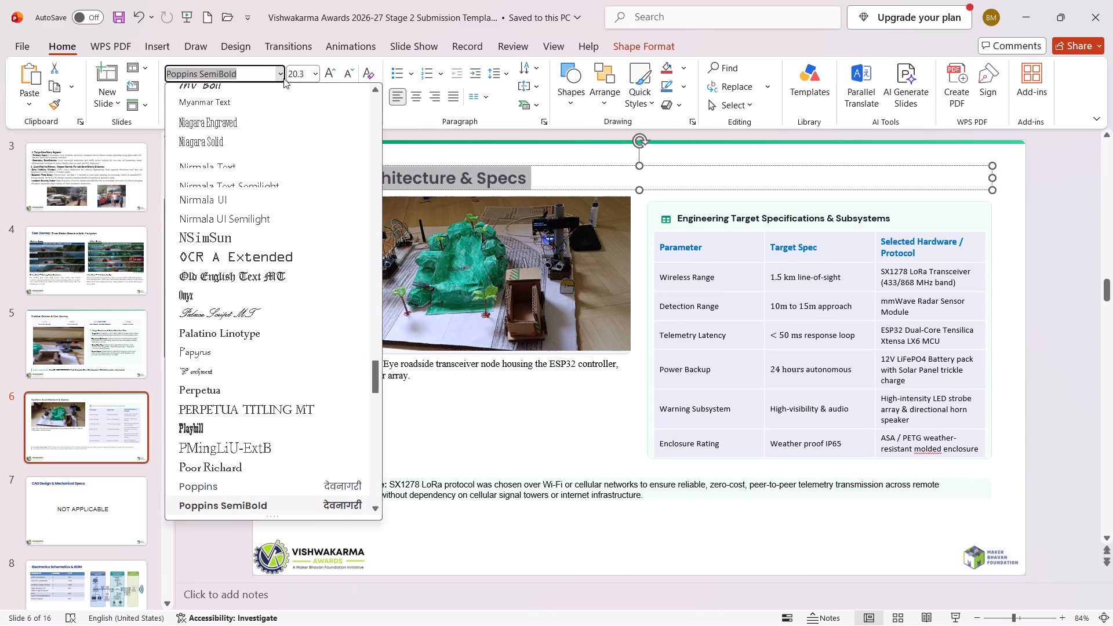
type("tim")
key("Return")
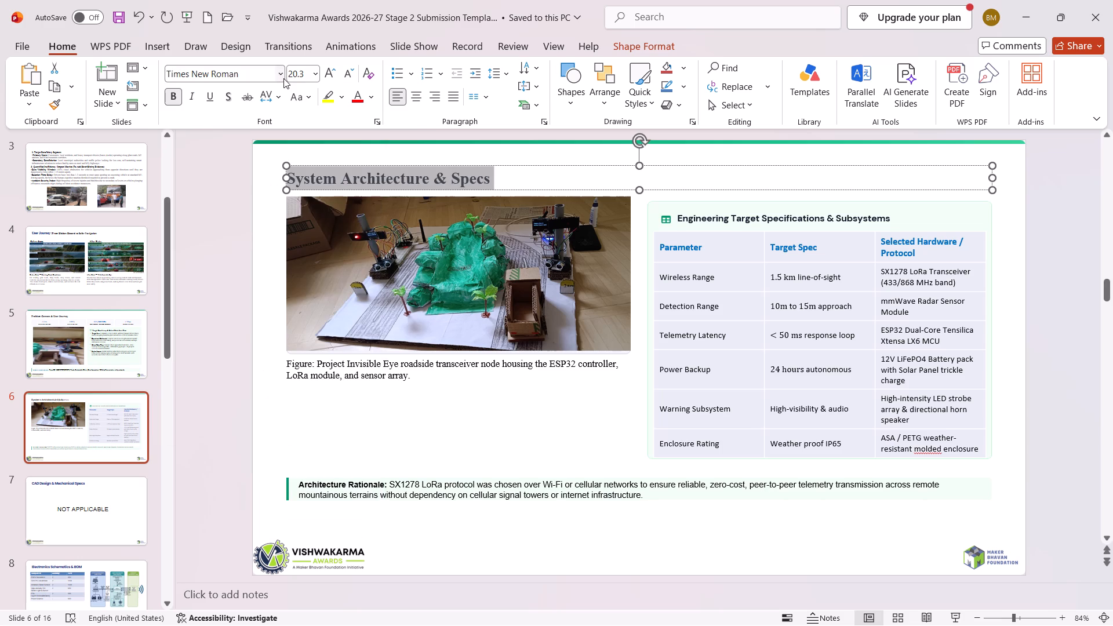
key("Escape")
Change the font of all text in the engineering specifications table to Times New Roman.
left_click(755, 278)
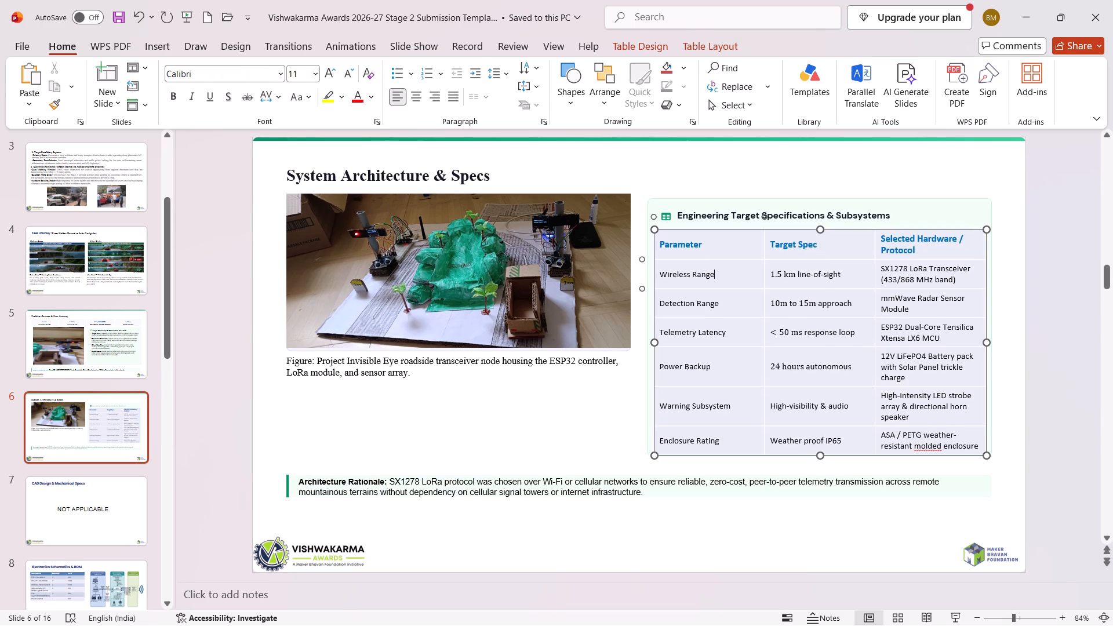
key("ctrl+a")
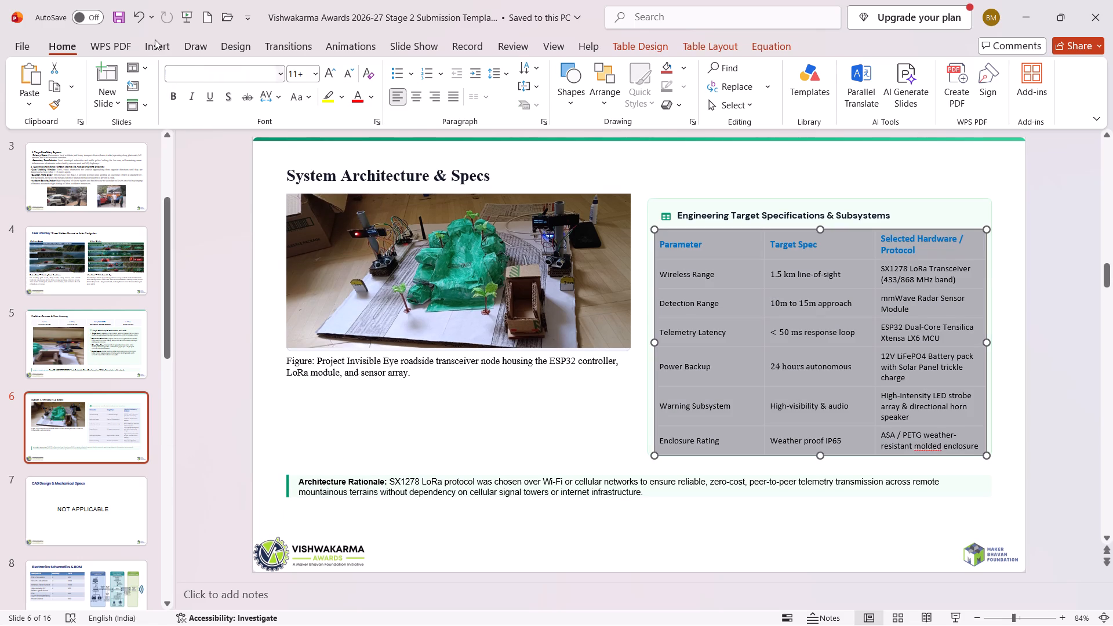
left_click(280, 75)
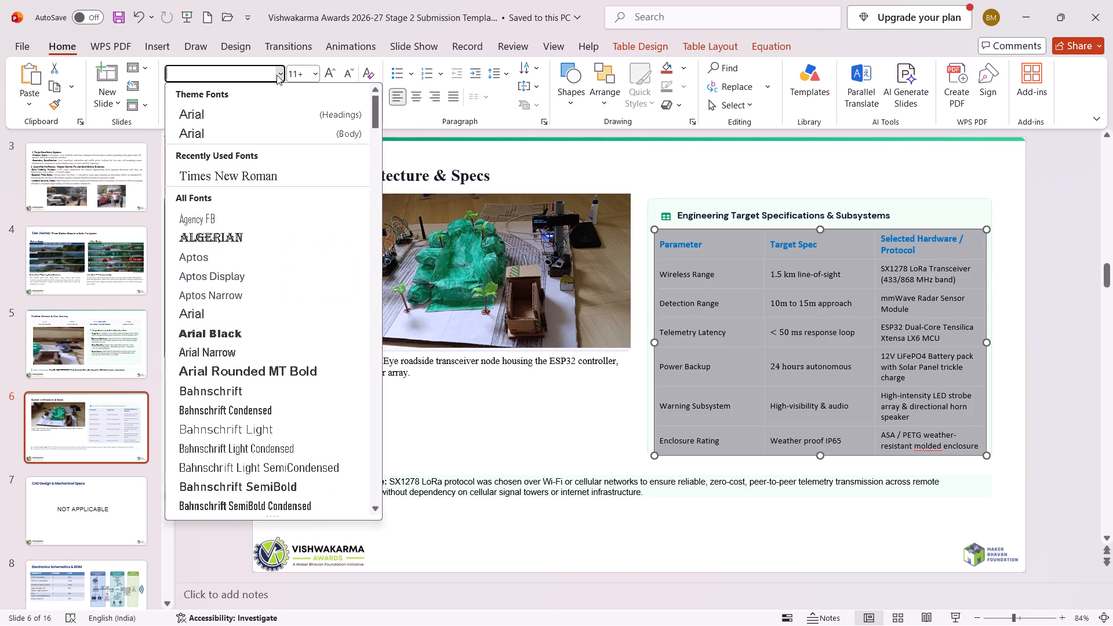
left_click(277, 173)
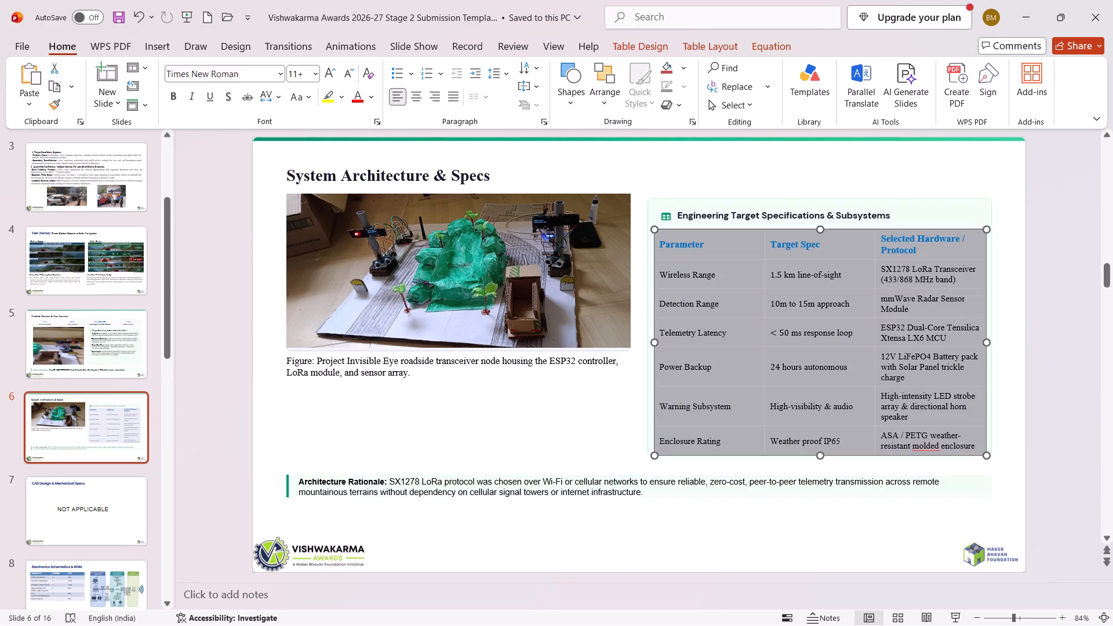
key("Escape")
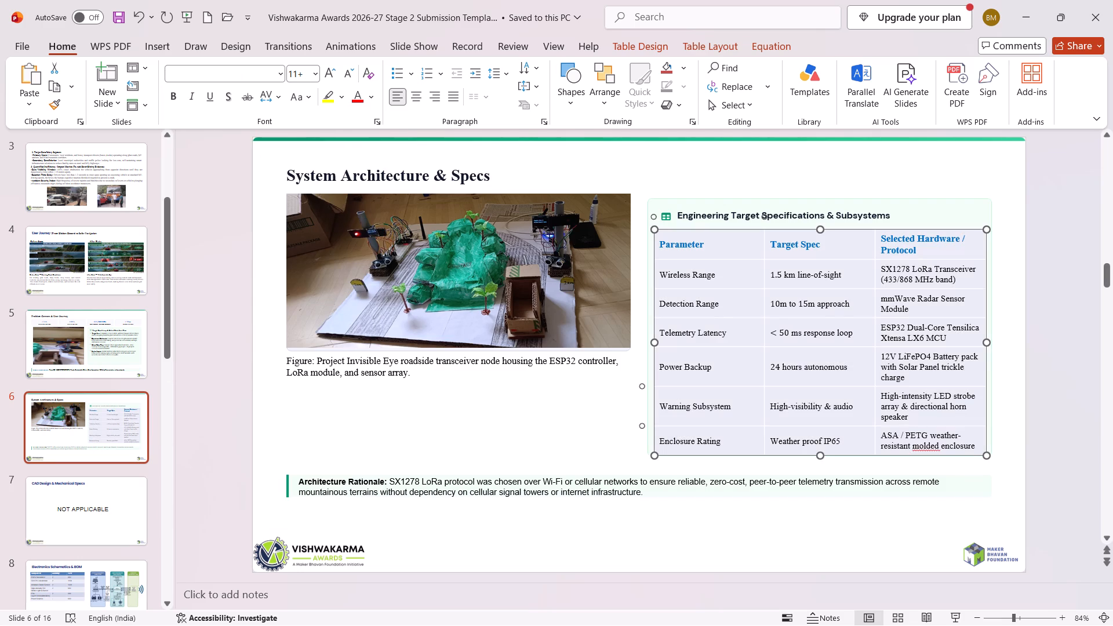
left_click(695, 365)
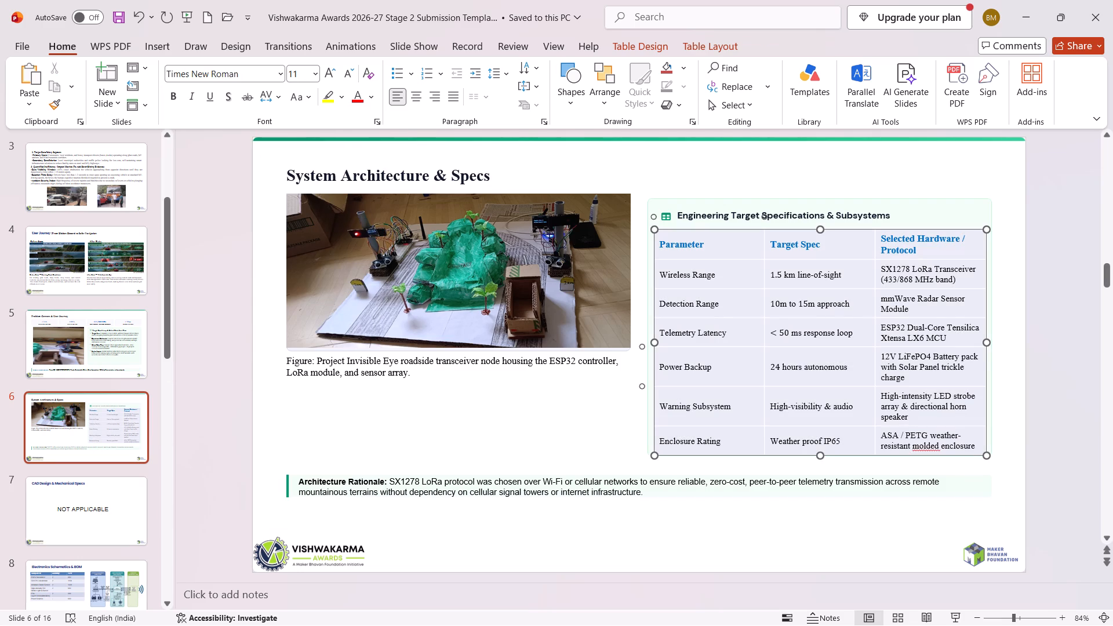
key("Escape")
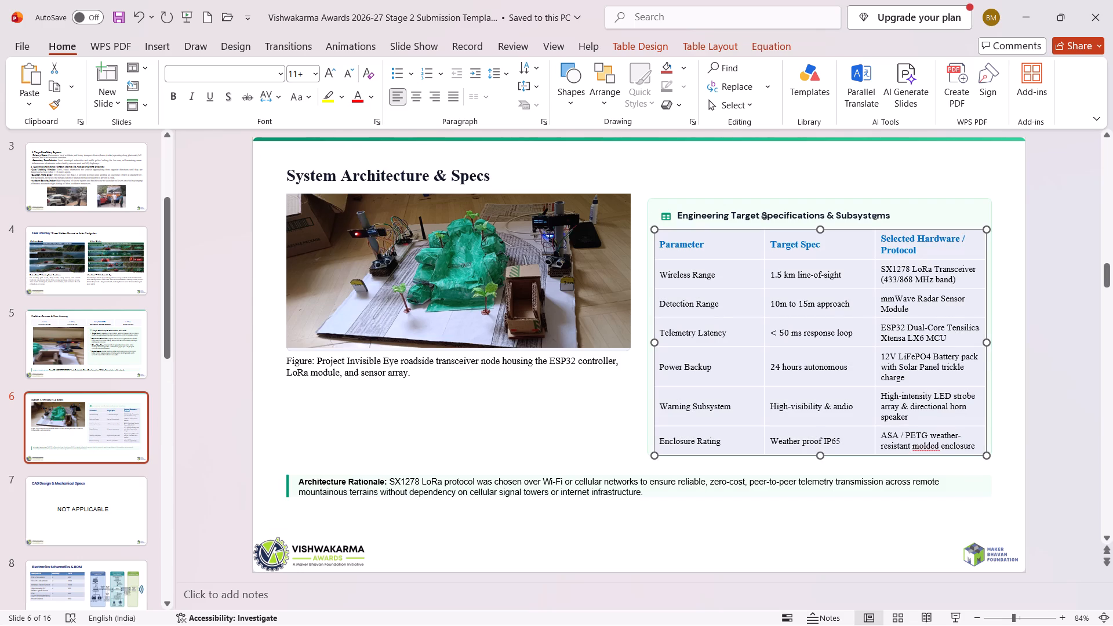
Change the font of the "Engineering Target Specifications & Subsystems" heading above the table to Times New Roman.
left_click(799, 214)
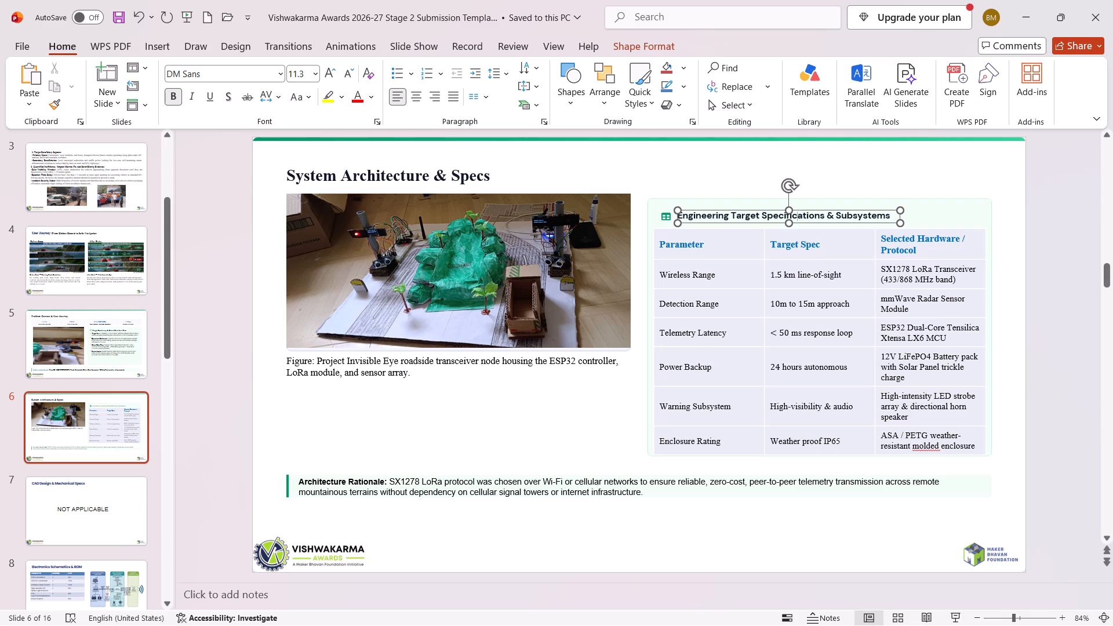
key("ctrl+a")
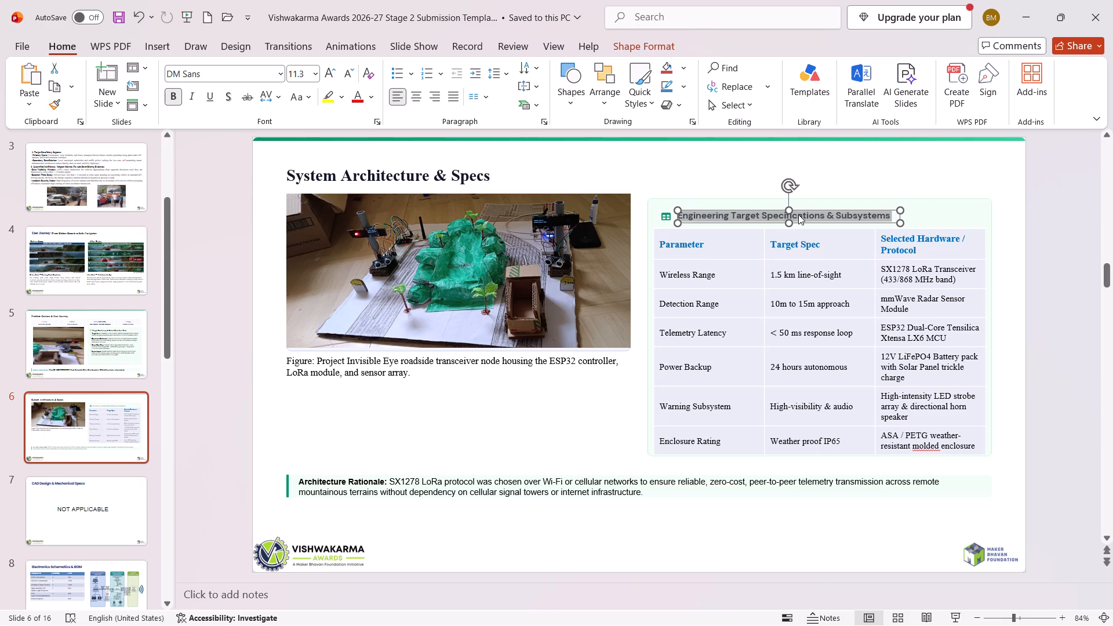
left_click(279, 76)
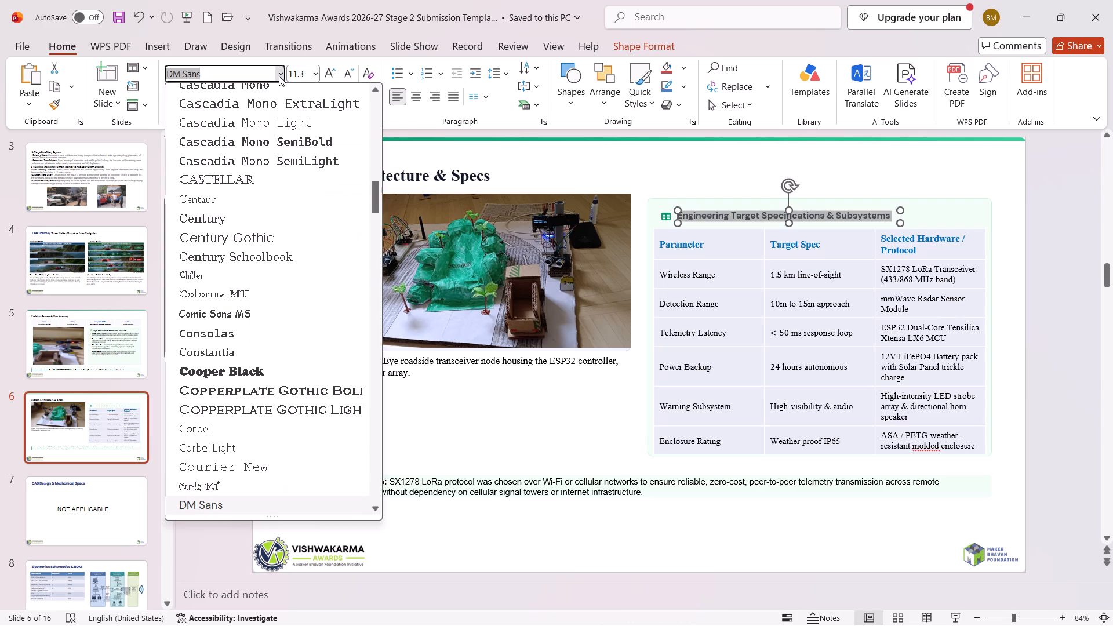
type("tm")
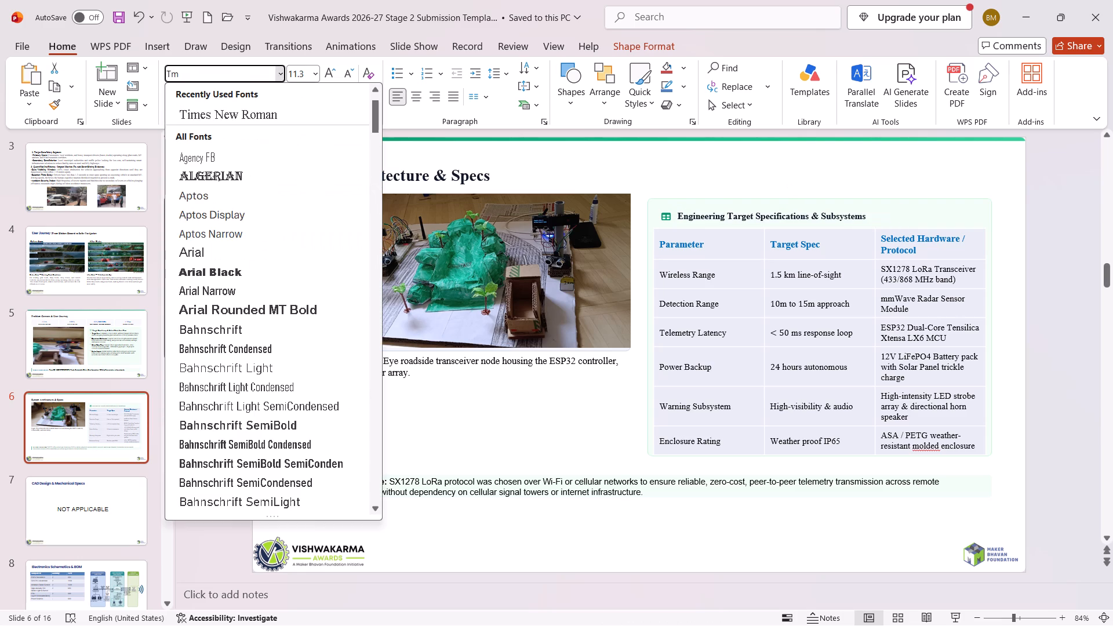
key("BackSpace")
key("Down")
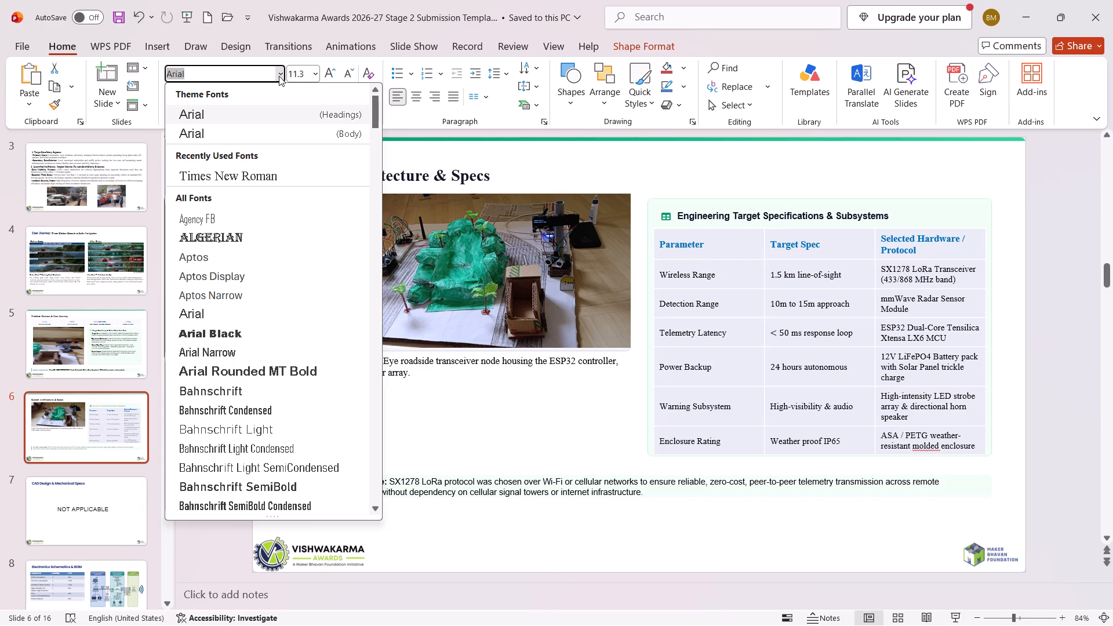
key("Down")
key("Down")
key("Down")
key("Down")
key("Up")
key("Up")
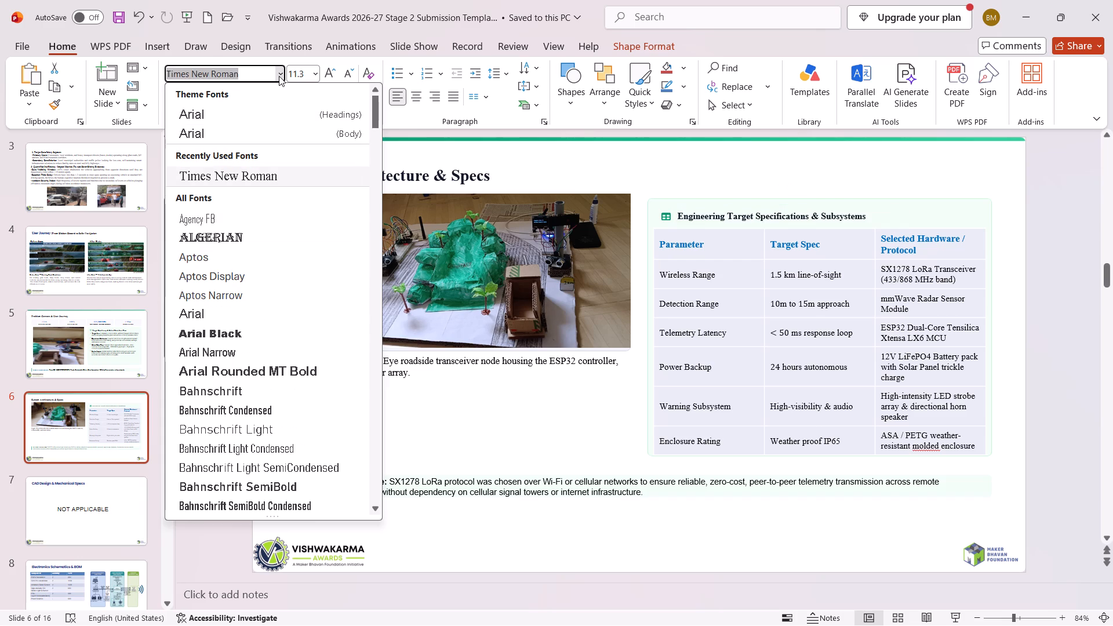
key("Return")
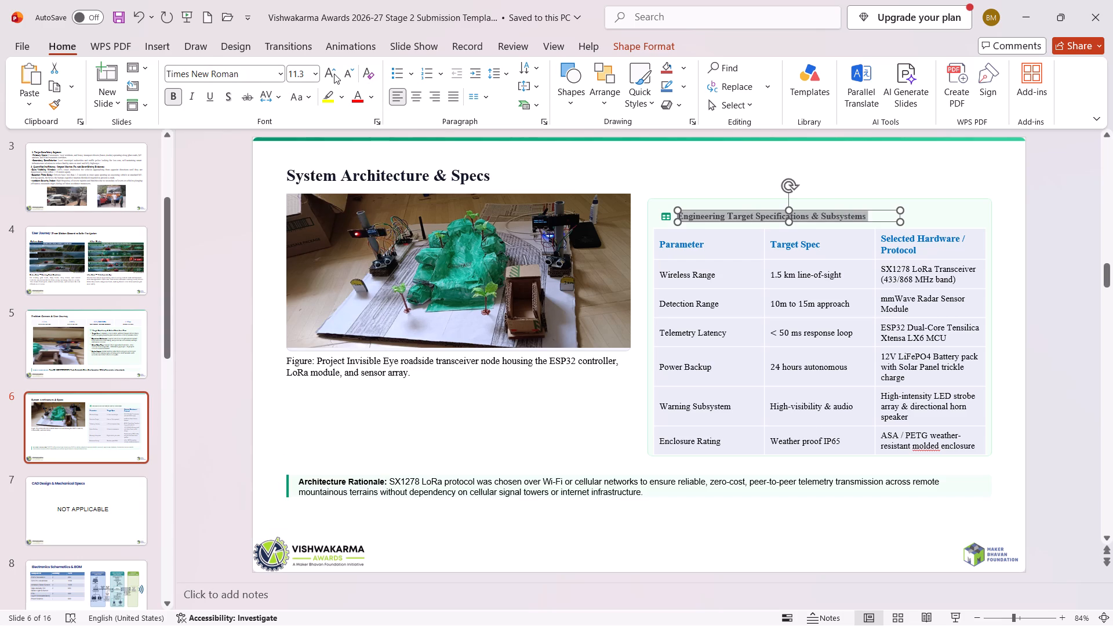
Enlarge the "Engineering Target Specifications & Subsystems" heading to 14 pt and widen its text box so it fits on one line.
left_click(334, 72)
left_click(334, 72)
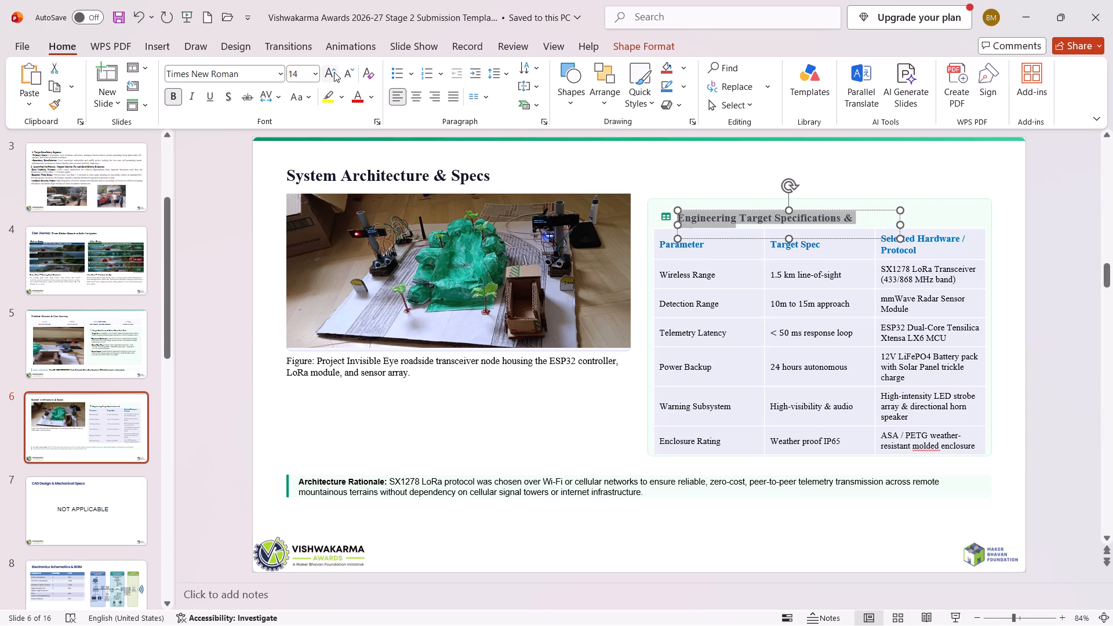
left_click_drag(900, 227, 952, 214)
key("Escape")
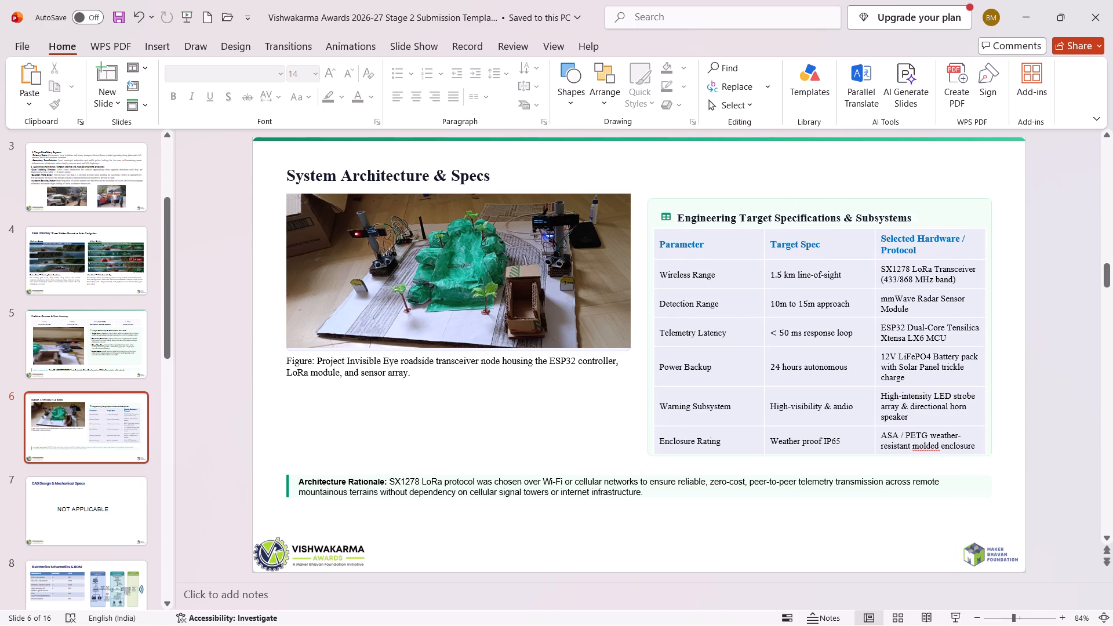
Change the font of the Architecture Rationale note in the green strip to Times New Roman, keeping its text size.
left_click(556, 494)
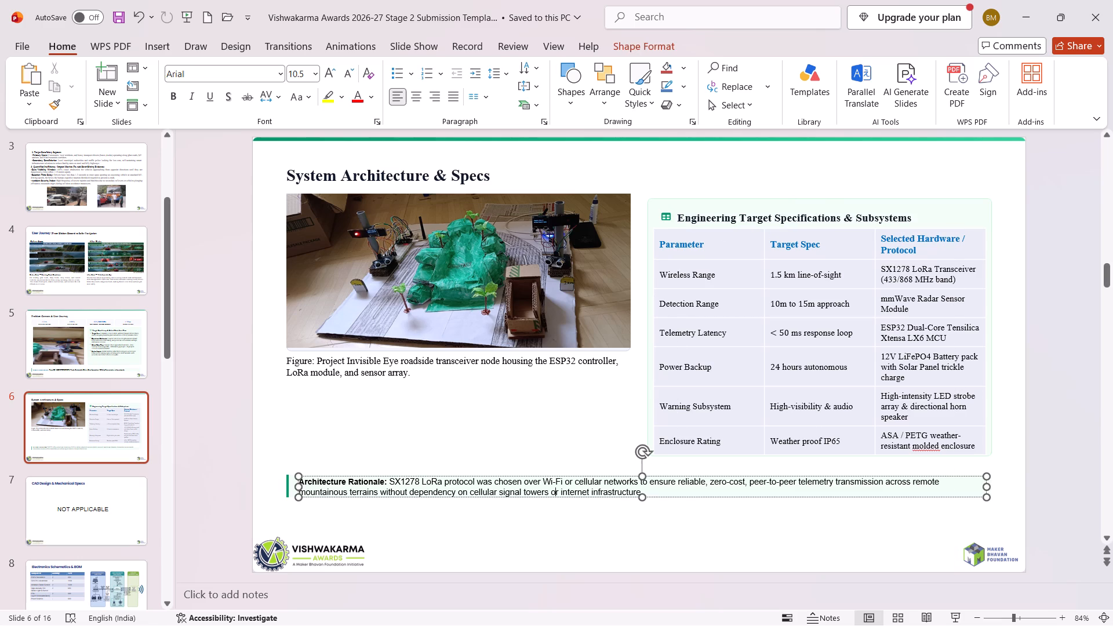
key("ctrl+a")
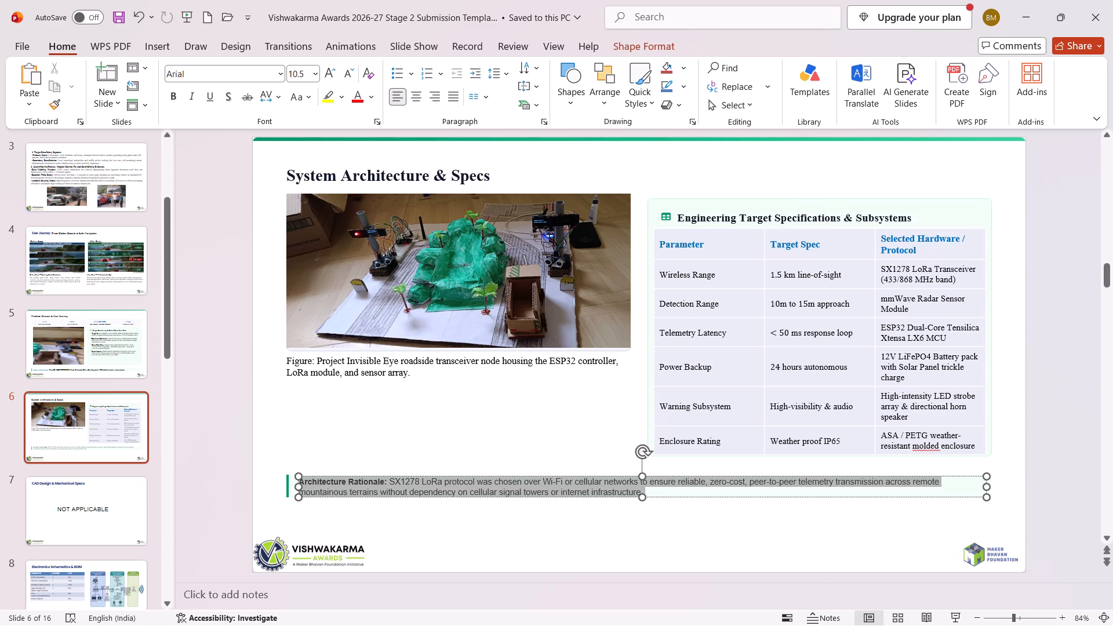
left_click(281, 77)
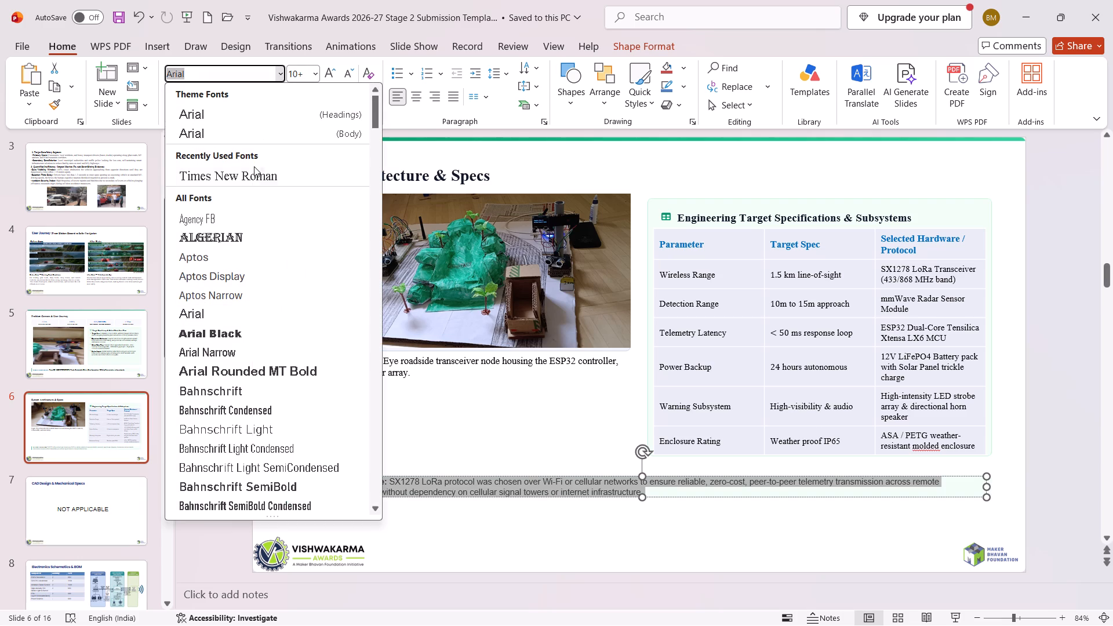
left_click(254, 175)
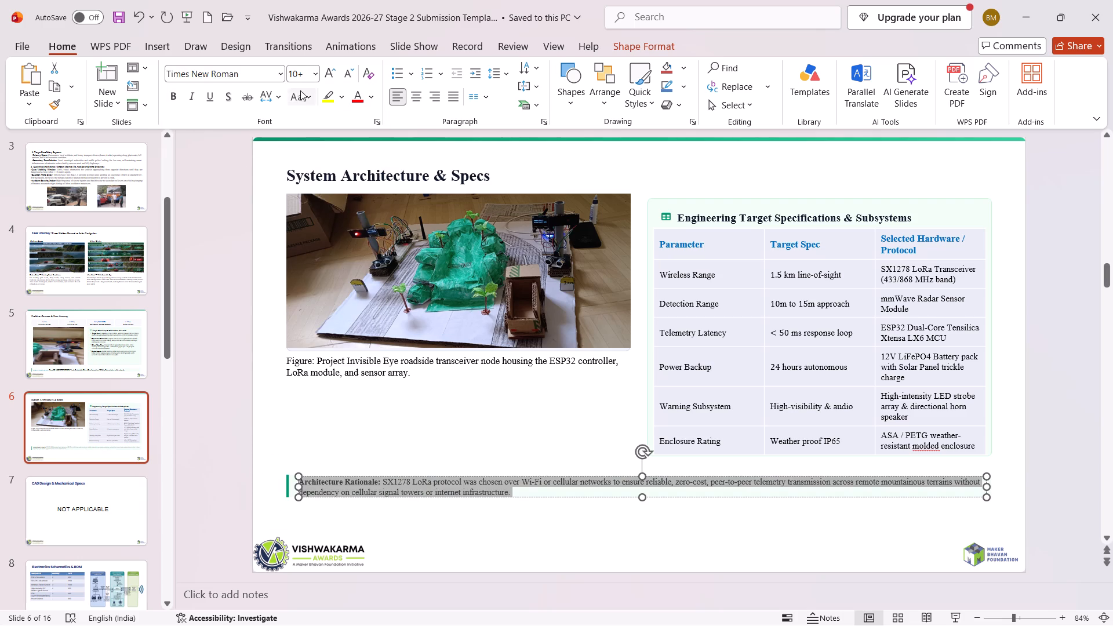
left_click(334, 71)
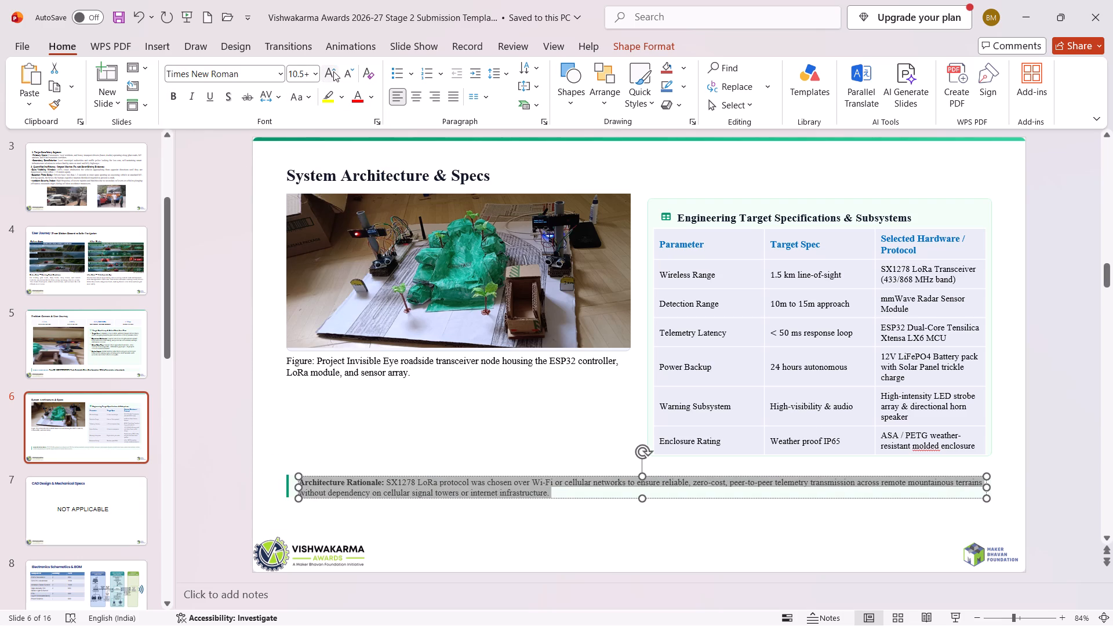
left_click(353, 71)
left_click(374, 427)
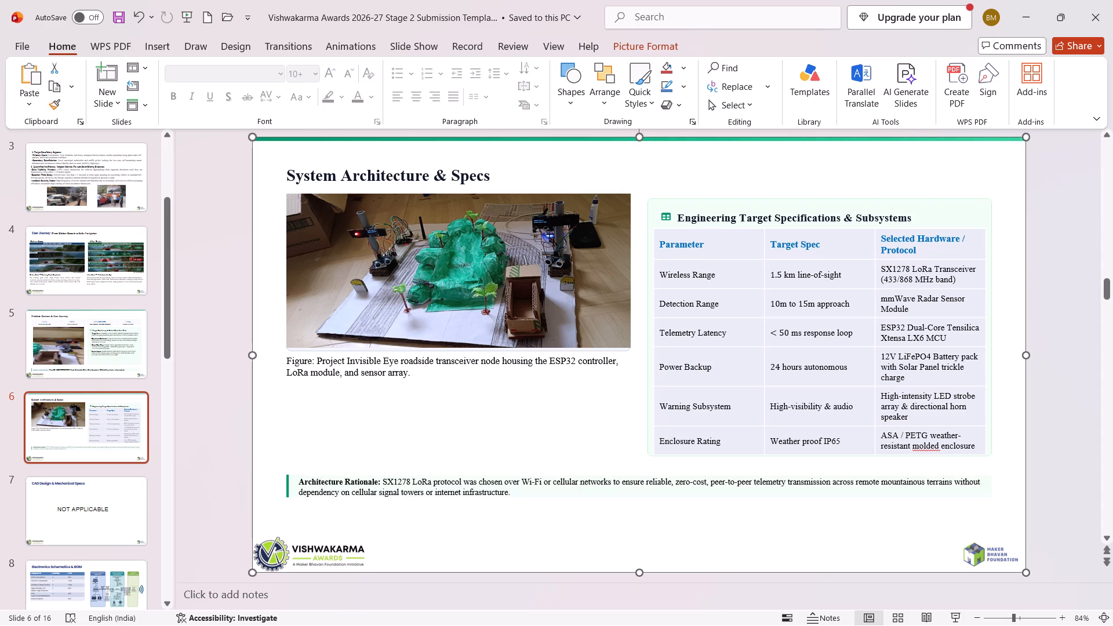
Delete the "Exemplar Submission Note:" label before the Team ID in the bottom strip of slide 5.
key("Escape")
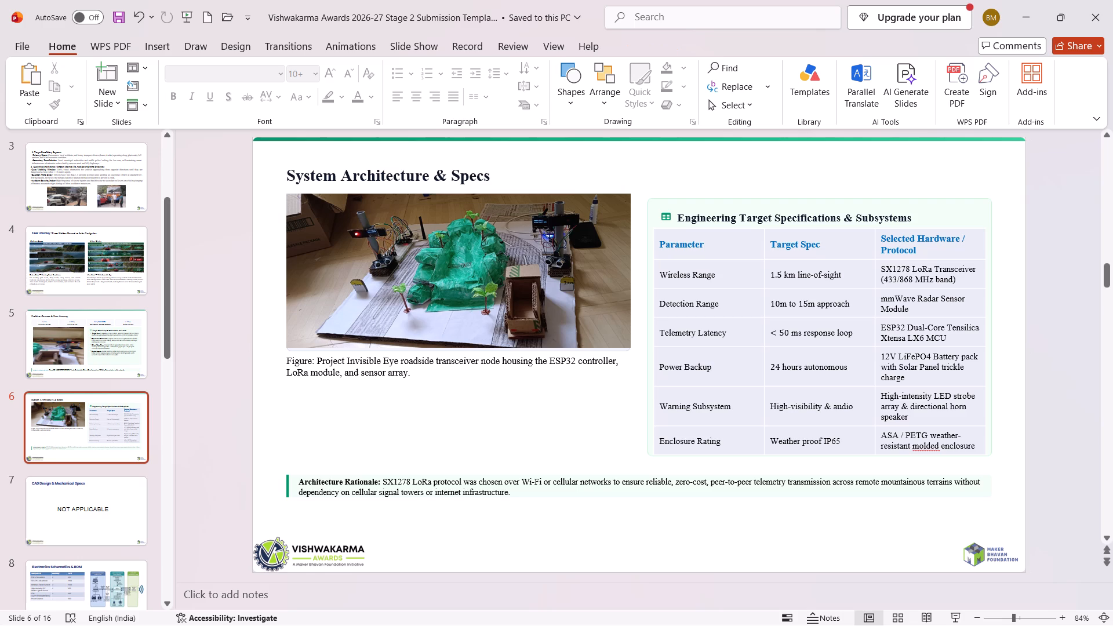
left_click(115, 344)
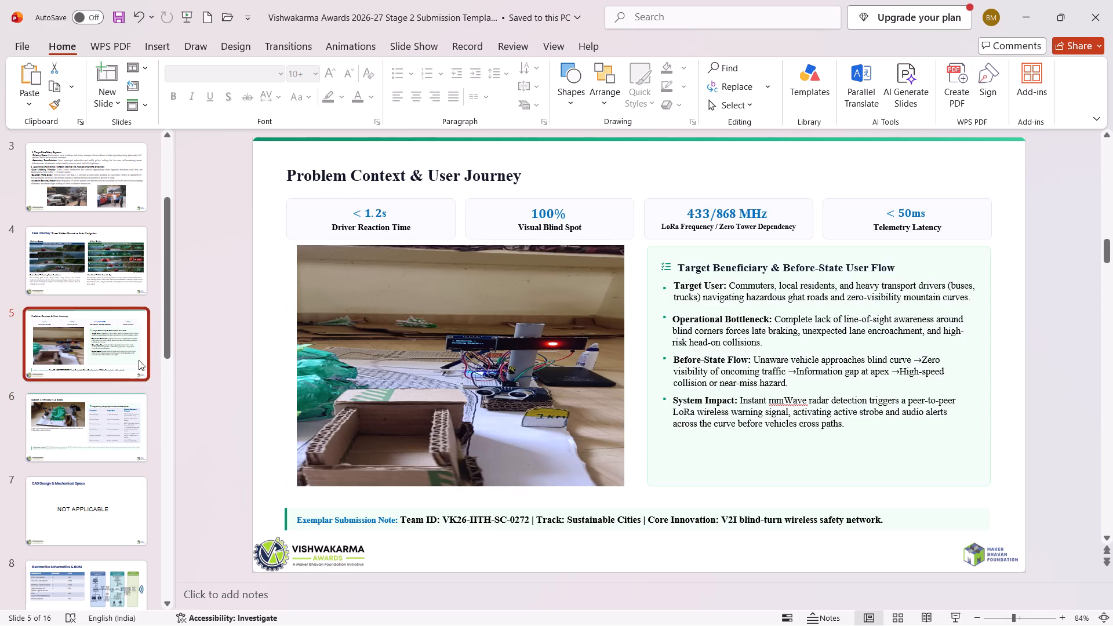
left_click(401, 520)
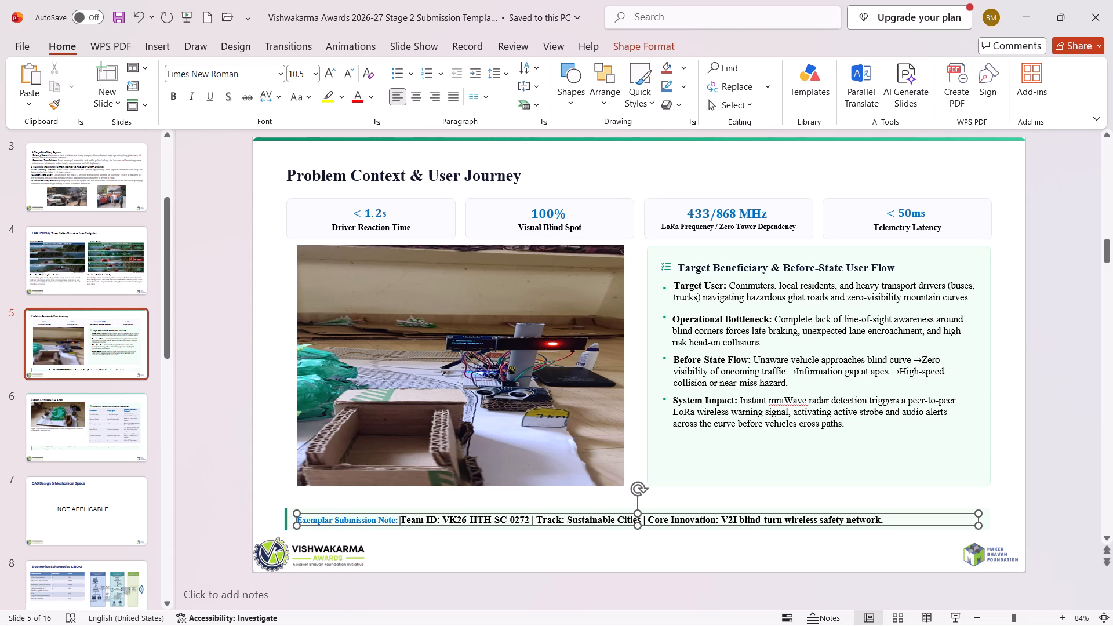
key("BackSpace")
key("BackSpace")
key("BackSpace")
key("BackSpace")
key("BackSpace")
key("BackSpace")
key("BackSpace")
key("BackSpace")
key("BackSpace")
key("BackSpace")
key("BackSpace")
key("BackSpace")
key("BackSpace")
key("BackSpace")
key("BackSpace")
key("BackSpace")
key("BackSpace")
key("BackSpace")
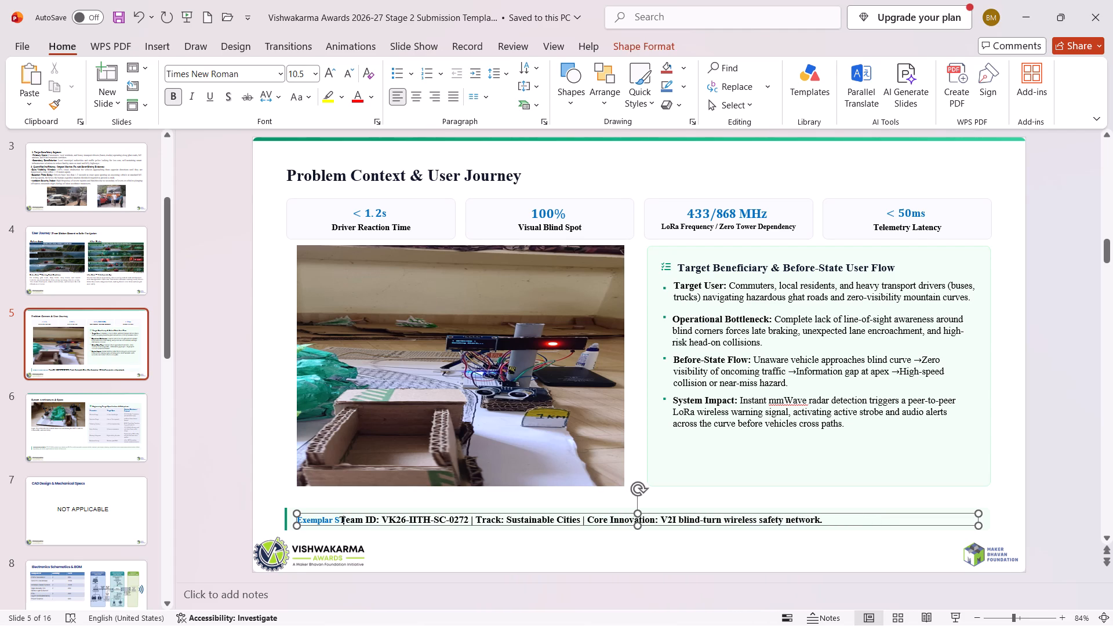
key("BackSpace")
key("BackSpace")
key("BackSpace")
key("BackSpace")
key("BackSpace")
key("BackSpace")
key("BackSpace")
key("BackSpace")
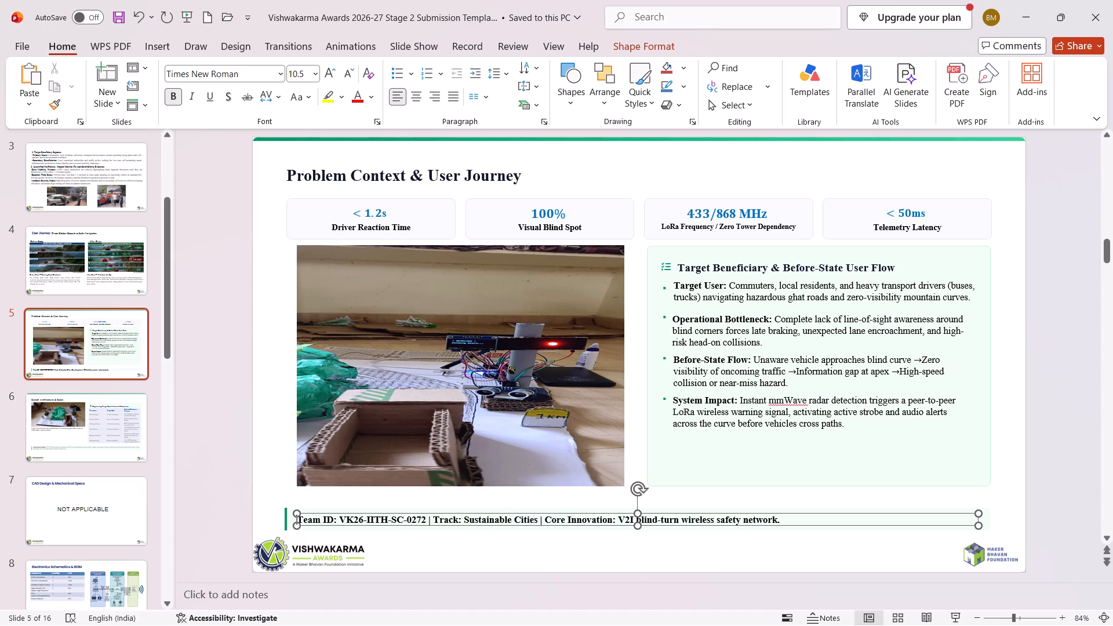
Colour the "Team ID:" label in slide 5's bottom strip standard light blue and deselect everything.
left_click_drag(336, 520, 297, 517)
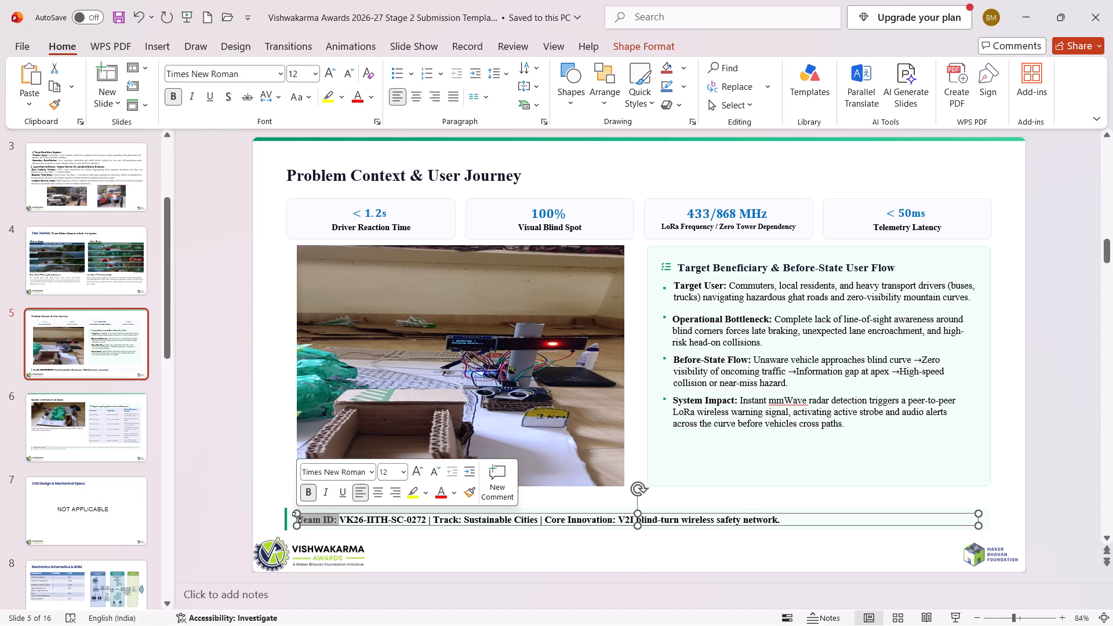
left_click(453, 491)
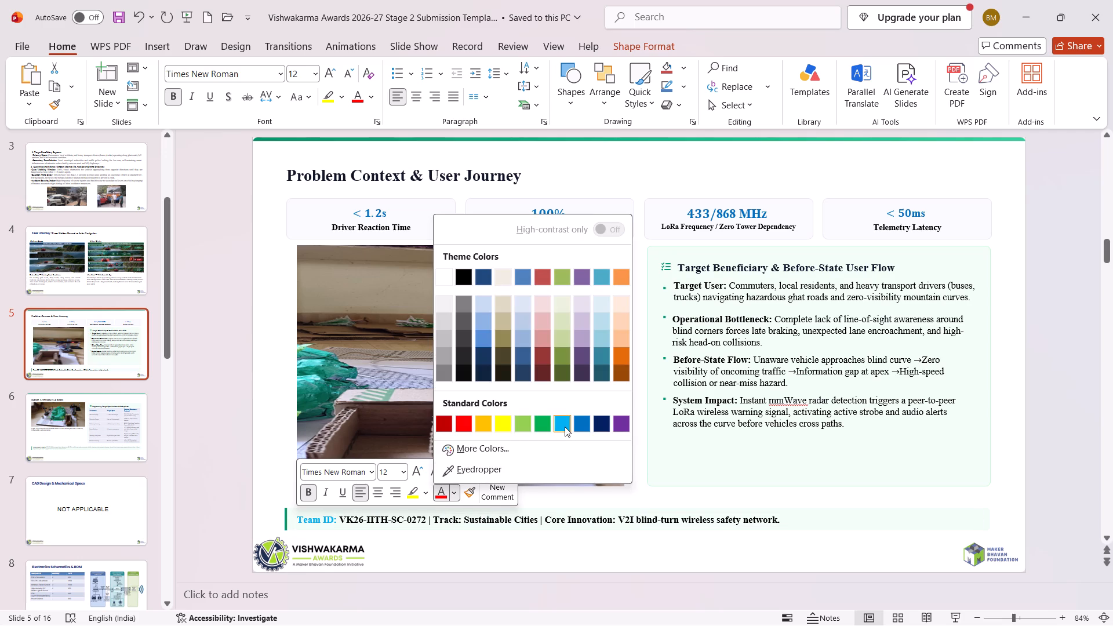
left_click(565, 427)
left_click(547, 540)
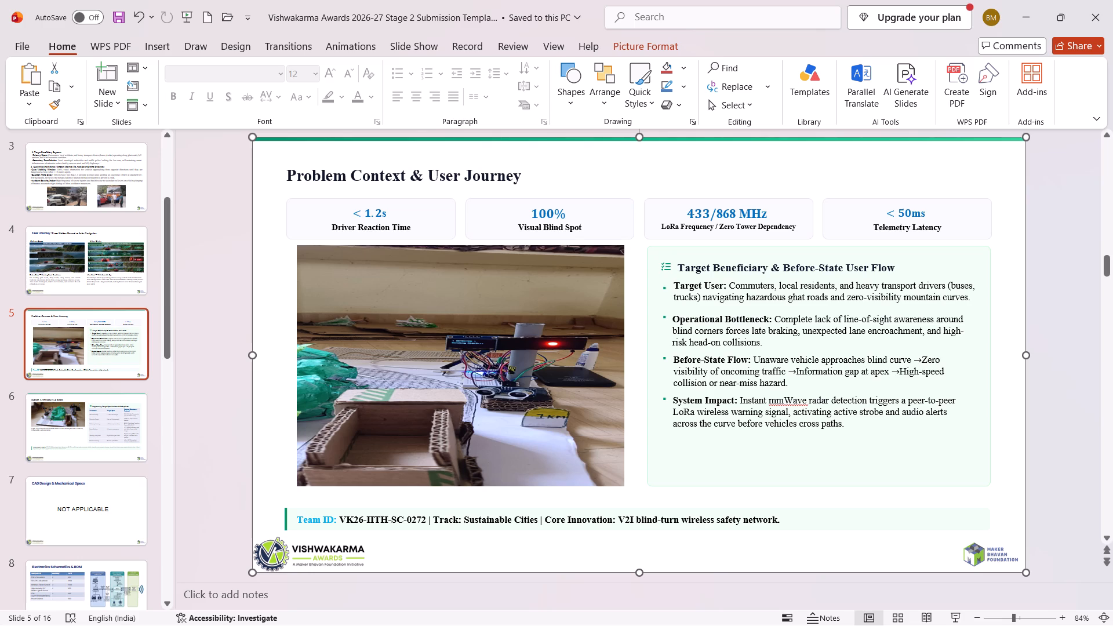
key("Escape")
Change the font of the "Electronics Schematics & BOM" title on slide 8 to Times New Roman.
key("Down")
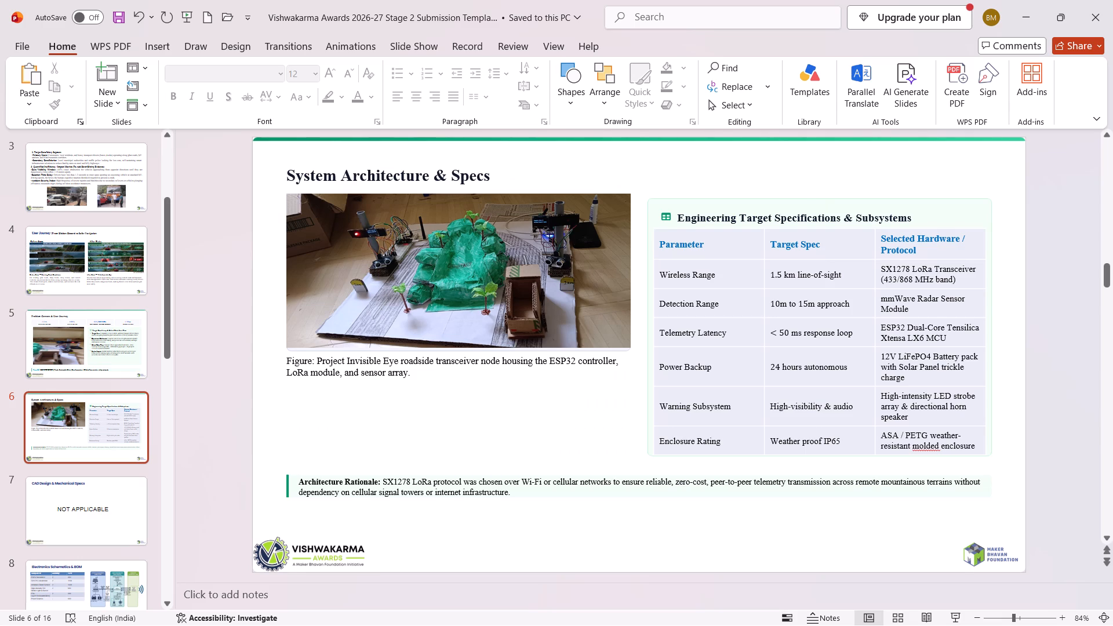
key("Down")
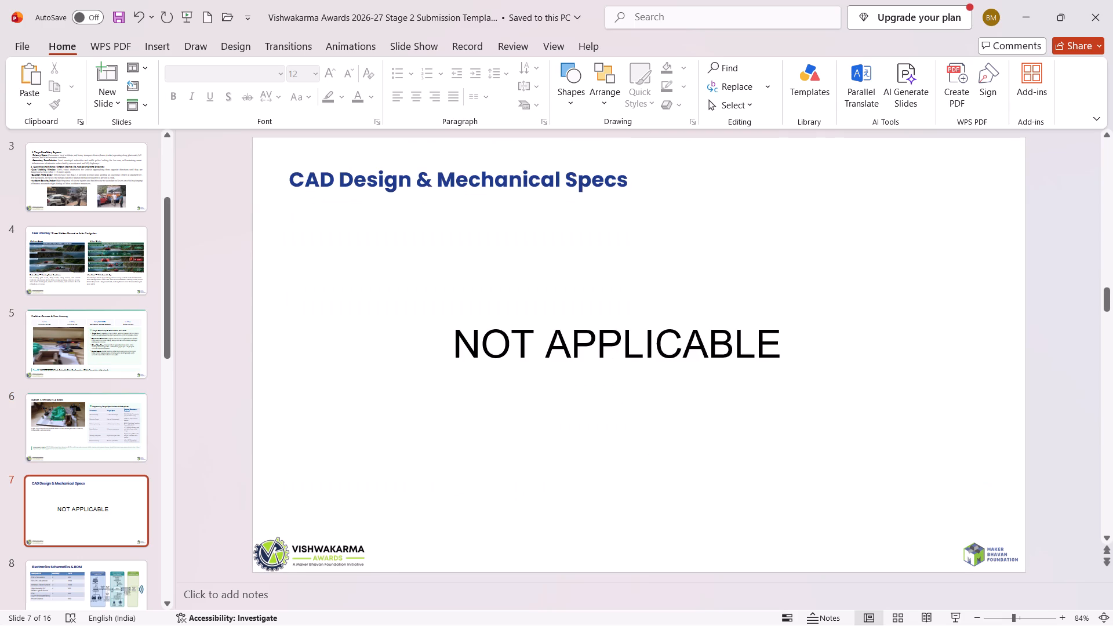
key("Down")
key("Up")
key("Down")
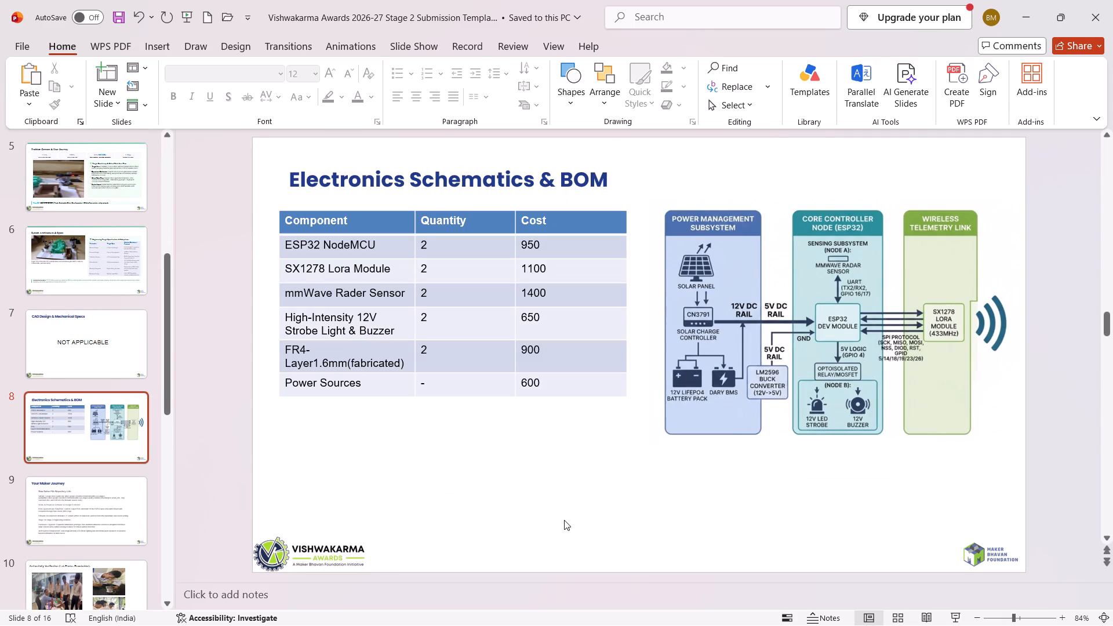
left_click(438, 176)
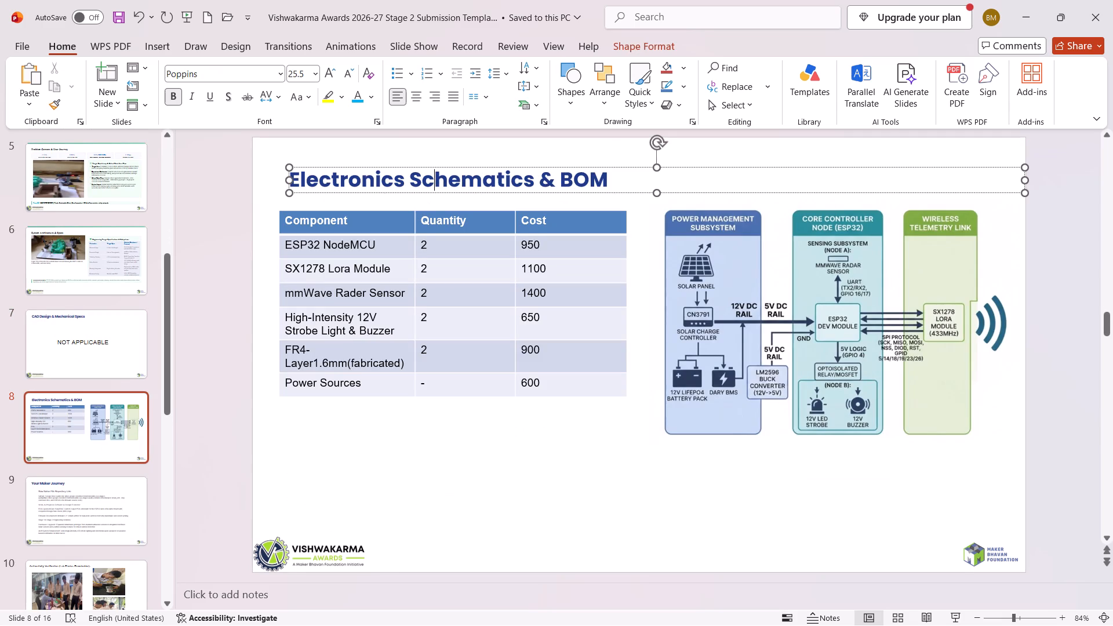
key("ctrl+a")
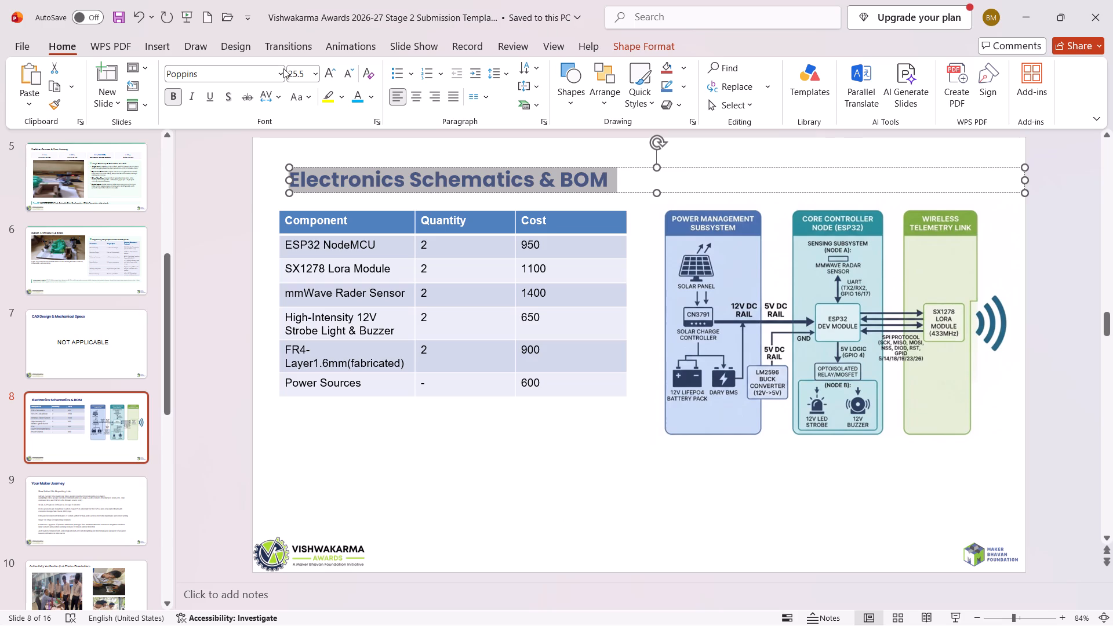
left_click(281, 72)
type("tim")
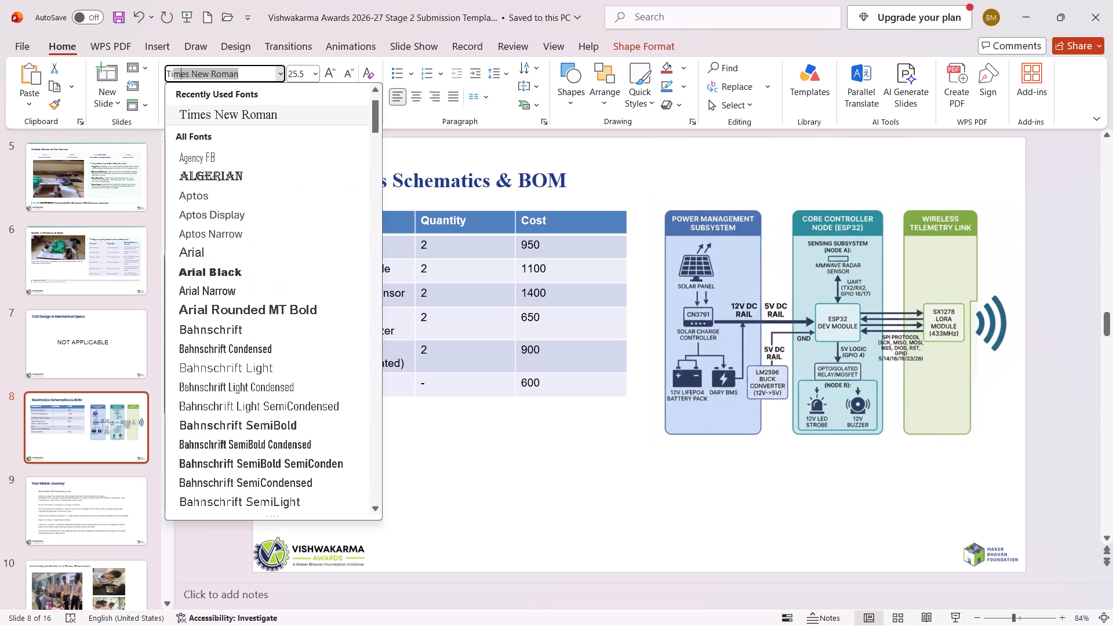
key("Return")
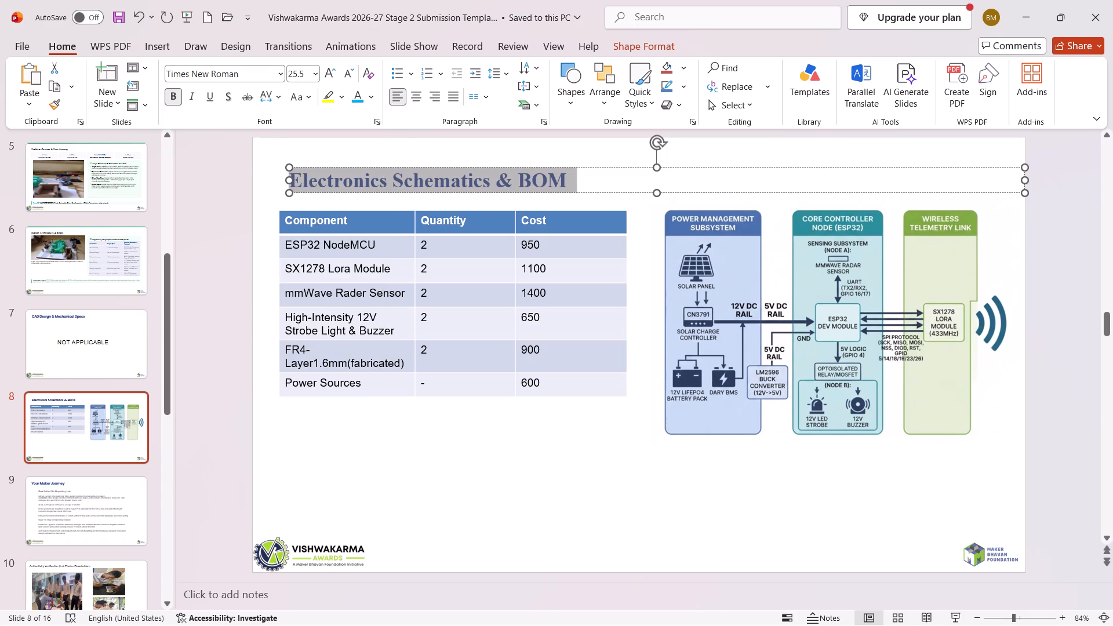
Change the font of all text in the component, quantity and cost table to Times New Roman.
left_click(422, 288)
key("ctrl+a")
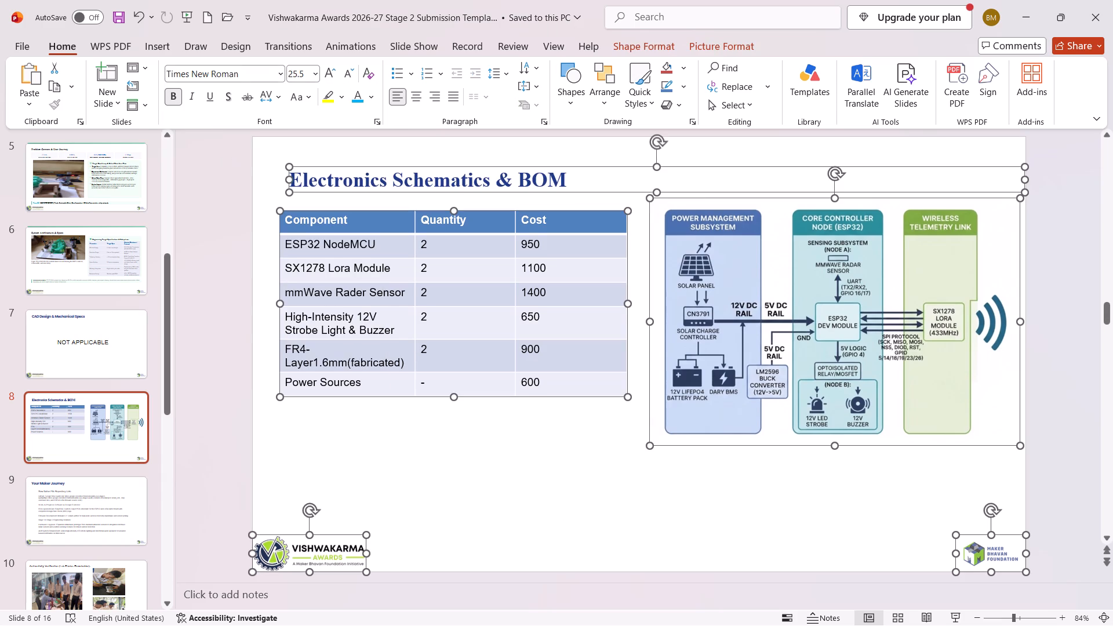
left_click(474, 303)
left_click(450, 311)
double_click(340, 294)
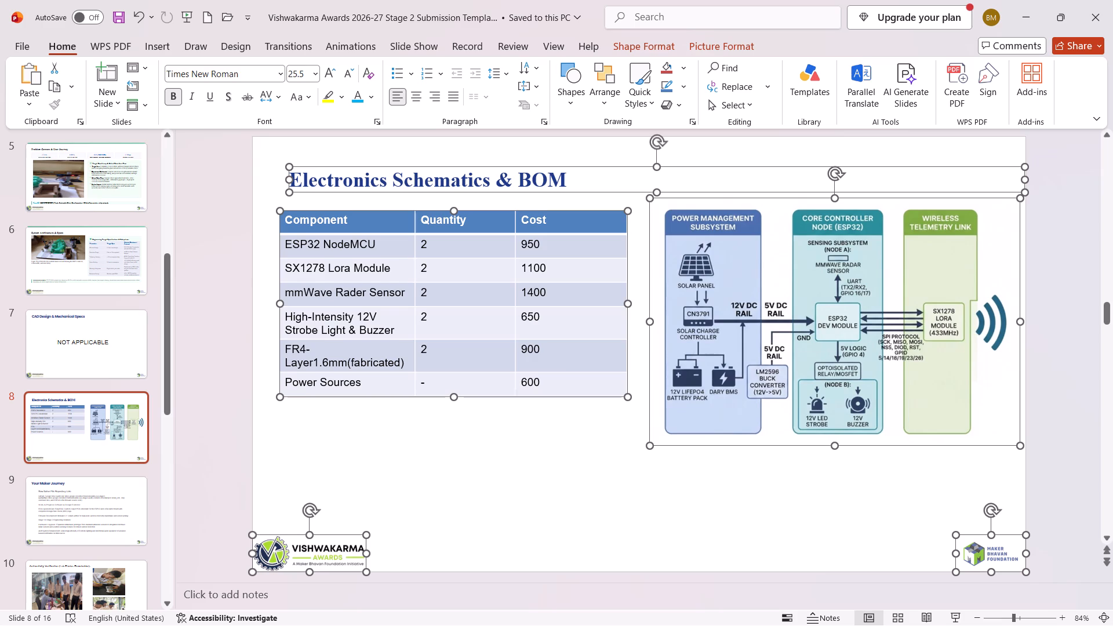
key("Escape")
left_click(340, 294)
left_click(340, 294)
key("Escape")
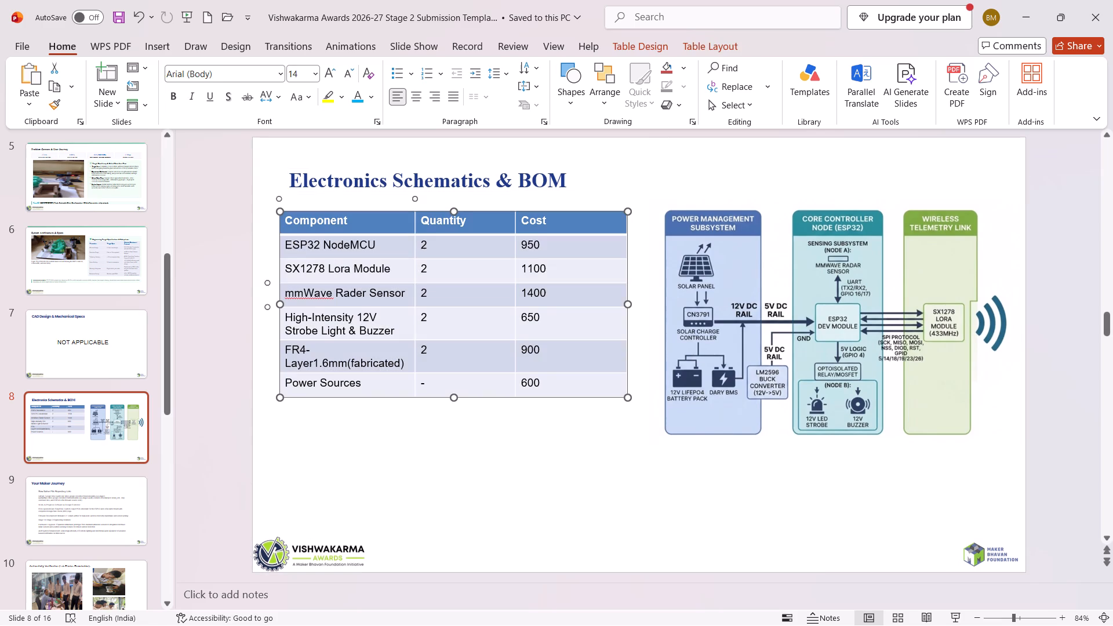
left_click(342, 293)
left_click(342, 293)
key("Escape")
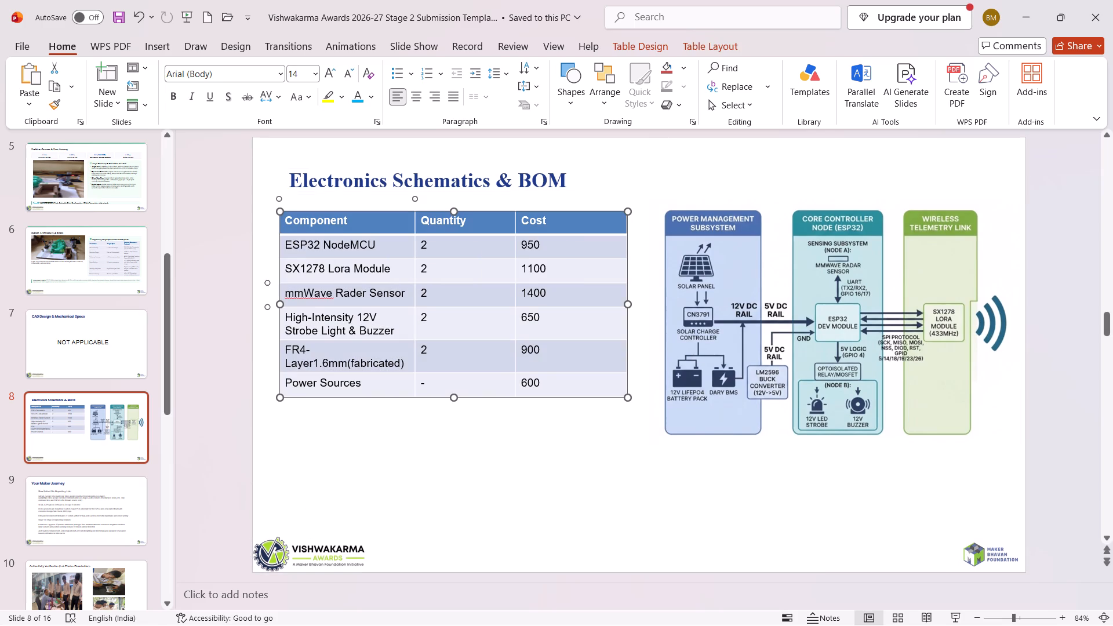
left_click(344, 293)
left_click(344, 293)
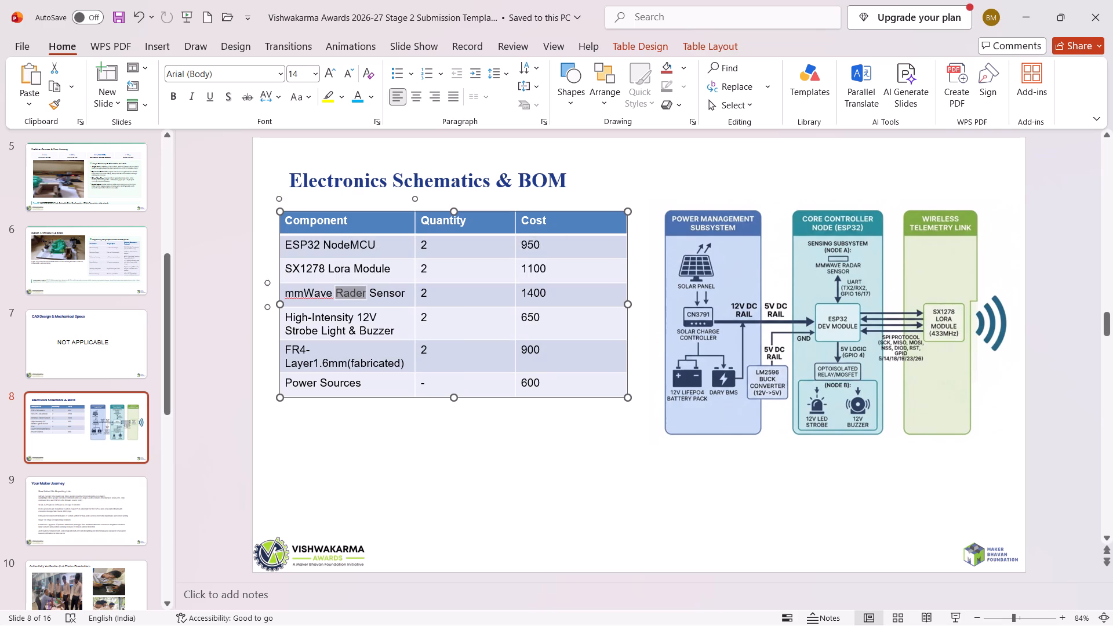
left_click(436, 322)
left_click(312, 253)
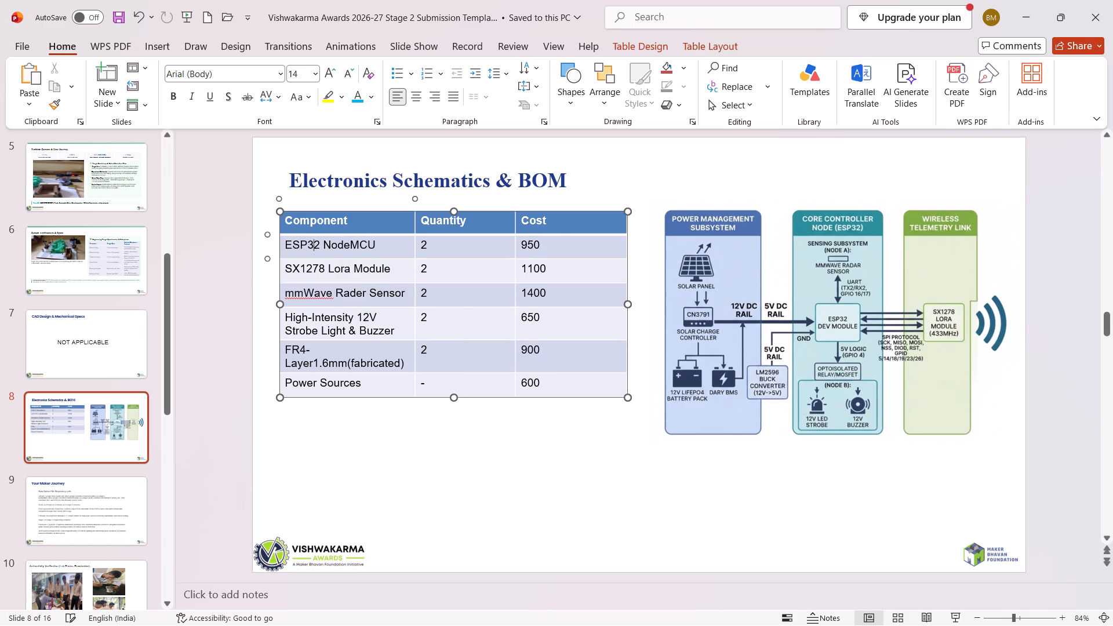
key("ctrl+a")
left_click(283, 73)
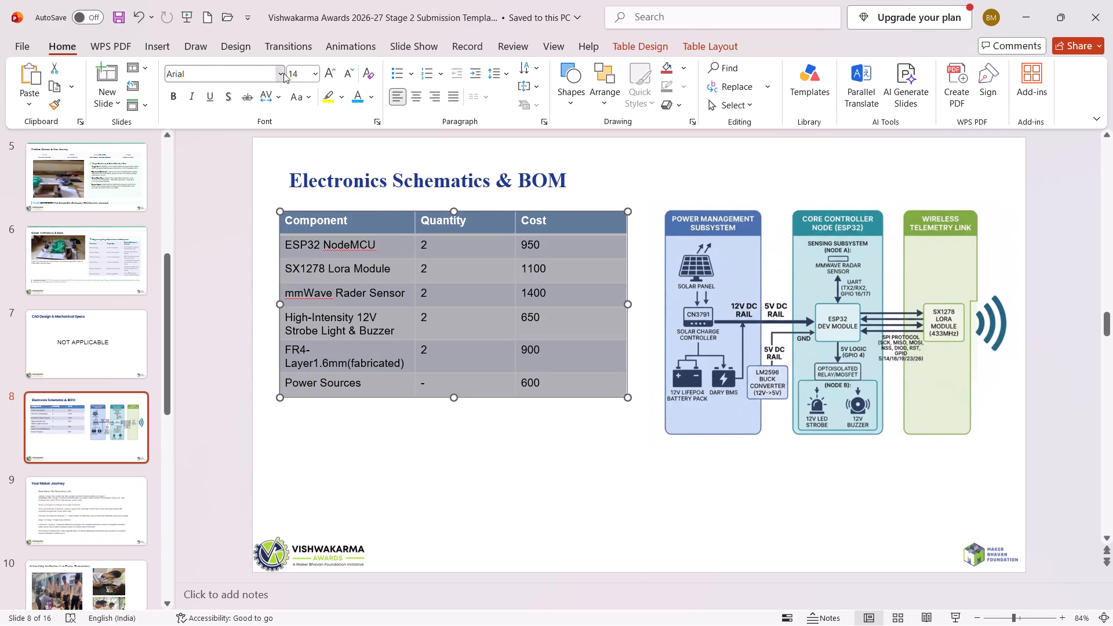
left_click(248, 172)
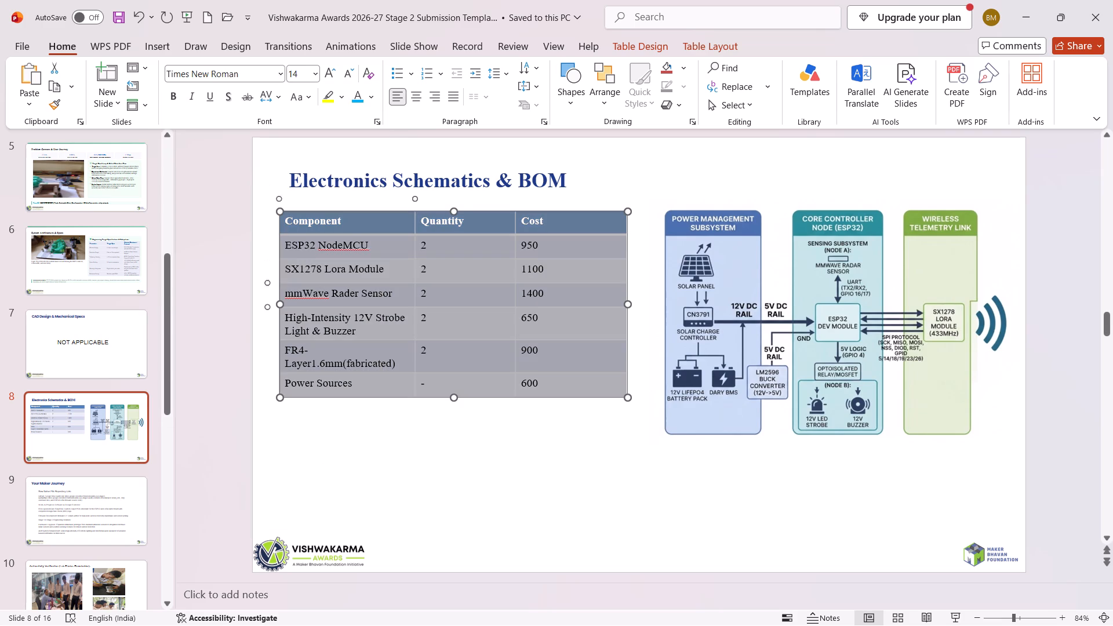
key("Escape")
left_click(378, 315)
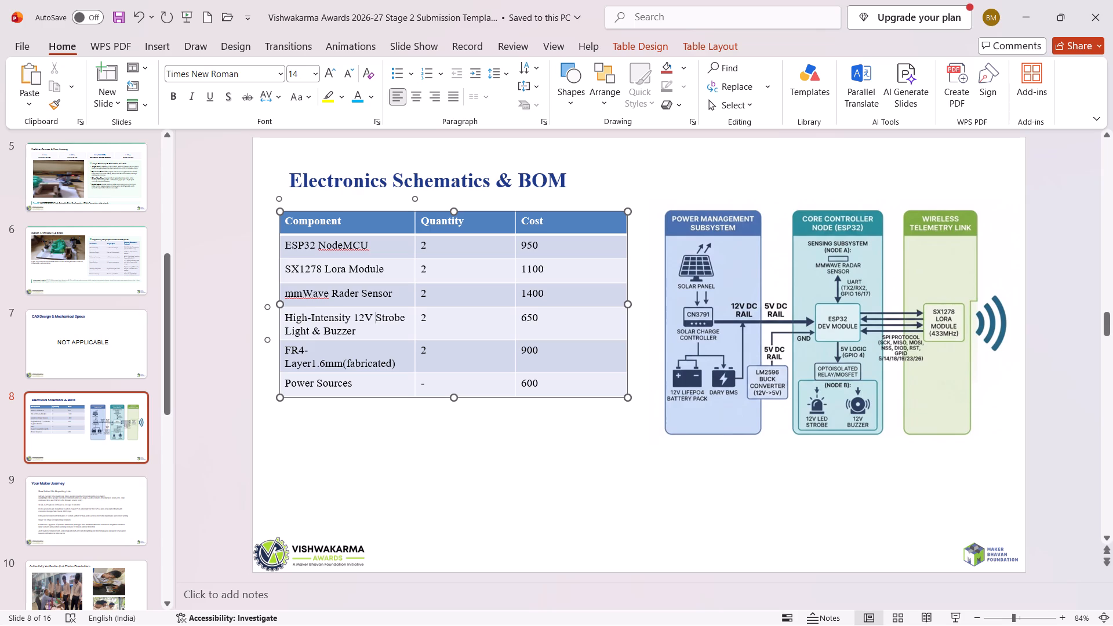
Set the cost of the FR4-Layer1.6mm(fabricated) row in the table to 1300.
left_click(531, 243)
left_click(562, 350)
key("BackSpace")
key("BackSpace")
key("BackSpace")
type("1300")
key("Escape")
key("Escape")
On slide 9, colour the "Raw Native File Repository Link:" and "Work-In-Progress Software & Design Evidence:" headings light blue.
key("Down")
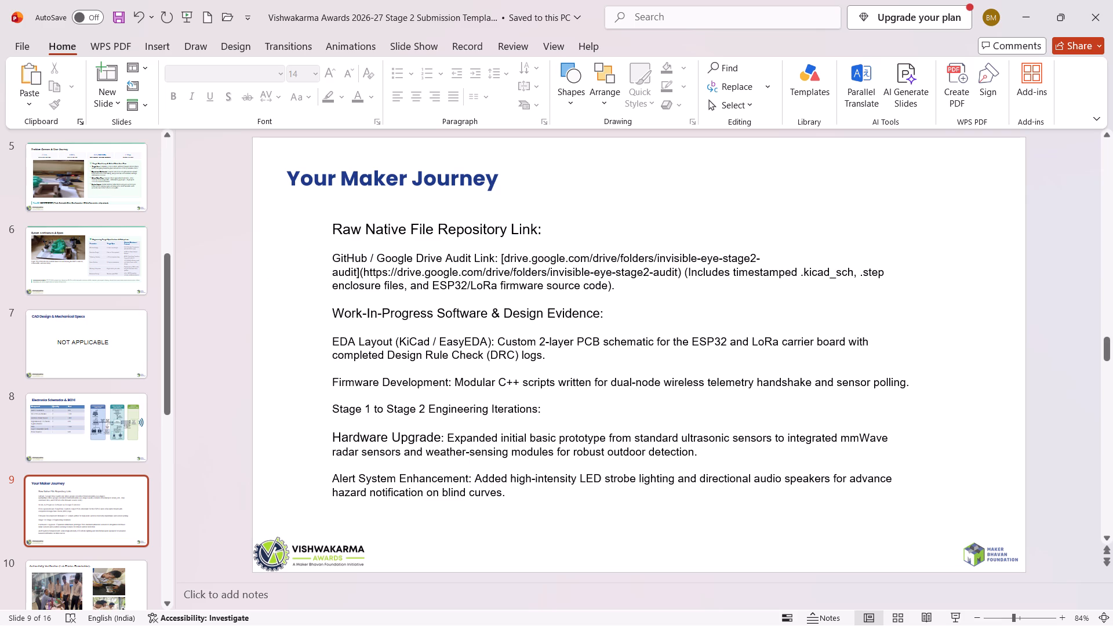
left_click_drag(545, 228, 397, 223)
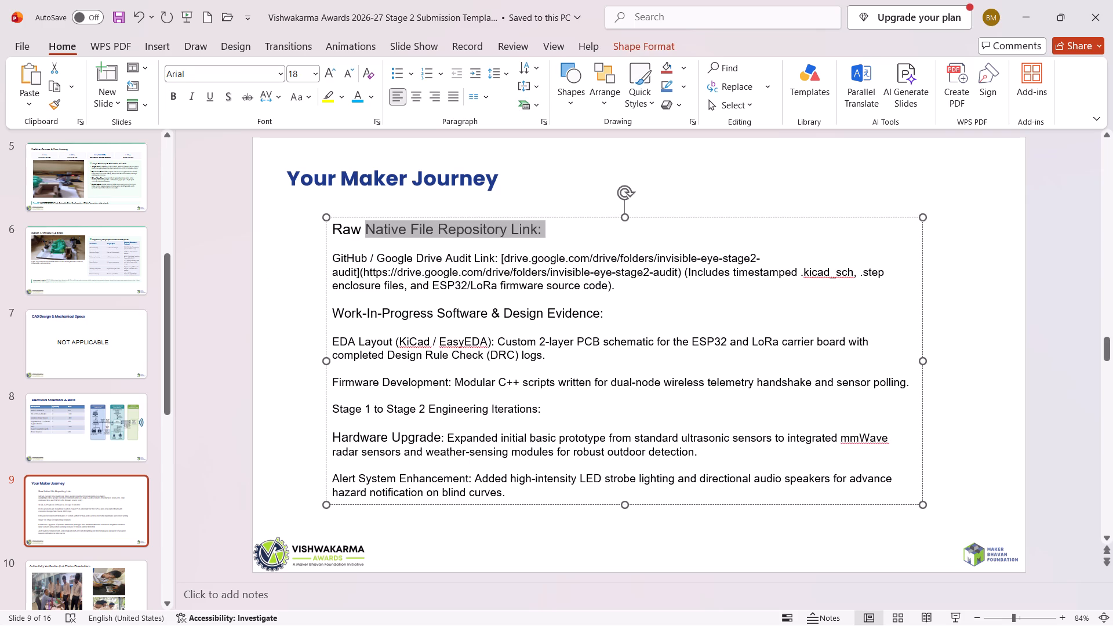
left_click_drag(397, 223, 332, 227)
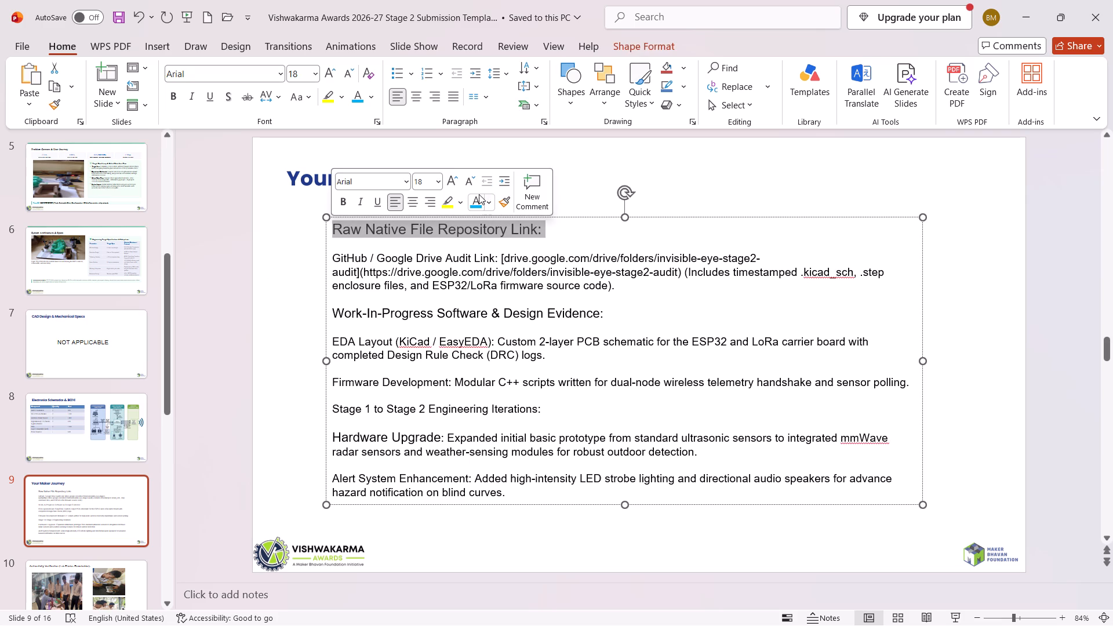
left_click(475, 203)
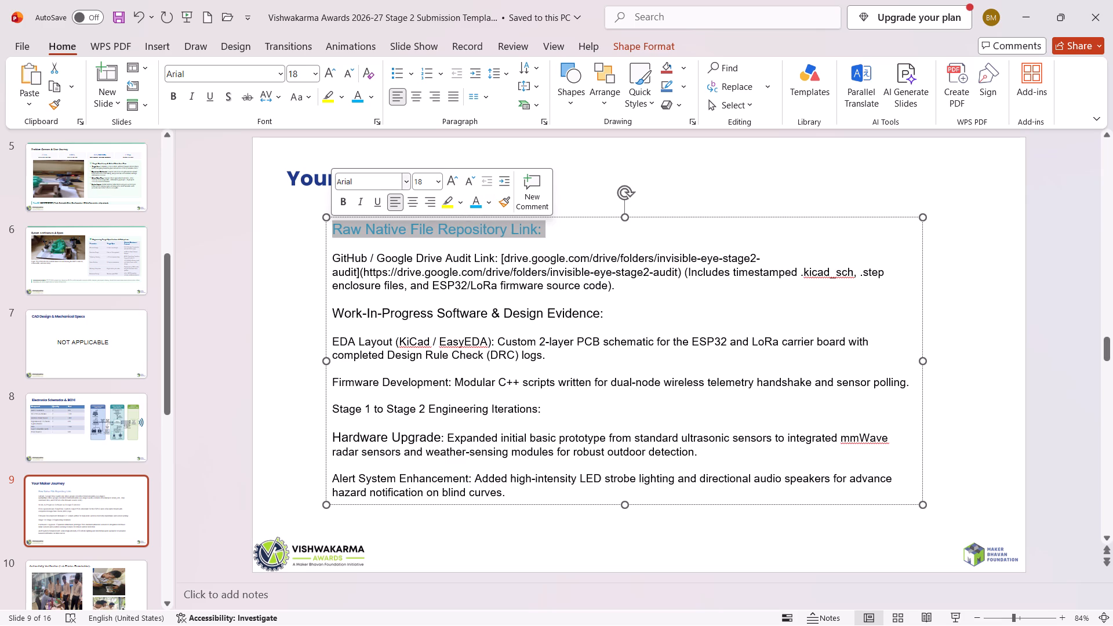
left_click(529, 322)
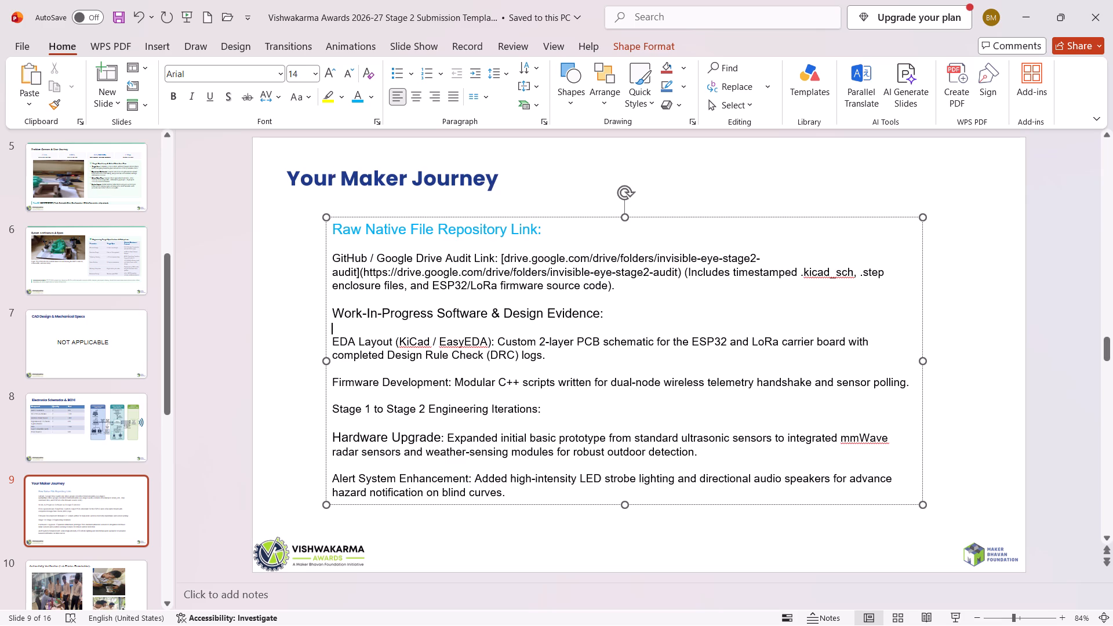
left_click_drag(605, 314, 353, 309)
left_click(492, 282)
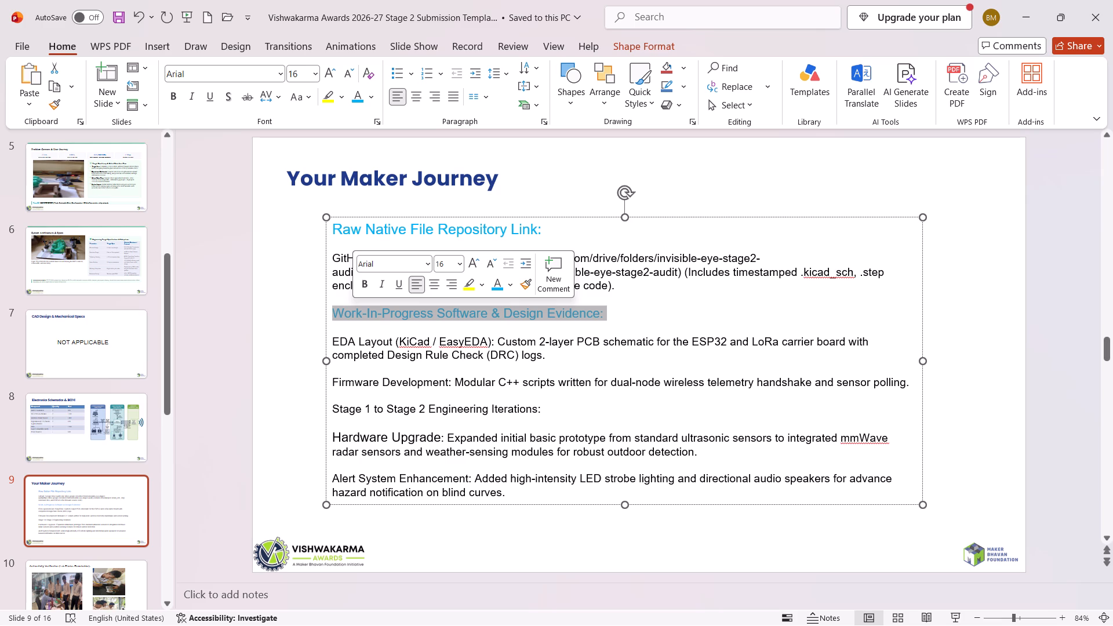
left_click(572, 438)
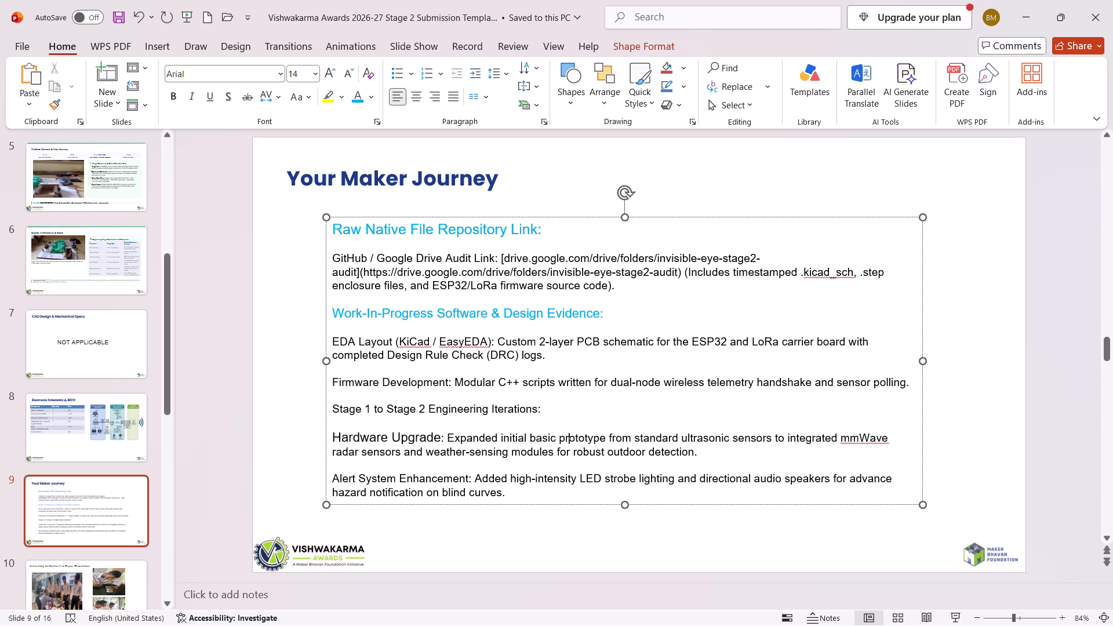
Make the "EDA Layout (KiCad / EasyEDA):", "Firmware Development:" and "Hardware Upgrade:" labels in the body text bold.
left_click_drag(496, 343, 349, 355)
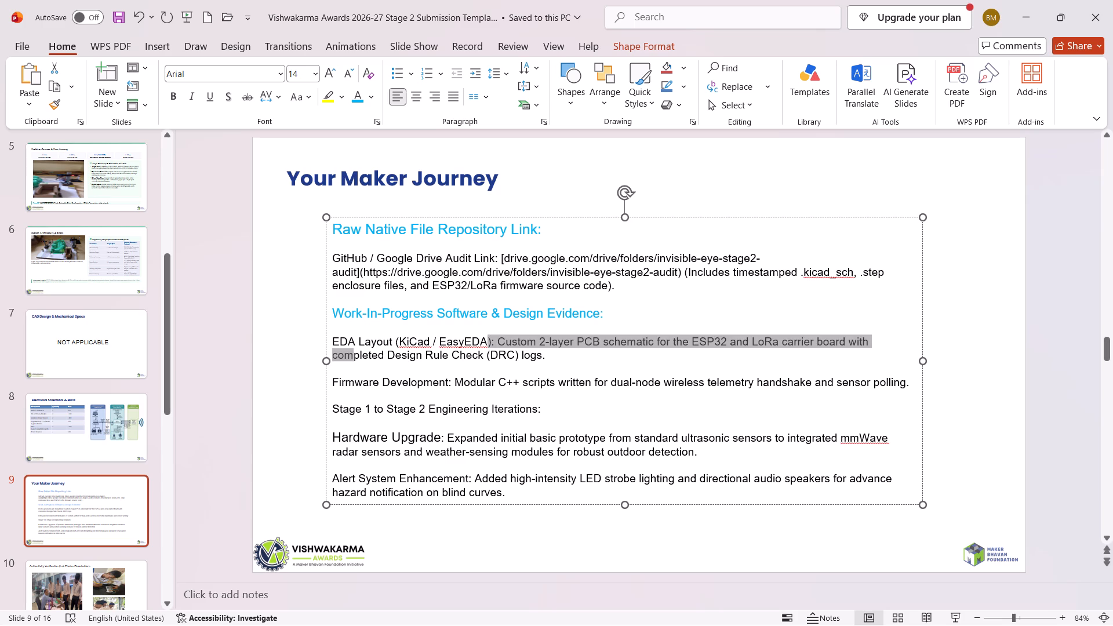
left_click_drag(349, 355, 347, 335)
left_click(355, 313)
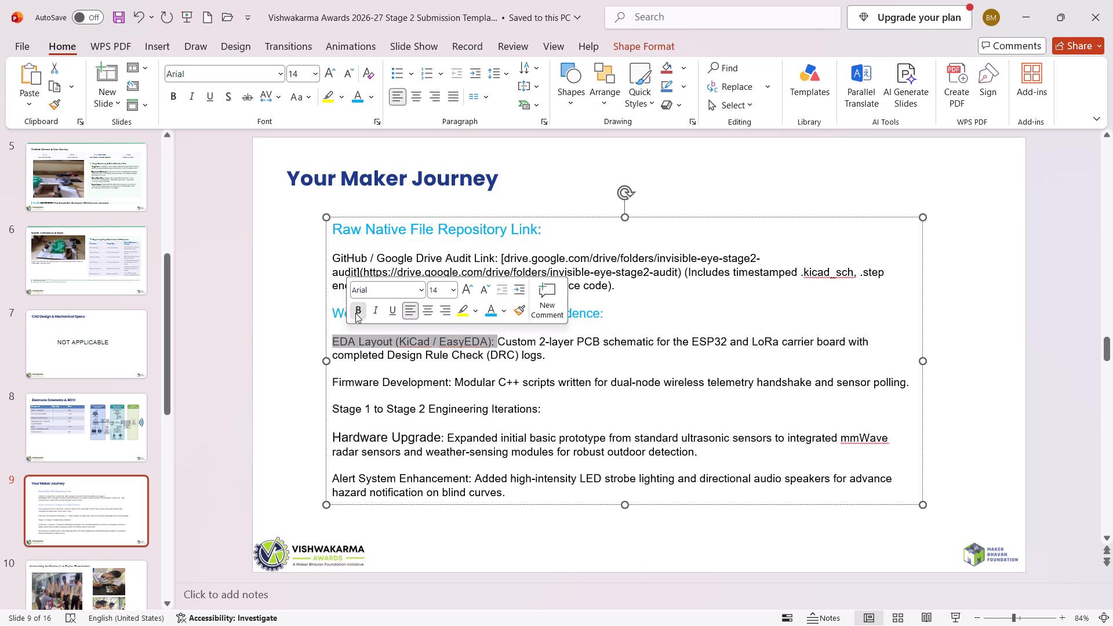
left_click(548, 428)
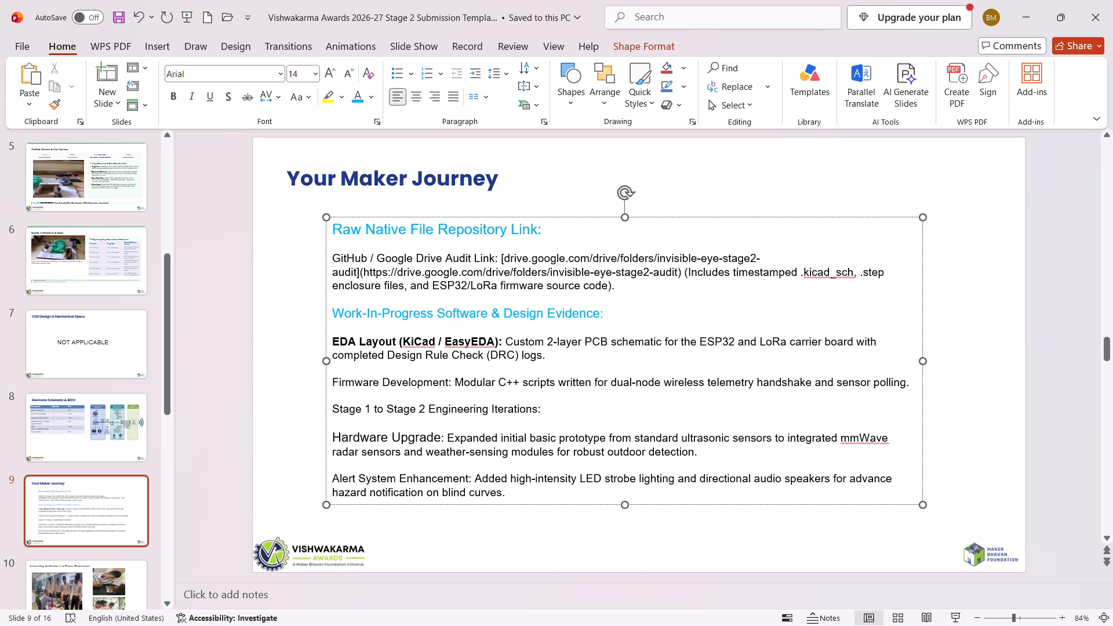
left_click_drag(450, 383, 345, 383)
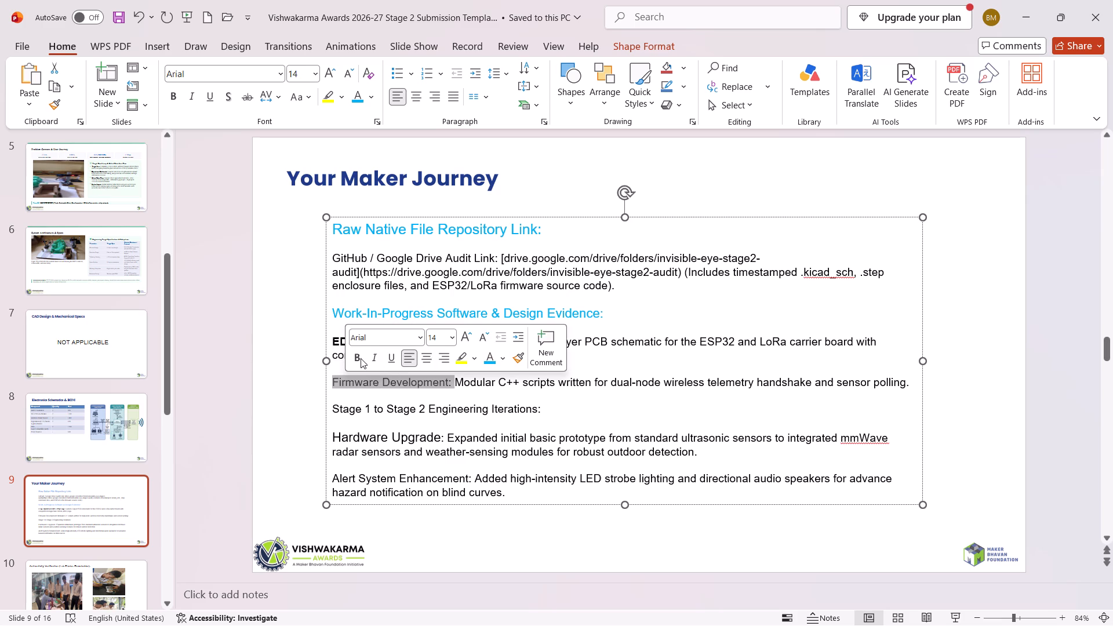
left_click(357, 358)
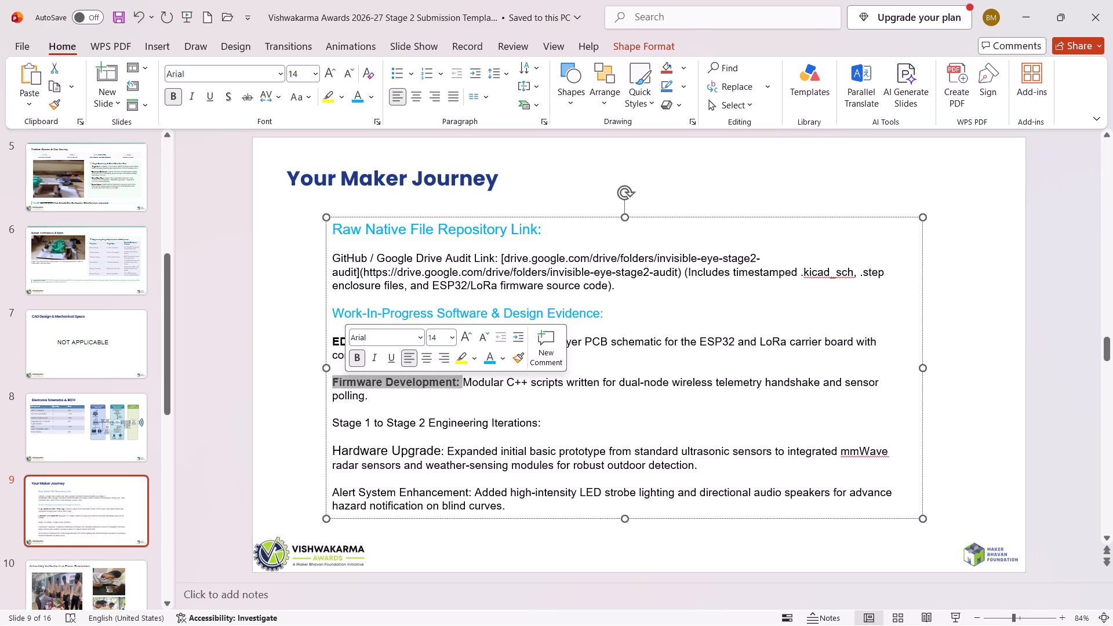
left_click_drag(442, 450, 361, 445)
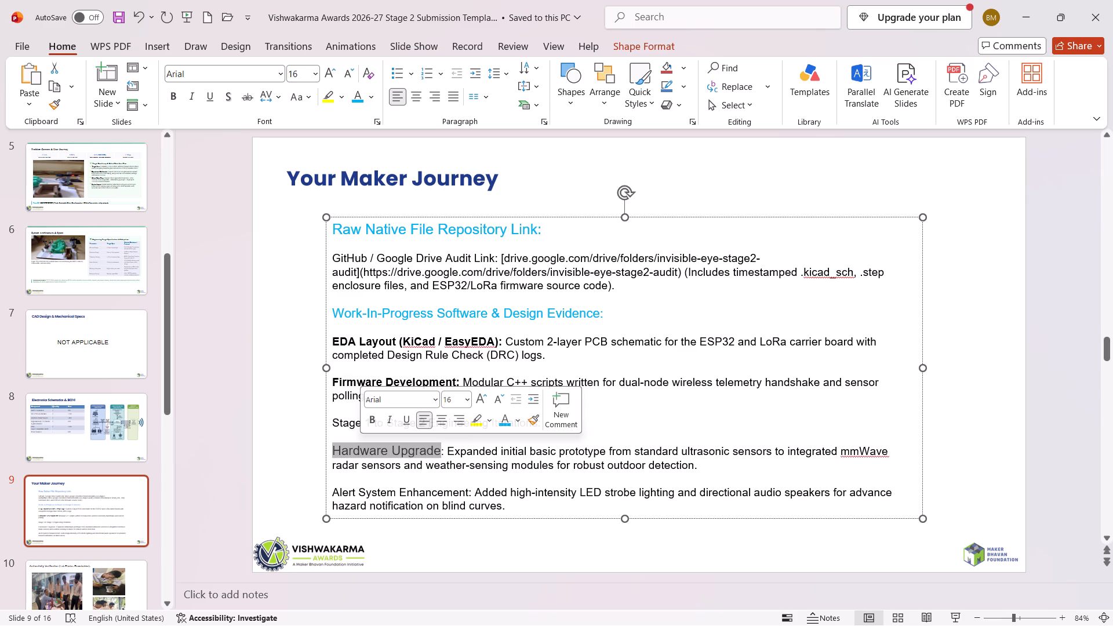
left_click_drag(443, 450, 348, 454)
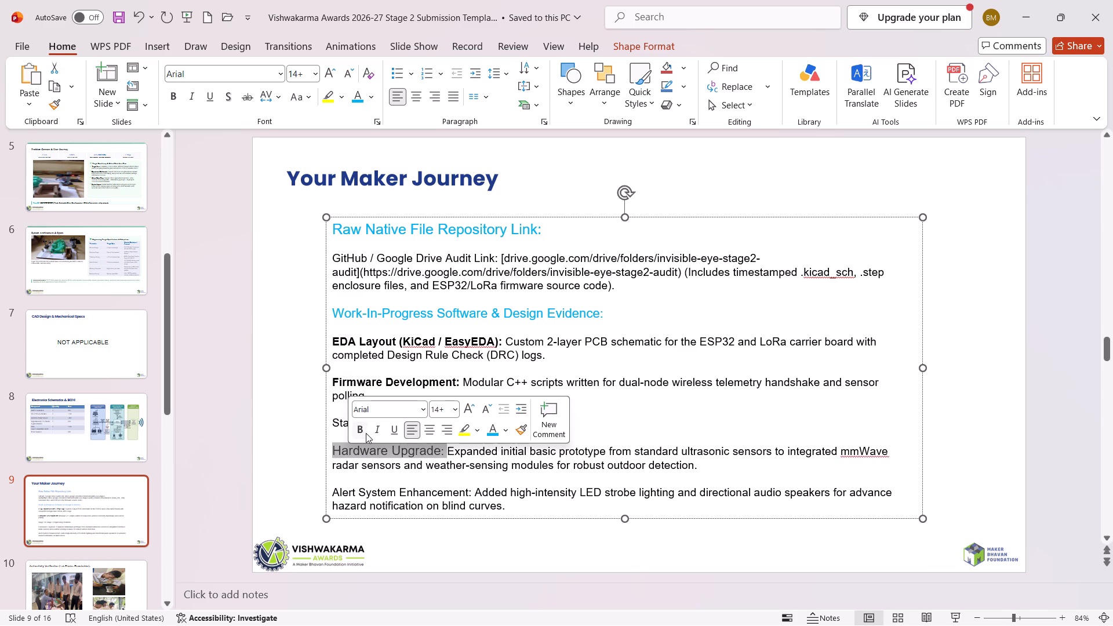
left_click(363, 433)
left_click(501, 484)
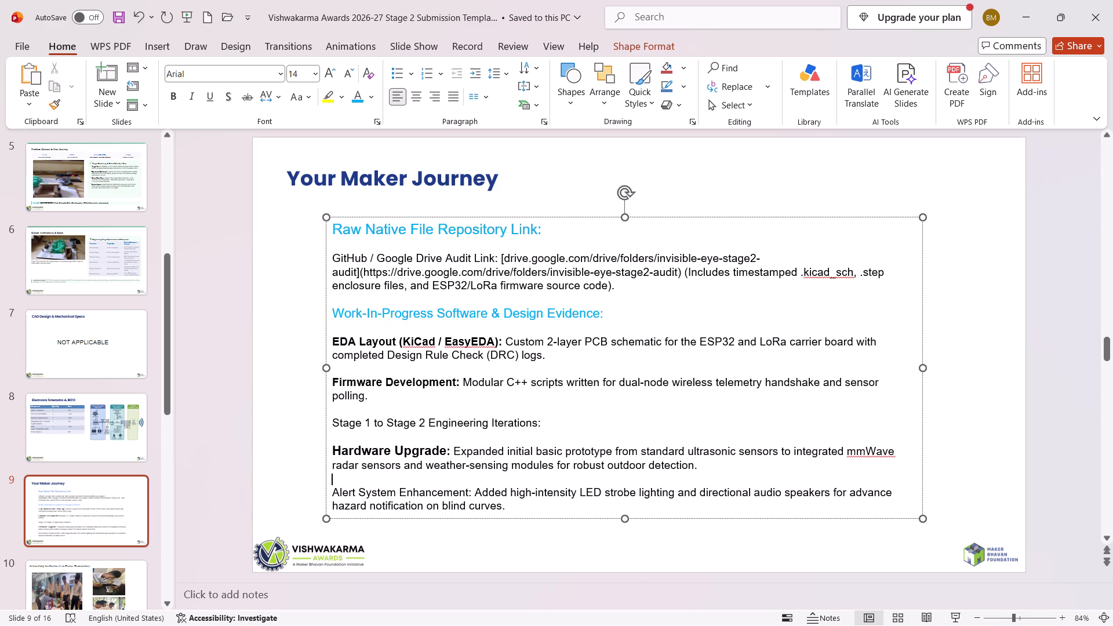
Make the "Alert System Enhancement:" and "Stage 1 to Stage 2 Engineering Iterations:" labels in the body text bold.
left_click_drag(471, 494, 383, 496)
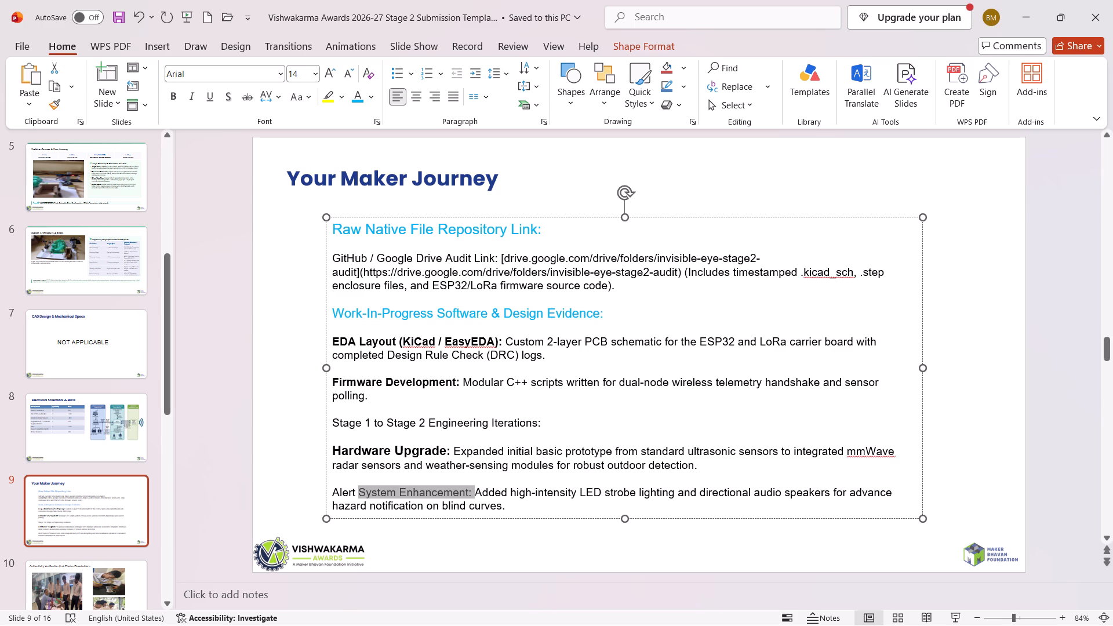
left_click_drag(383, 496, 336, 496)
left_click(351, 477)
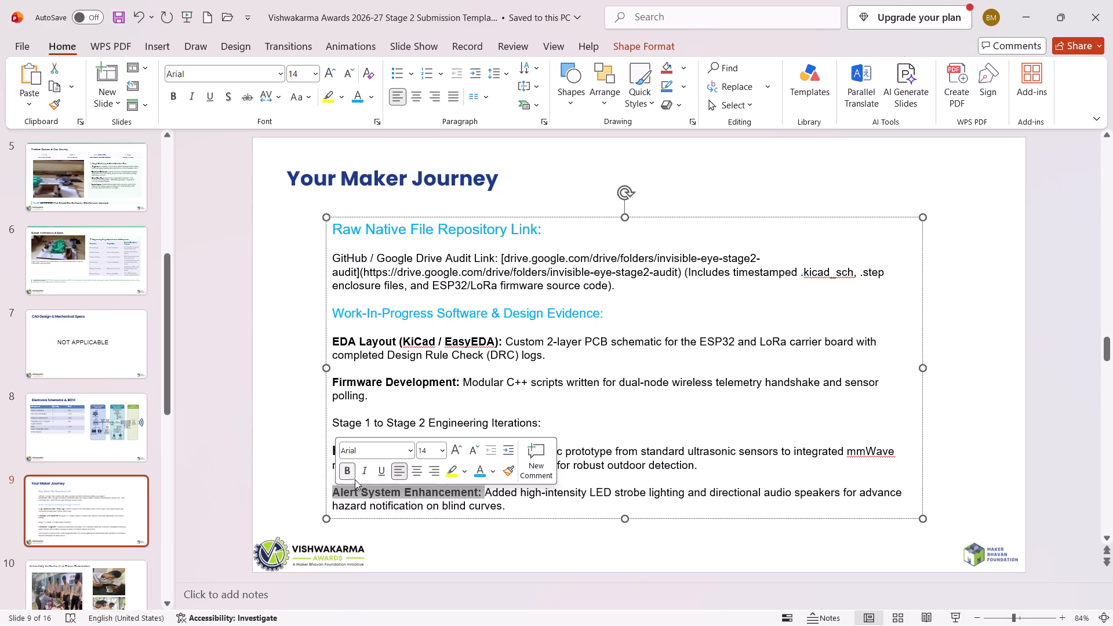
left_click(614, 501)
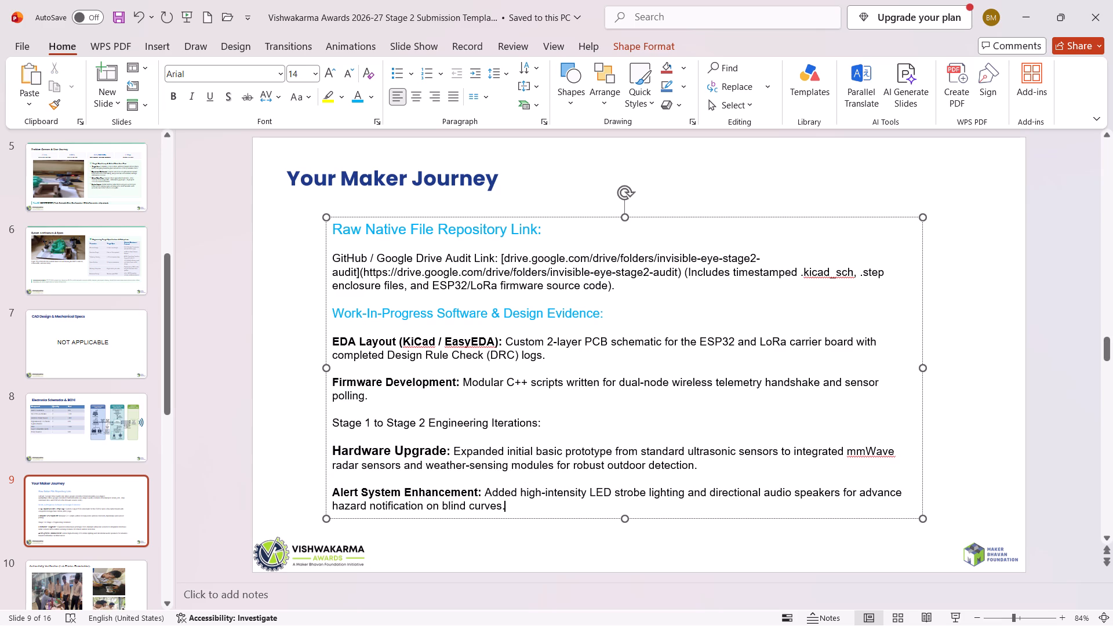
left_click_drag(543, 425, 360, 434)
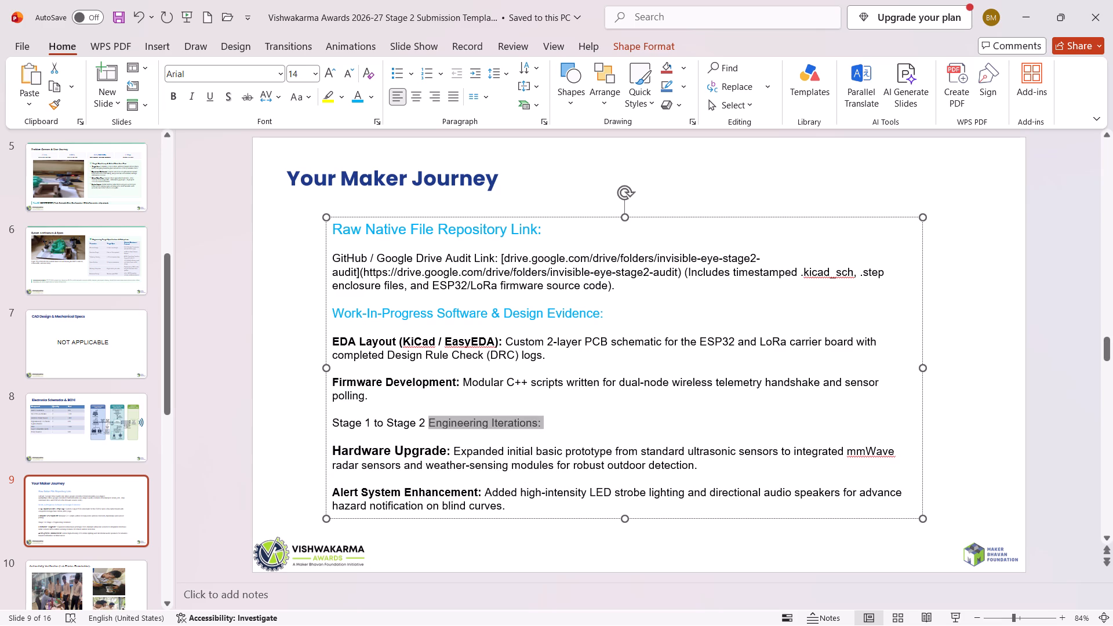
left_click_drag(360, 434, 324, 420)
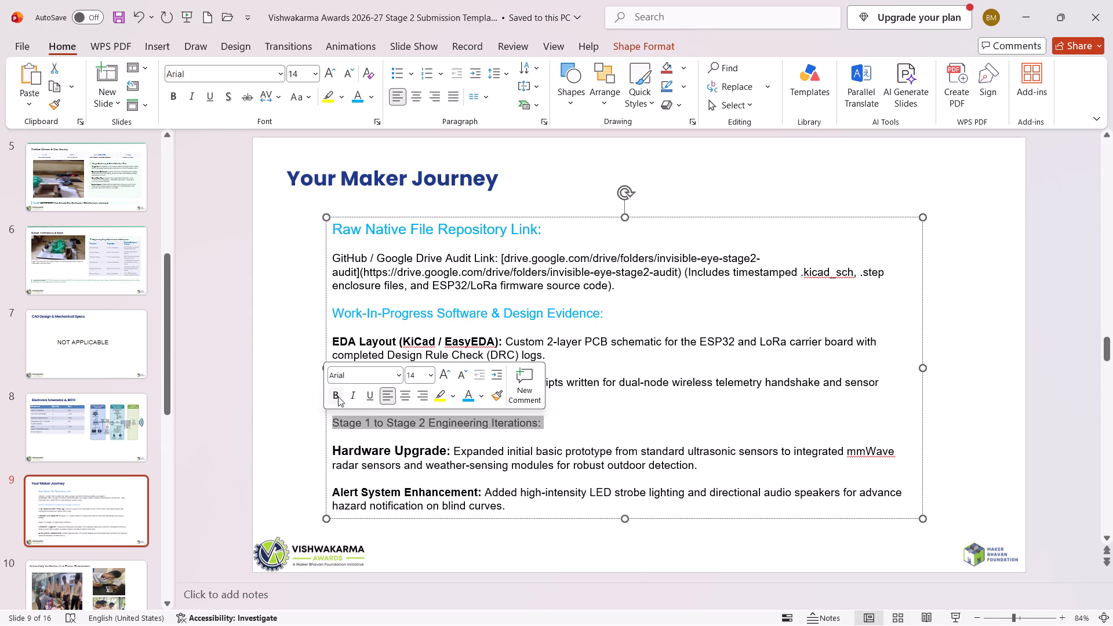
left_click(338, 396)
left_click(604, 465)
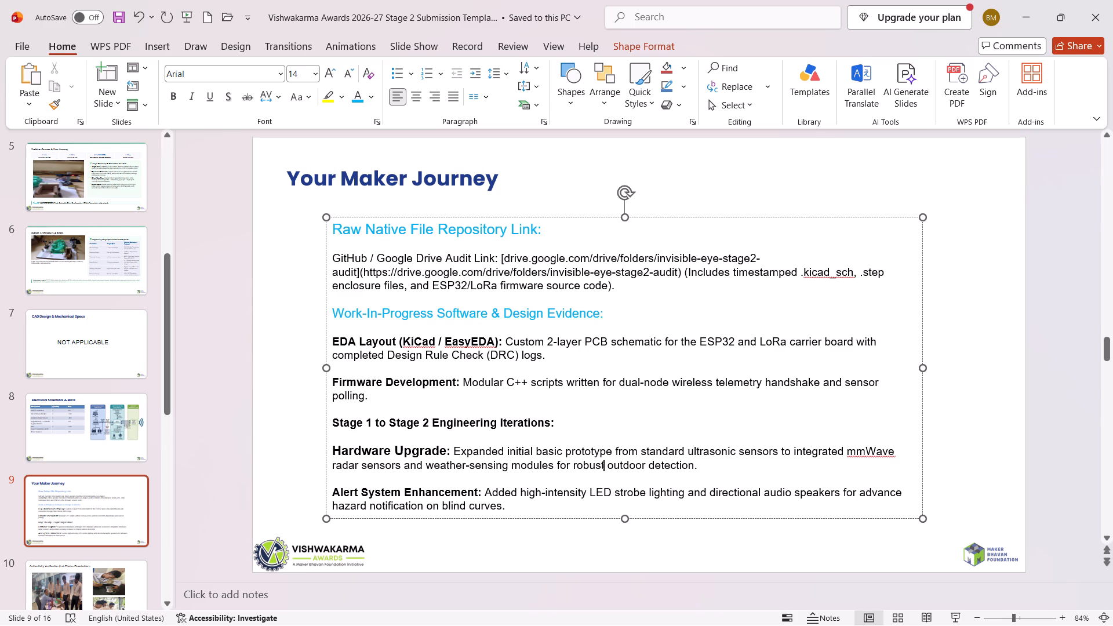
Change the font of all body text on slide 9 to Times New Roman.
left_click(545, 411)
key("ctrl+a")
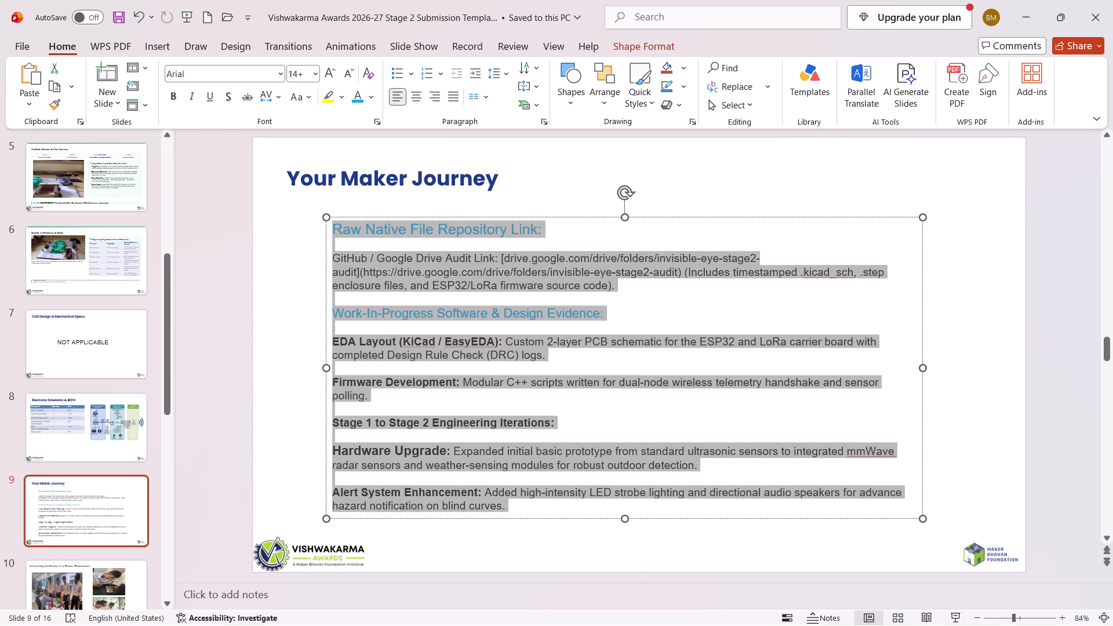
left_click(282, 72)
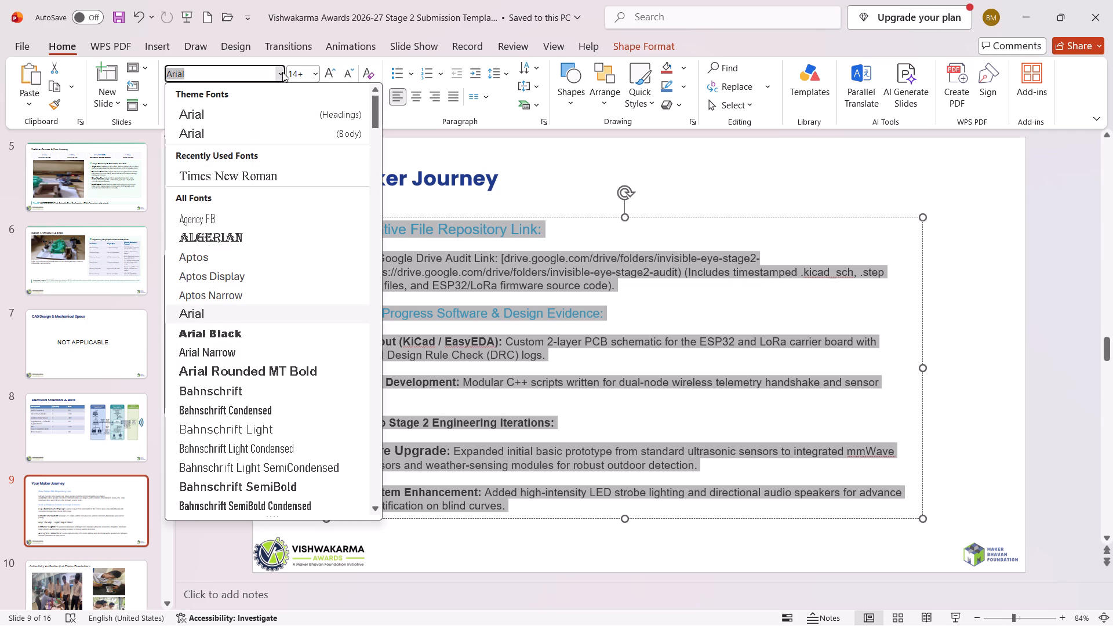
left_click(283, 179)
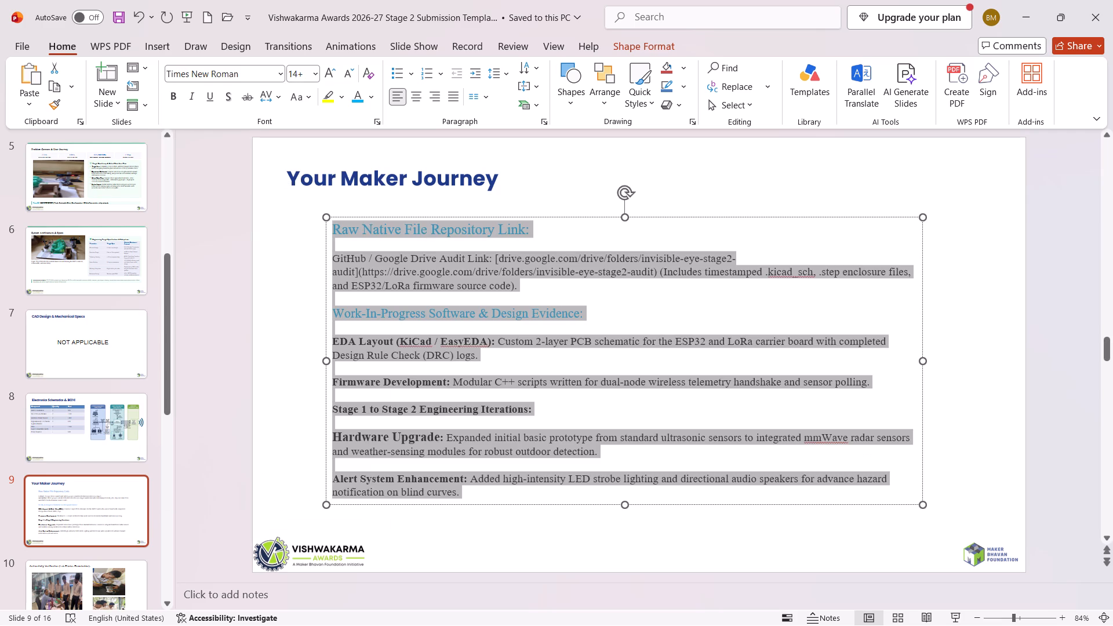
left_click(626, 312)
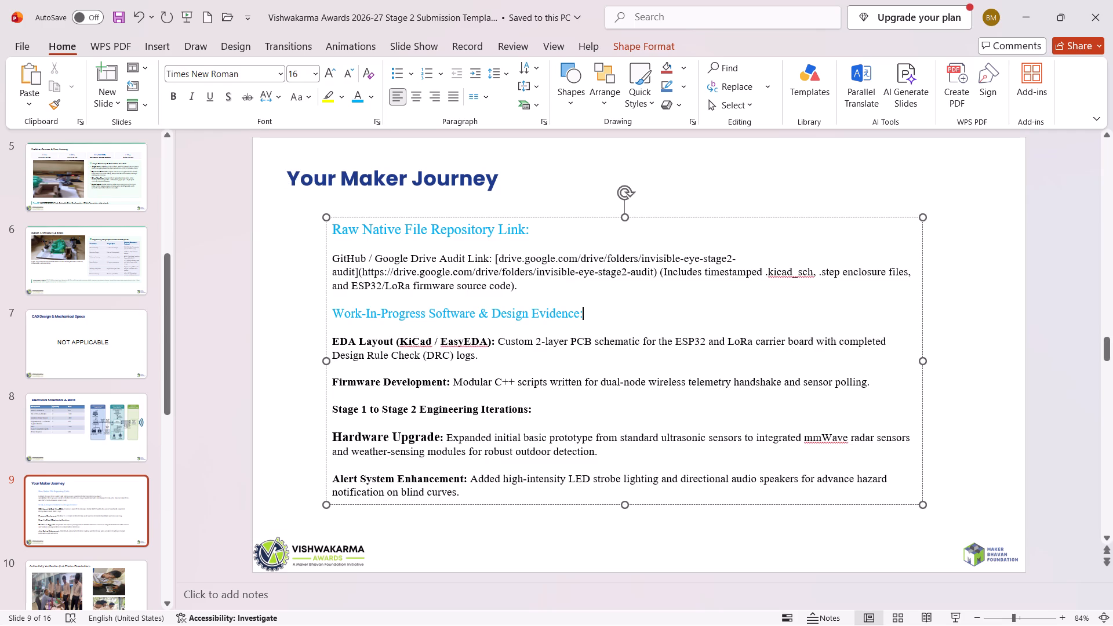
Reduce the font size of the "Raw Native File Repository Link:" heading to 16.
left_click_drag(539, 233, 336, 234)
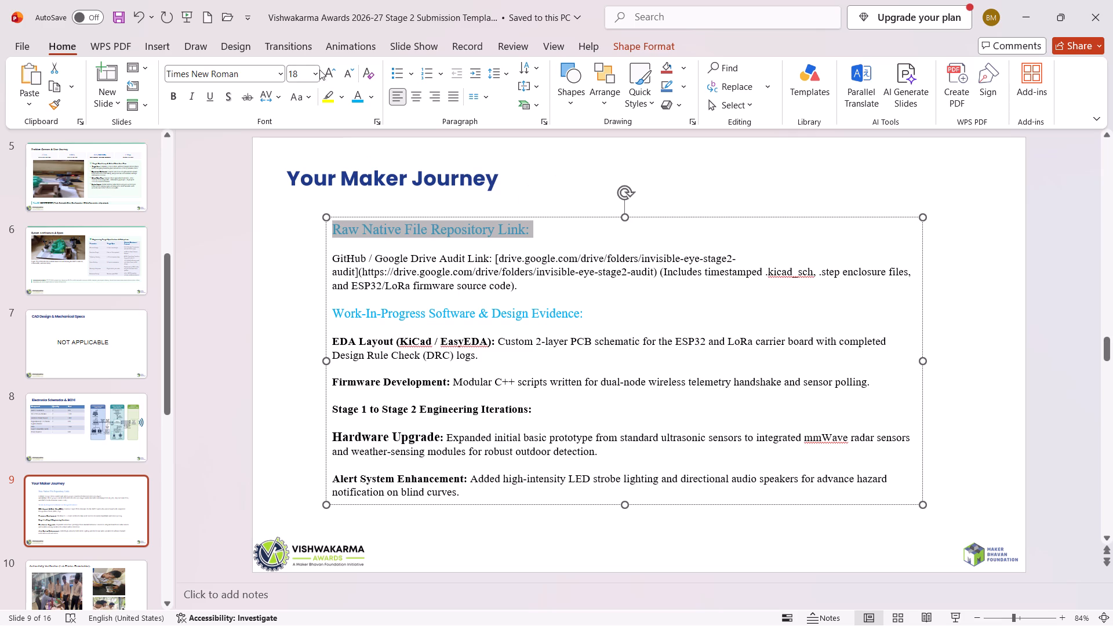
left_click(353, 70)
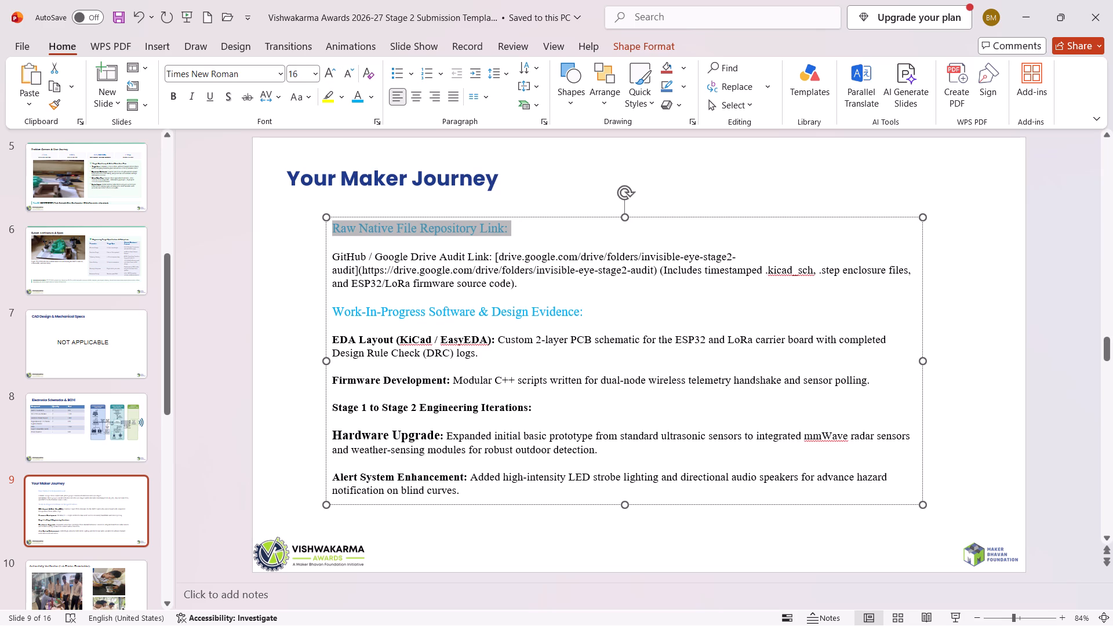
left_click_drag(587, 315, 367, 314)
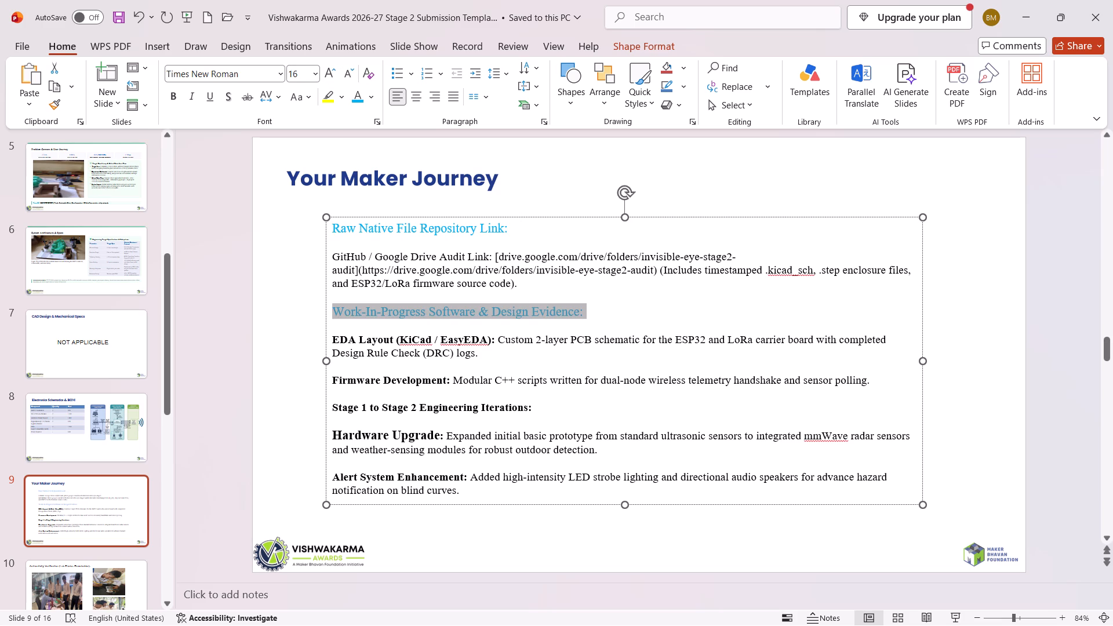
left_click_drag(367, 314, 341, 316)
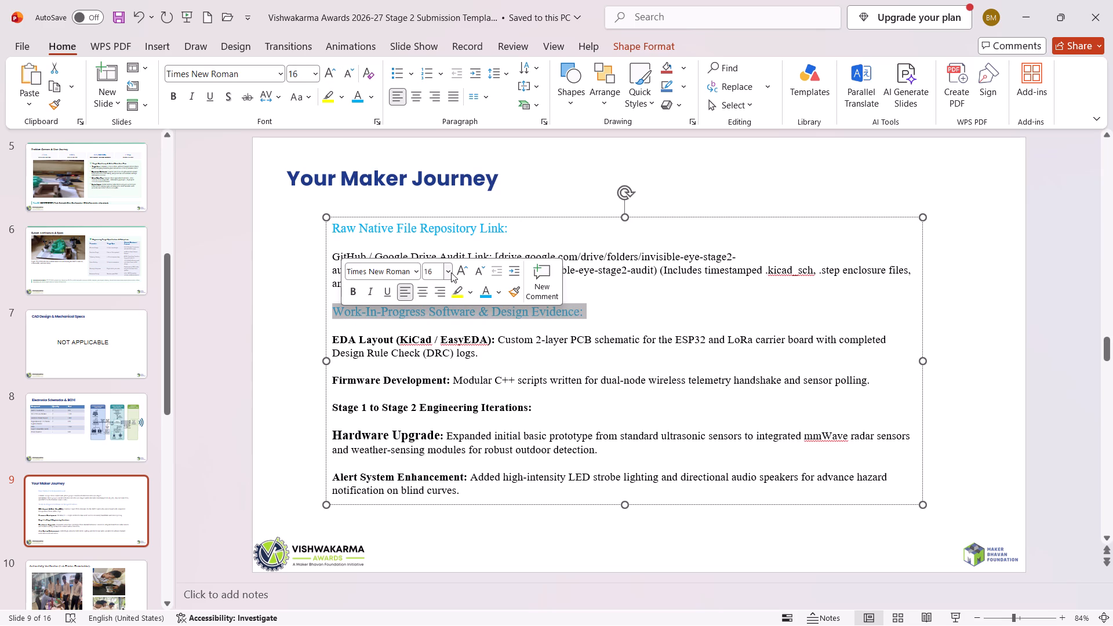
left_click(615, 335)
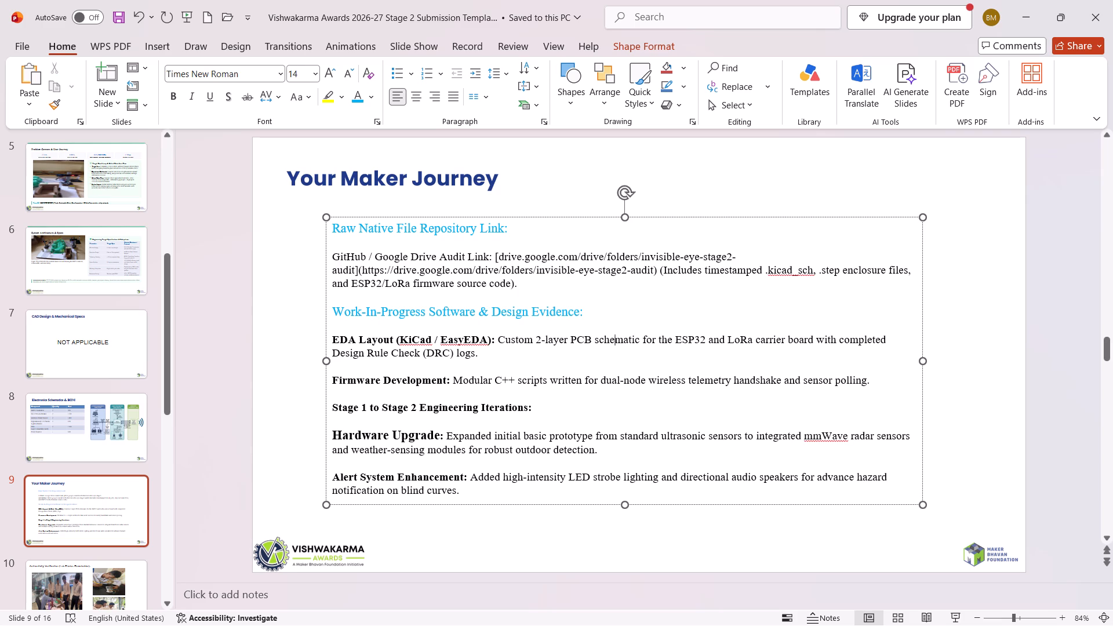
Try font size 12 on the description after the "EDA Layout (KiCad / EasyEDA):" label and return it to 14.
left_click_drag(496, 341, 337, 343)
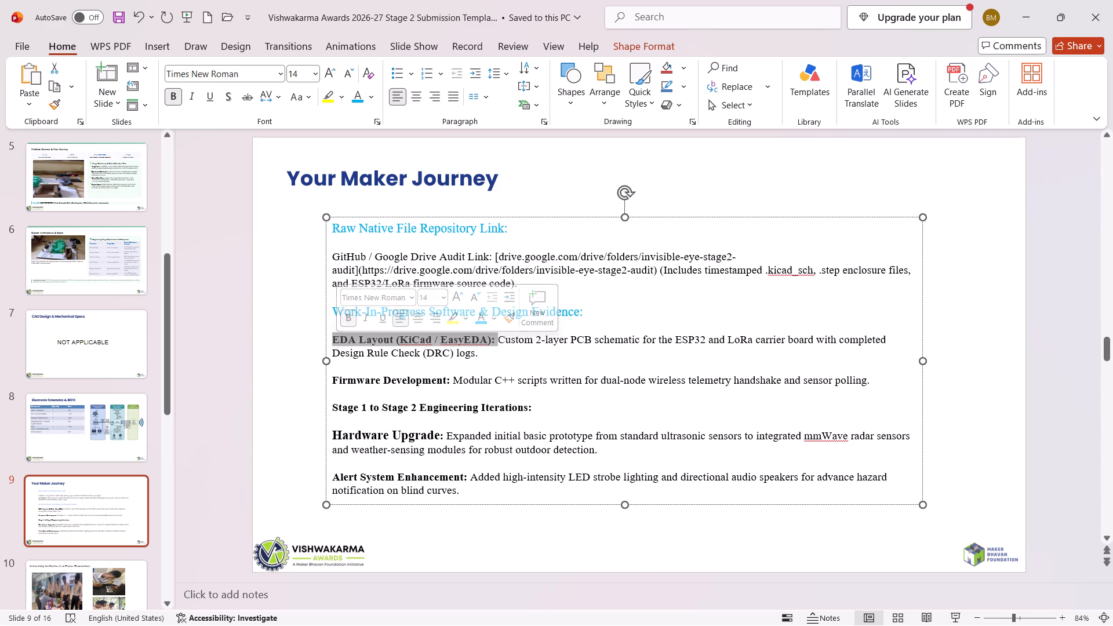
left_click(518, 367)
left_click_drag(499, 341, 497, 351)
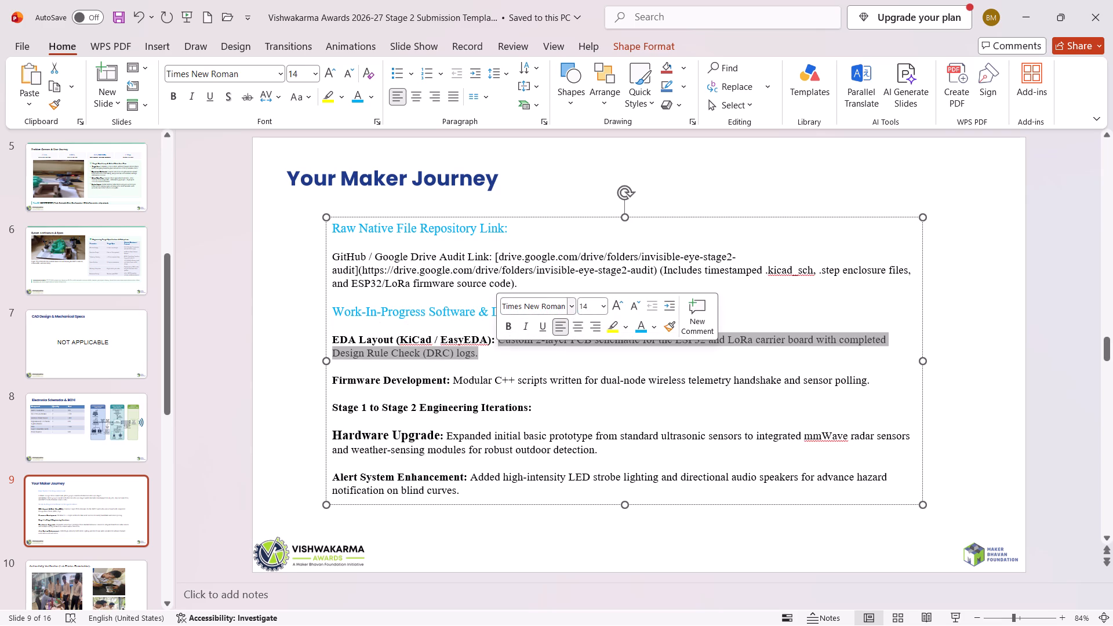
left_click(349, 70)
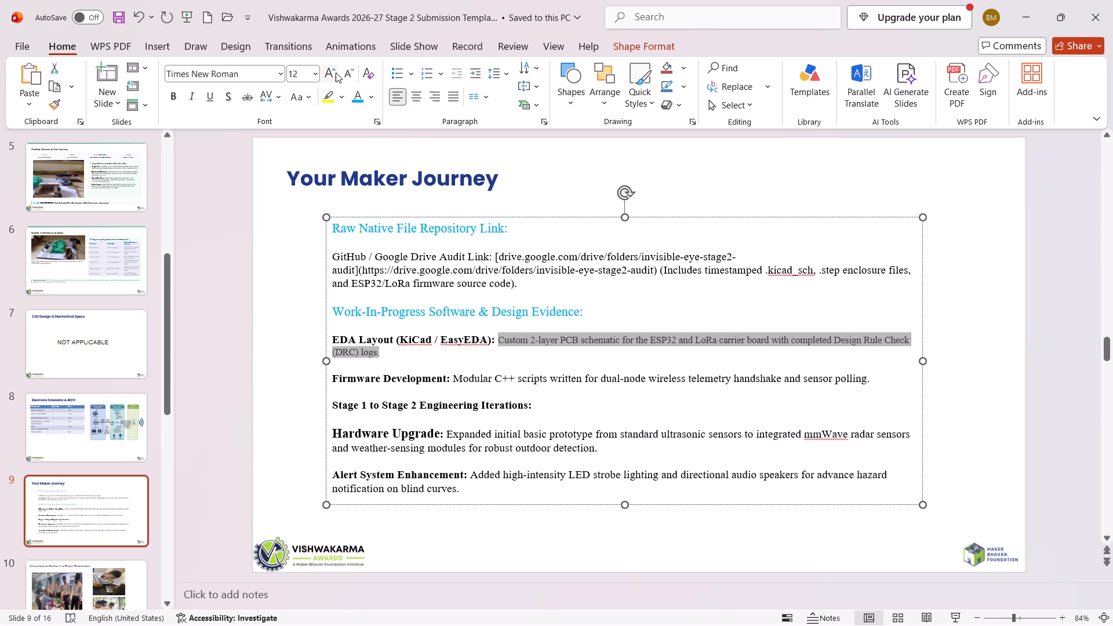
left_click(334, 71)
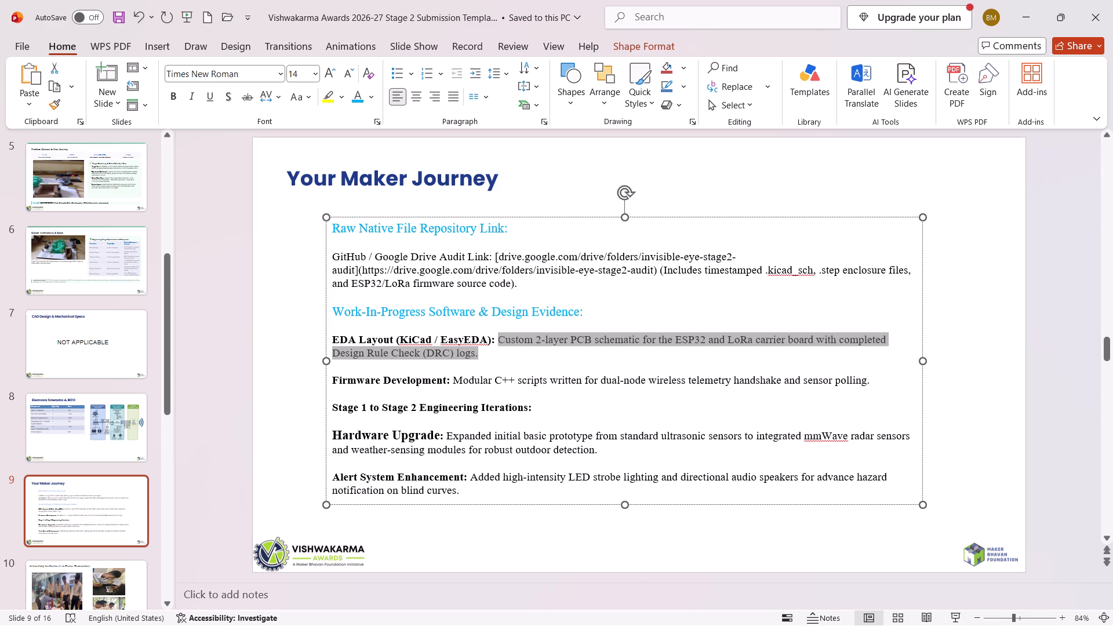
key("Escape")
Set the font size of the "Raw Native File Repository Link:" heading to 18.
left_click_drag(515, 228, 323, 224)
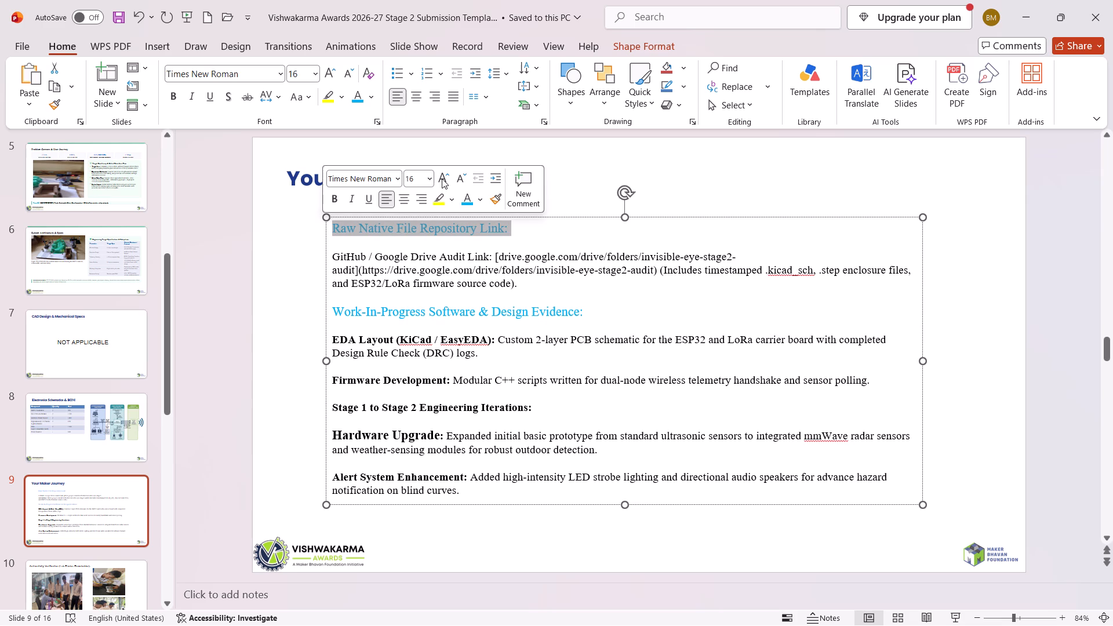
left_click(448, 175)
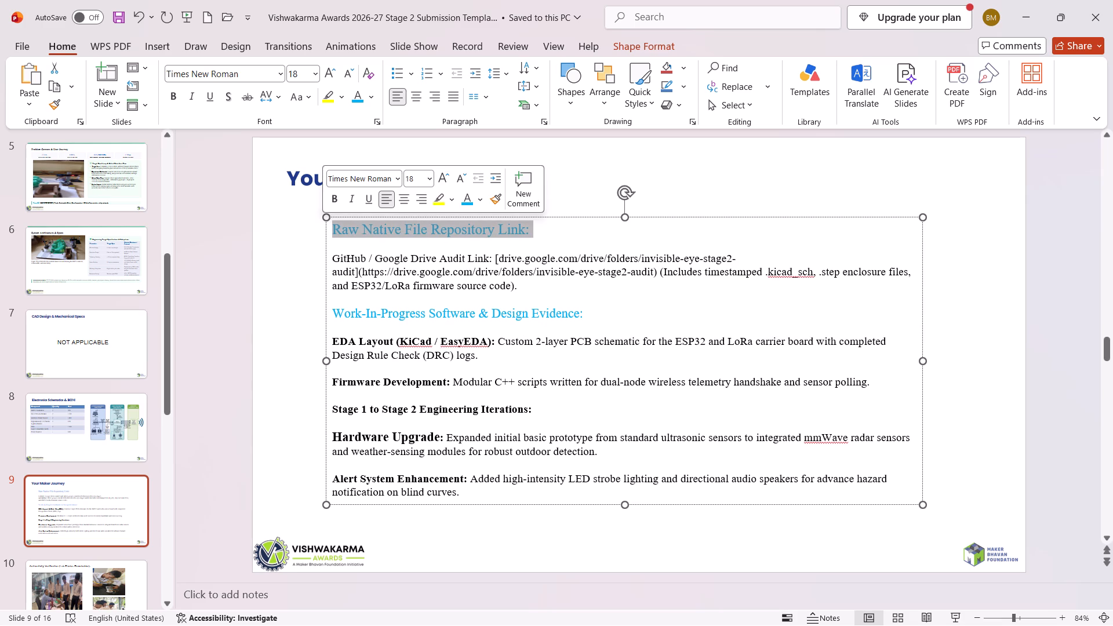
key("Escape")
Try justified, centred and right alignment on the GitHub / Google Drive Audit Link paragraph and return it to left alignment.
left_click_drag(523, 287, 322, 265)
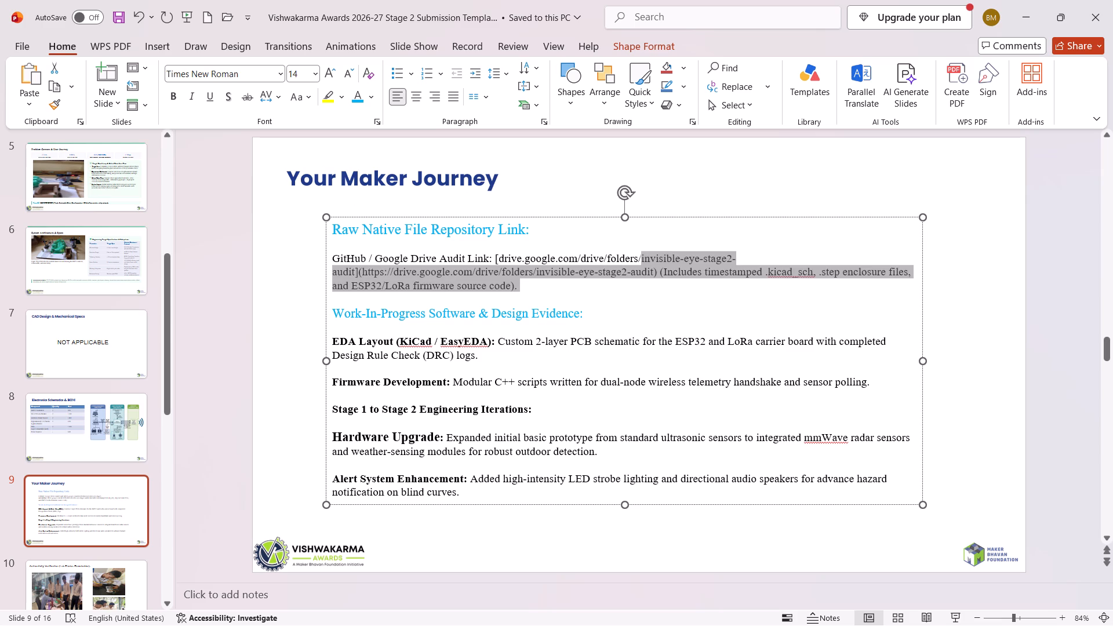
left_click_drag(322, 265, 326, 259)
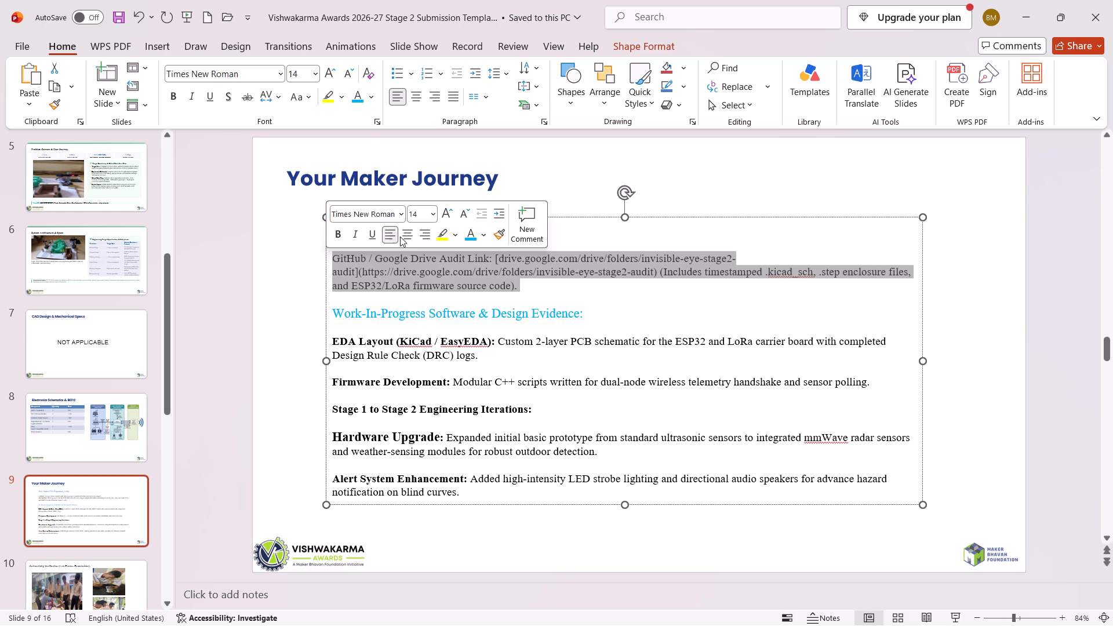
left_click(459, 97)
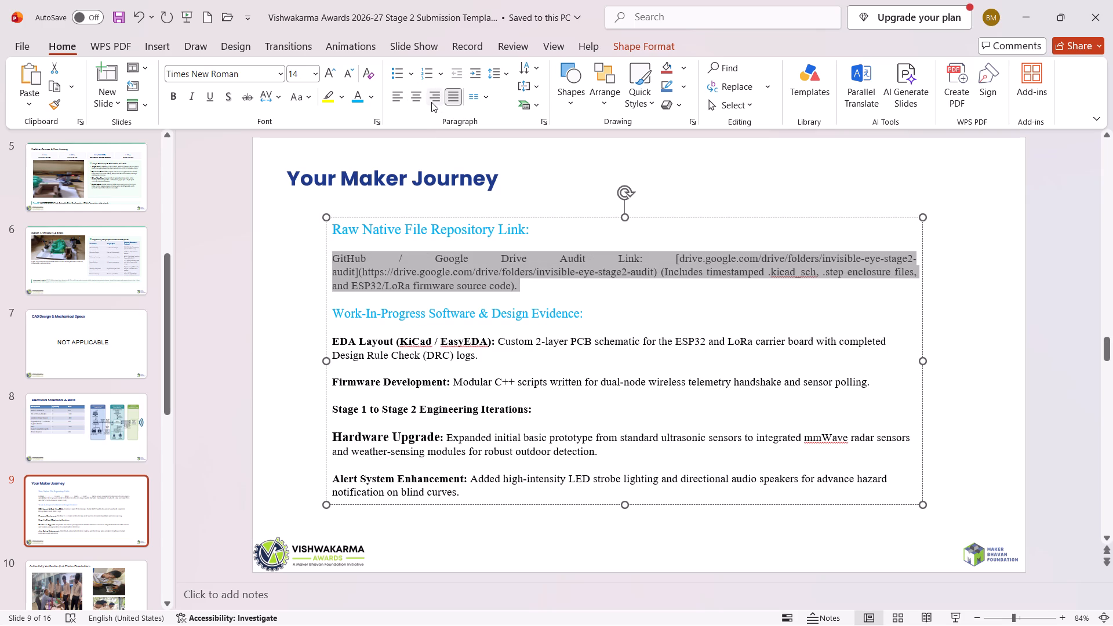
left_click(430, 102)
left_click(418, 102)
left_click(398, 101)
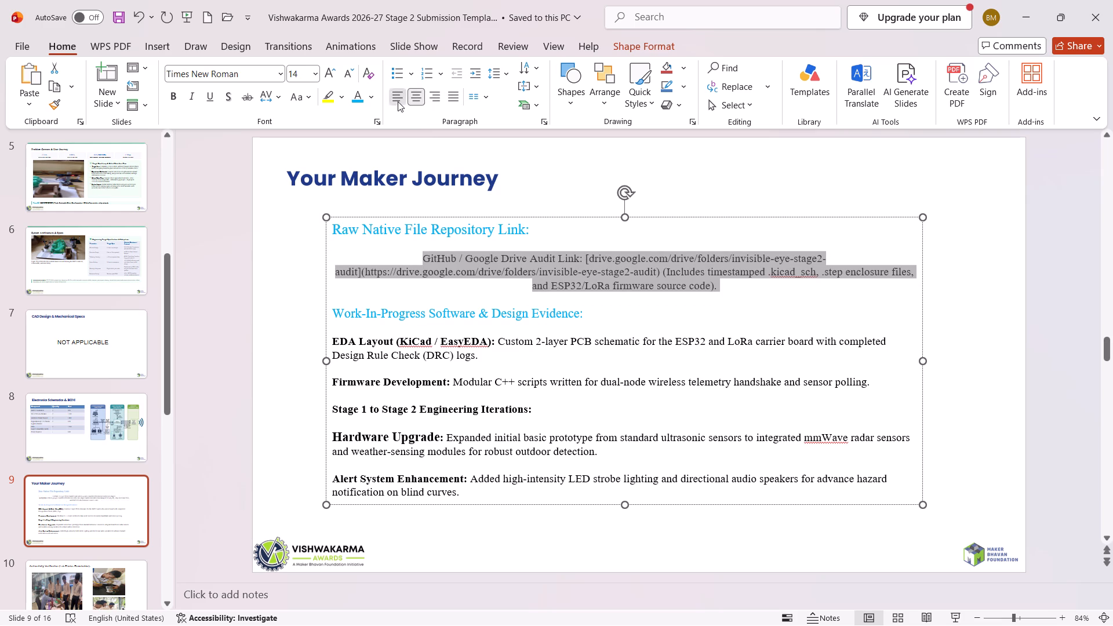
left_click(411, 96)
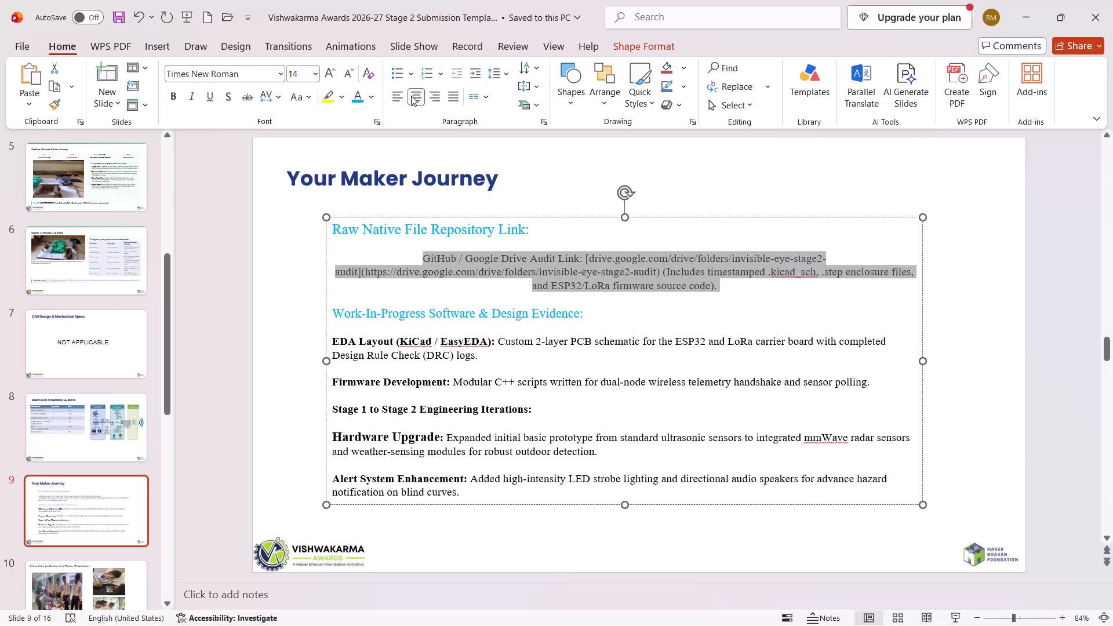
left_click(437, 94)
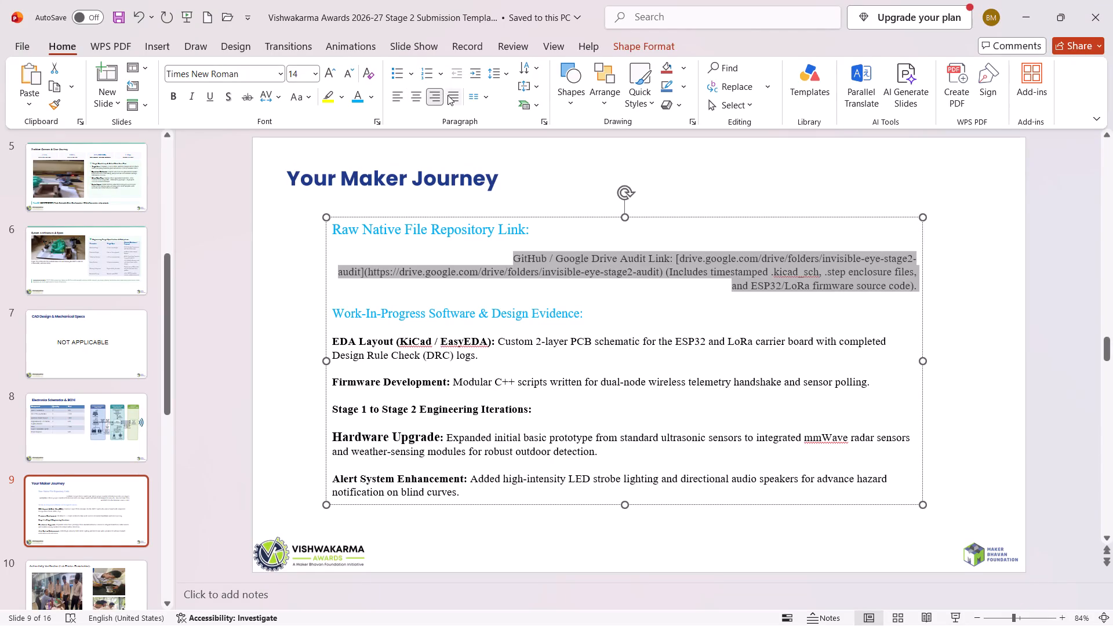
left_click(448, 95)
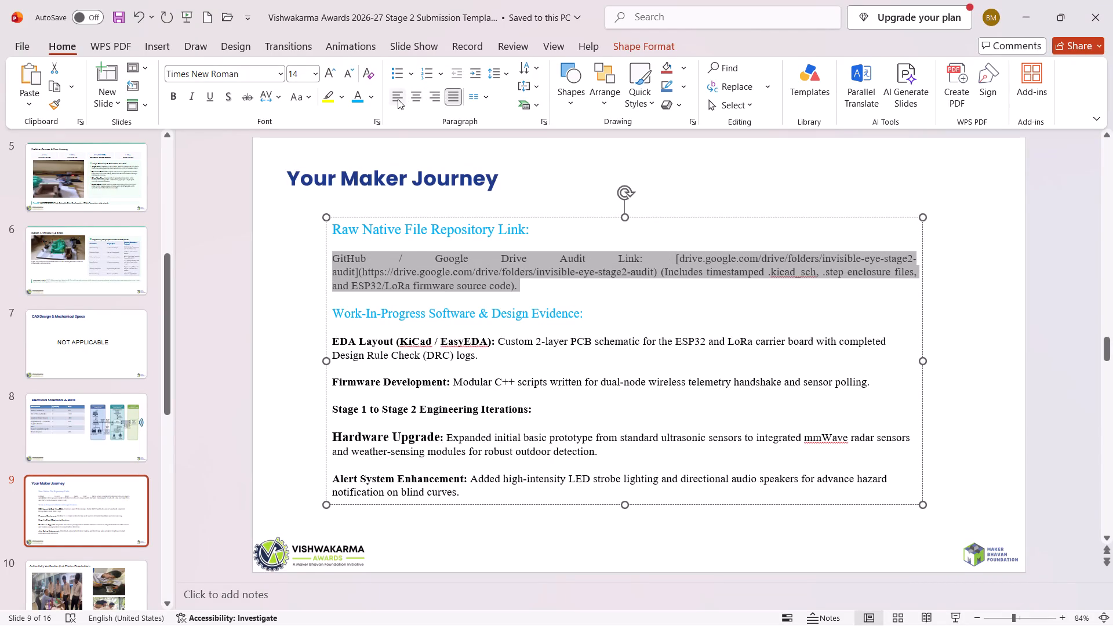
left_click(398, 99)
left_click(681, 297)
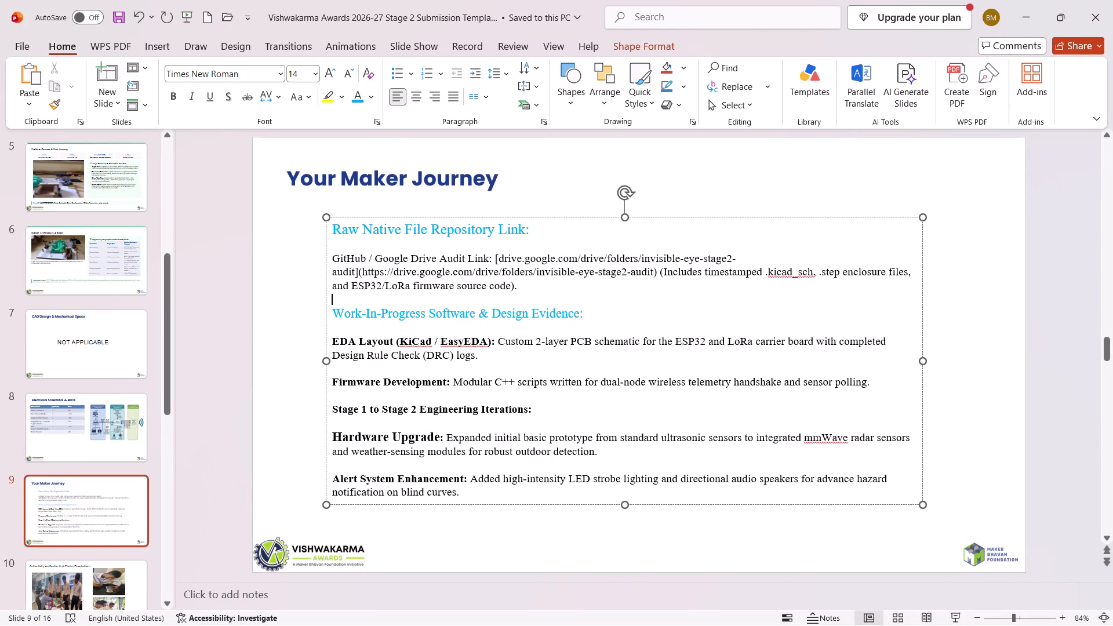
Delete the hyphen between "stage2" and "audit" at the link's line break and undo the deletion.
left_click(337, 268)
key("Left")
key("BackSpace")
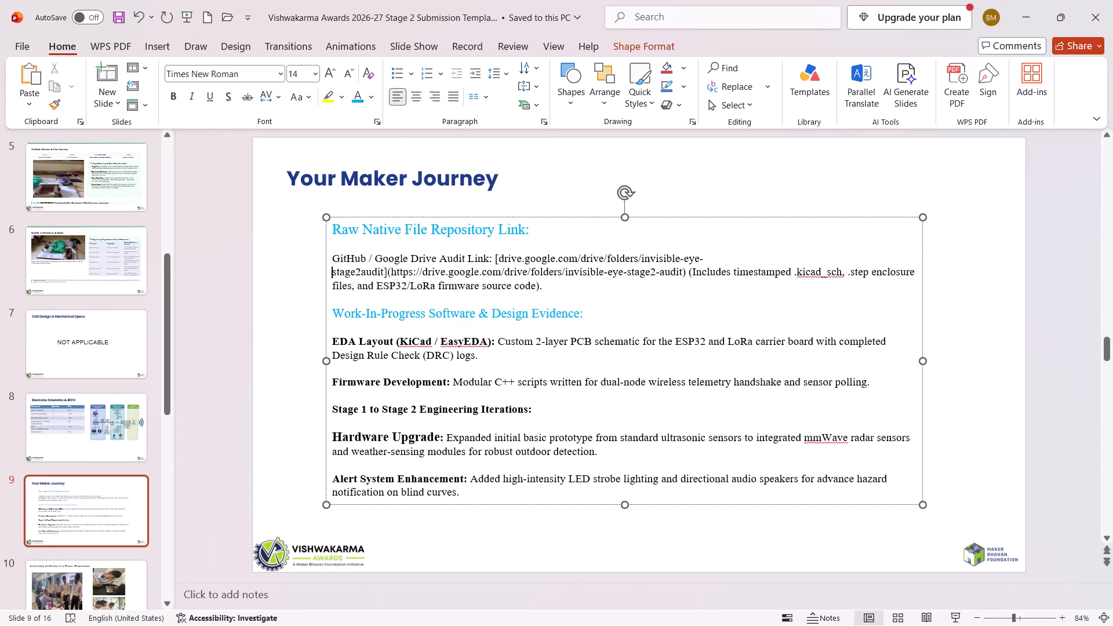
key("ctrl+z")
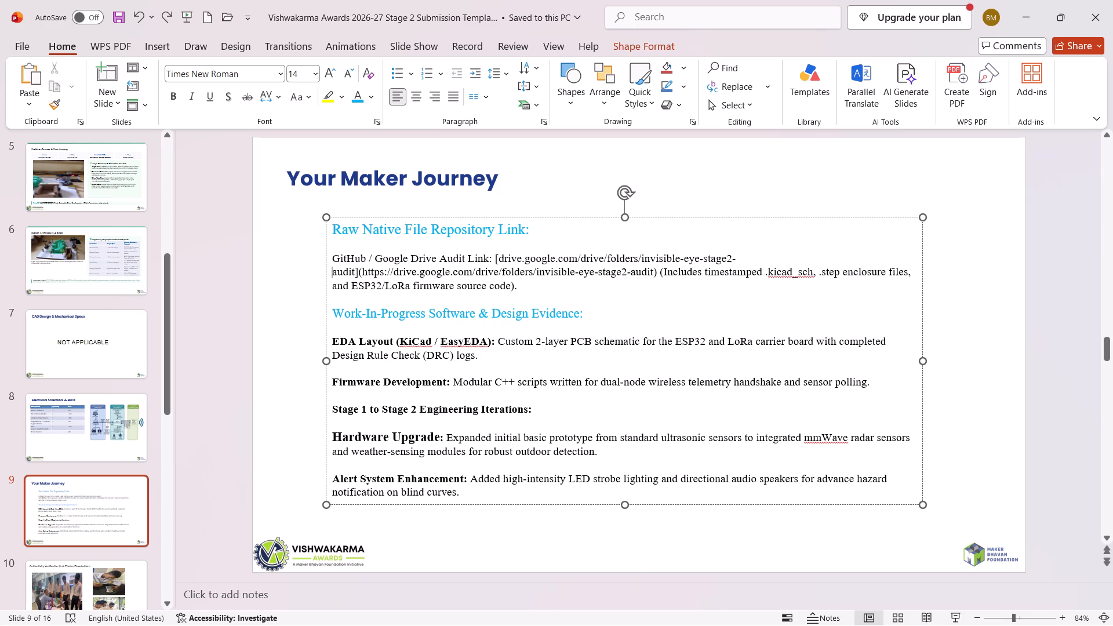
Set the font size of the "Work-In-Progress Software & Design Evidence:" heading to 18.
left_click_drag(586, 316, 304, 314)
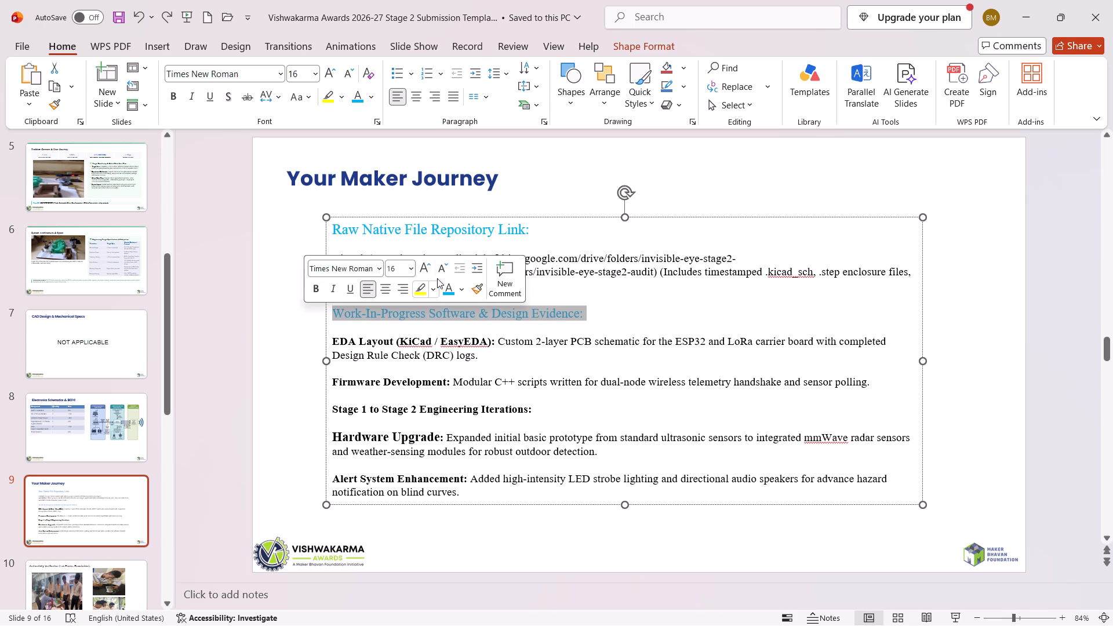
left_click(429, 266)
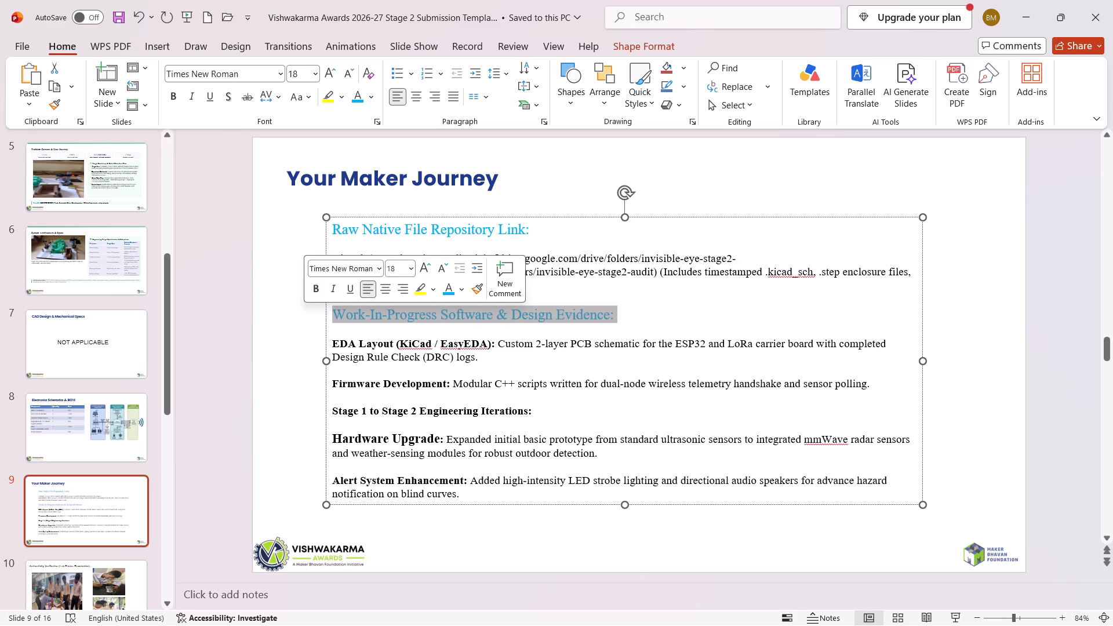
left_click(579, 354)
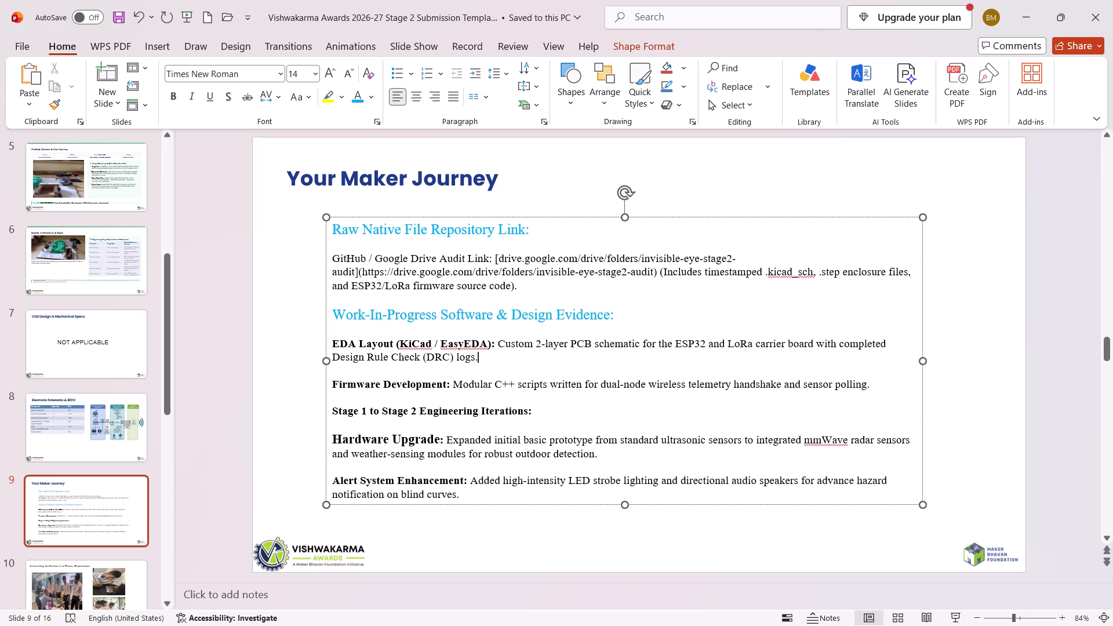
Increase the font size of the "EDA Layout (KiCad / EasyEDA):", "Firmware Development:" and "Stage 1 to Stage 2 Engineering Iterations:" labels by one step.
left_click_drag(494, 341, 337, 342)
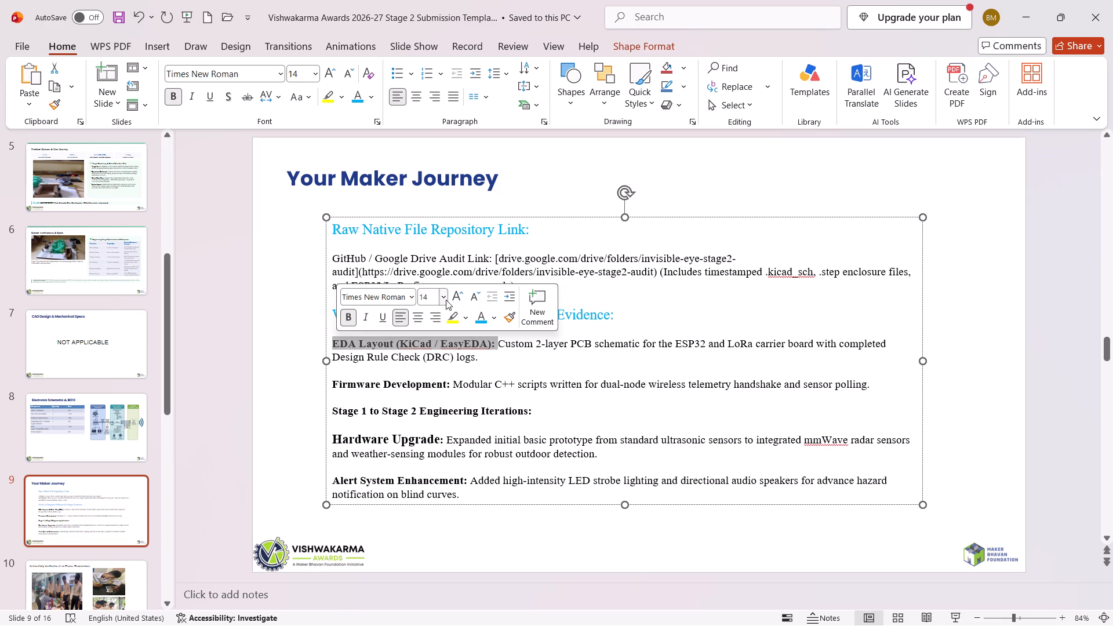
Increase the font size of the "EDA Layout (KiCad / EasyEDA):" and "Firmware Development:" labels to 16.
left_click(460, 293)
key("Escape")
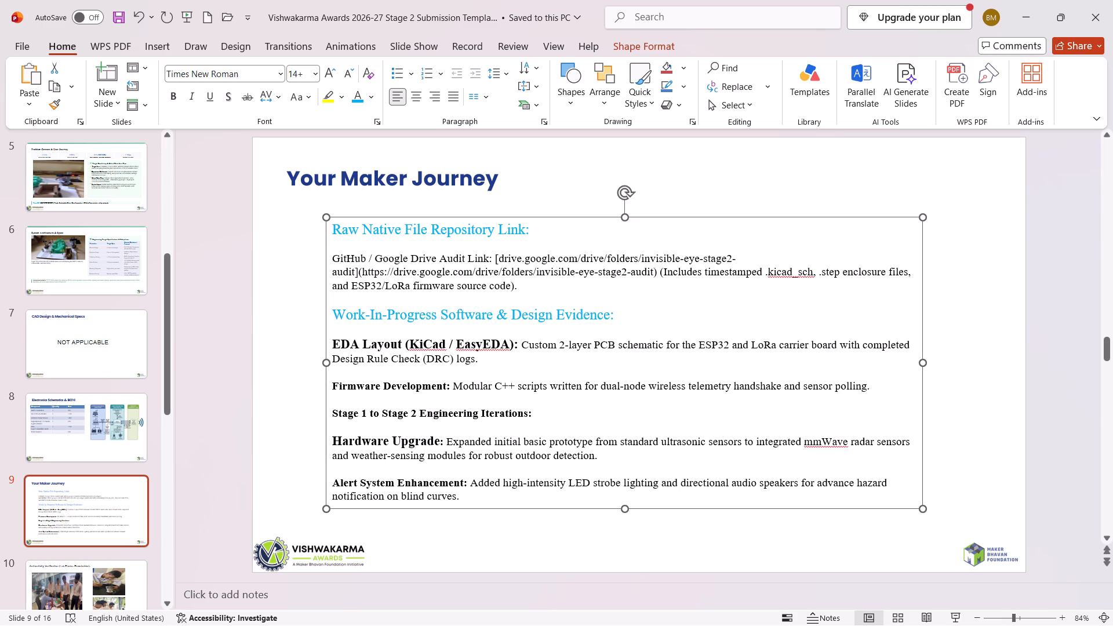
left_click_drag(522, 347, 525, 361)
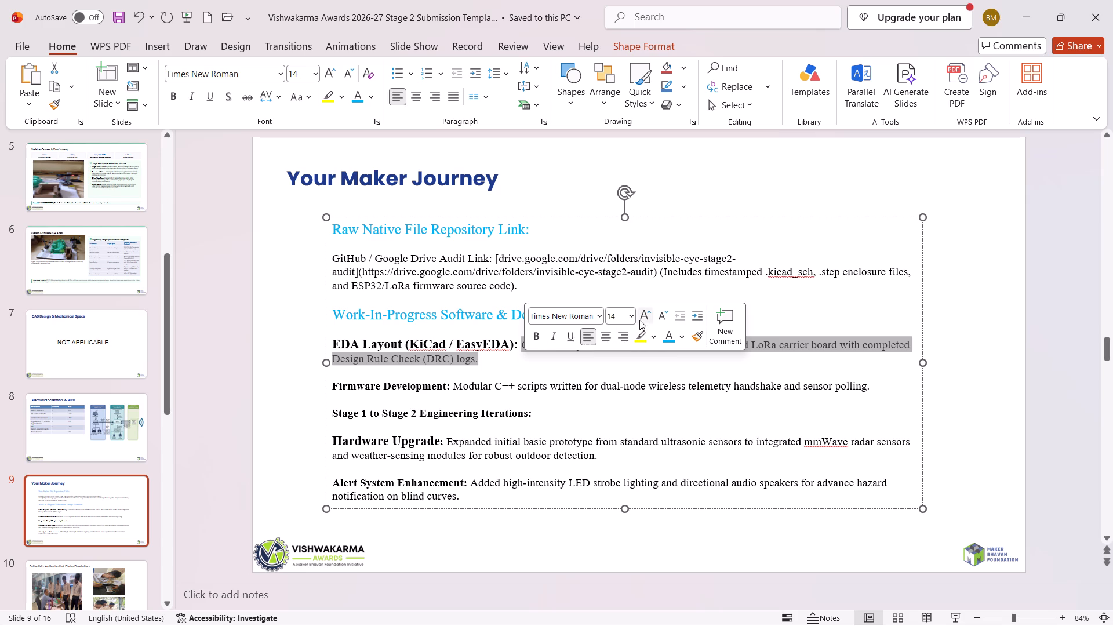
left_click(601, 390)
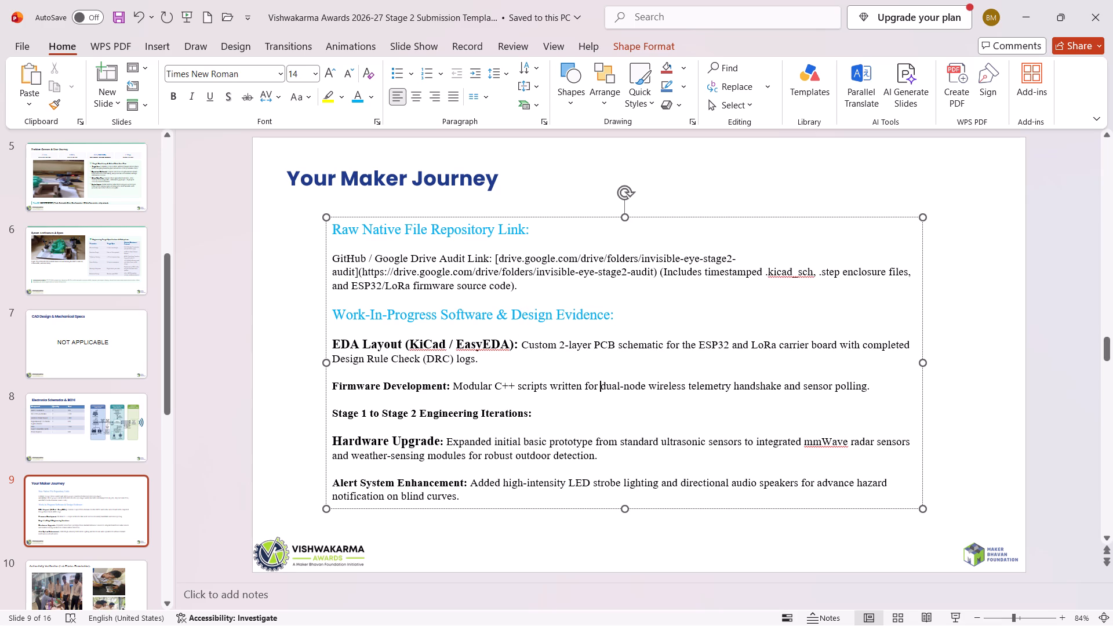
left_click_drag(449, 387, 343, 382)
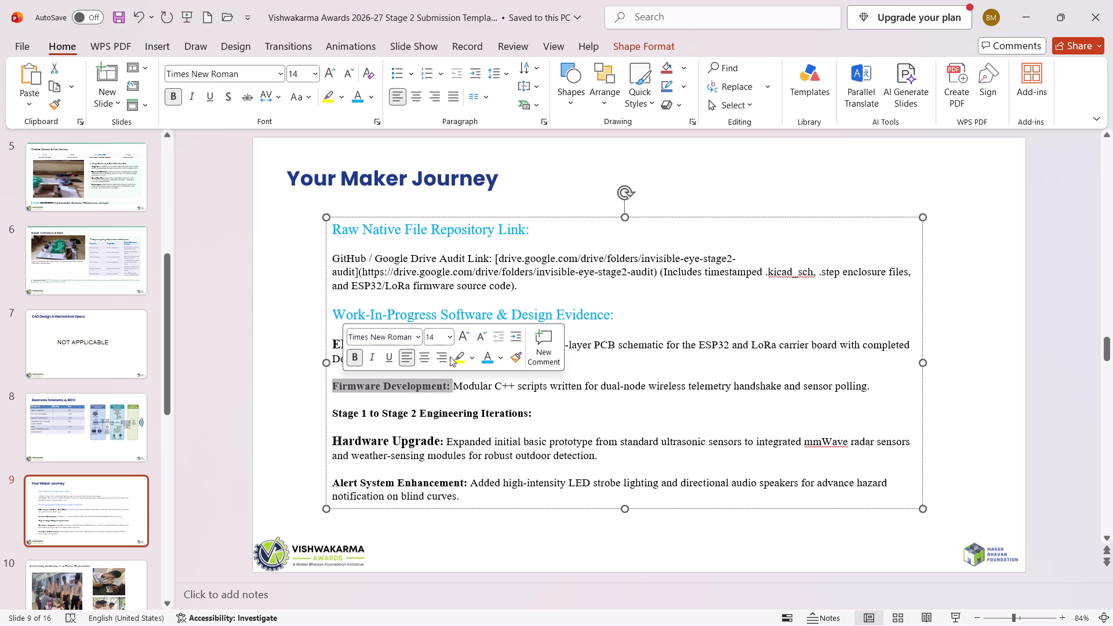
left_click(466, 331)
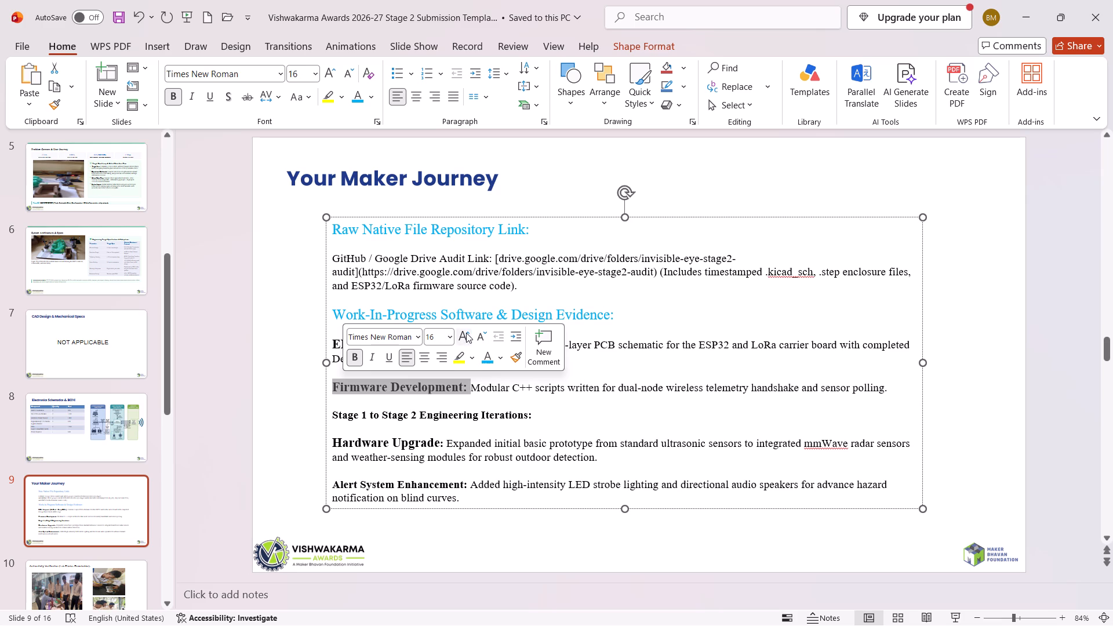
left_click(554, 405)
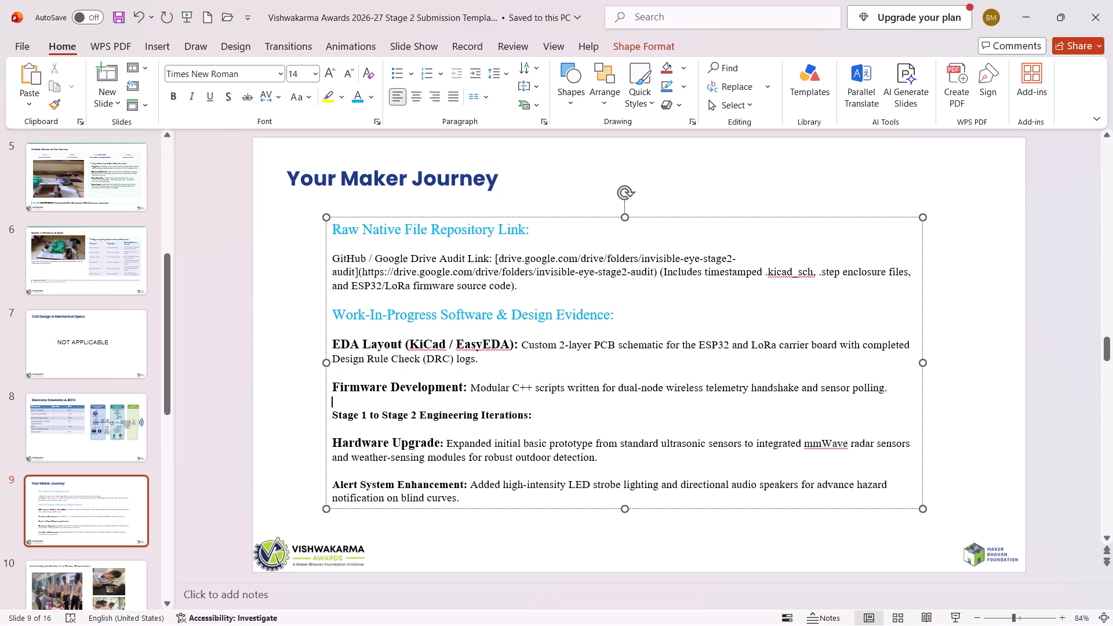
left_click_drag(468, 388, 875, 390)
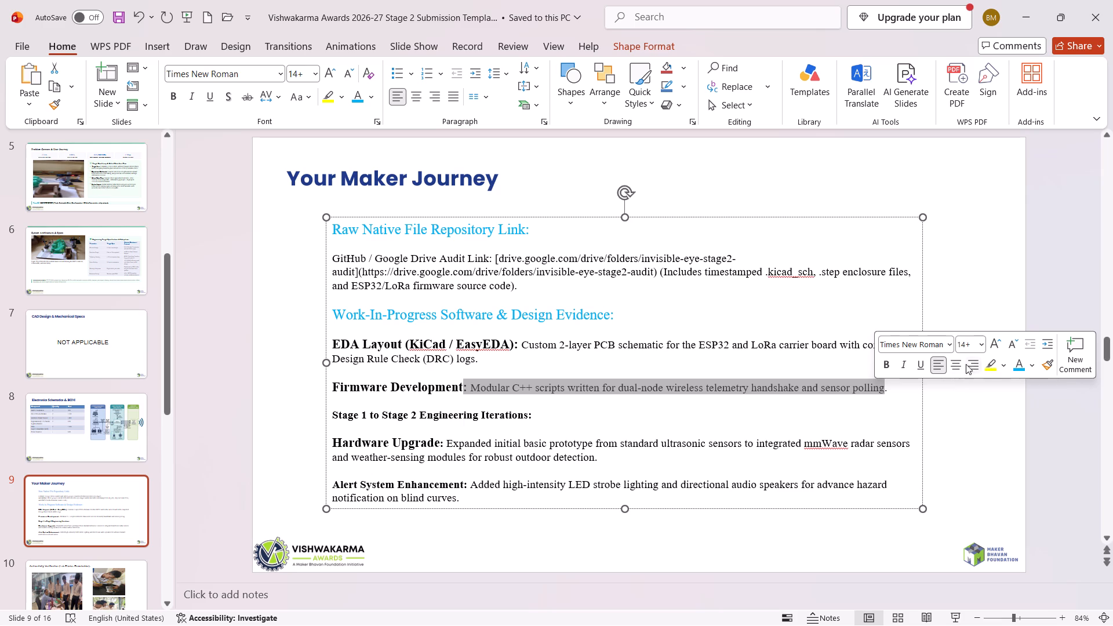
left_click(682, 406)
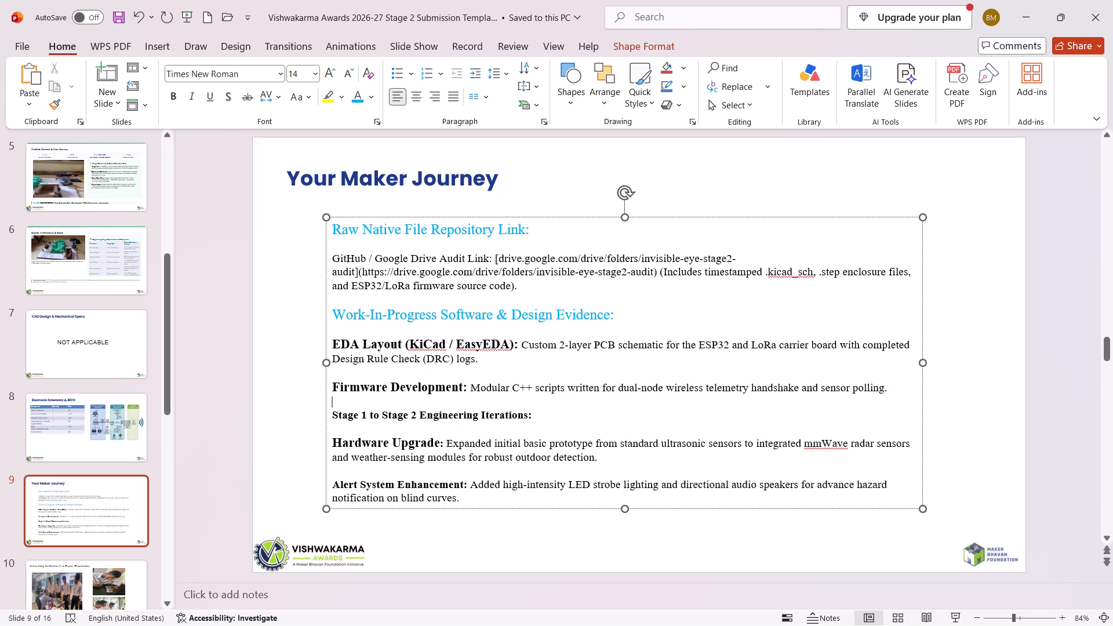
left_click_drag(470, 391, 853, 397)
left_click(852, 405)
Increase the font size of the "Stage 1 to Stage 2 Engineering Iterations:" label by one step.
left_click_drag(536, 418, 329, 412)
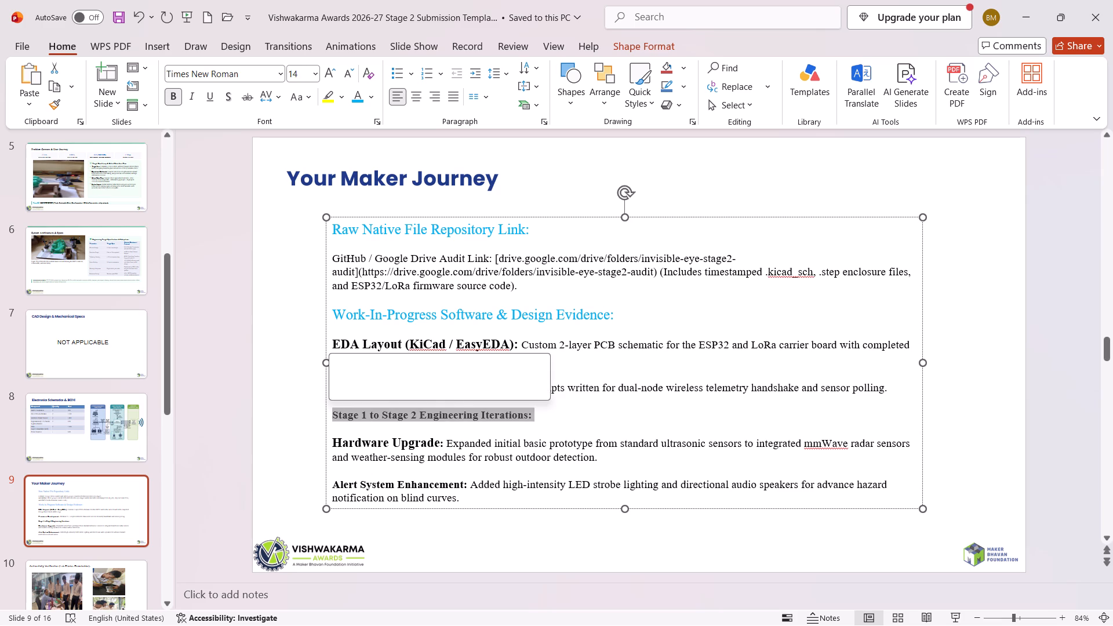
left_click(454, 360)
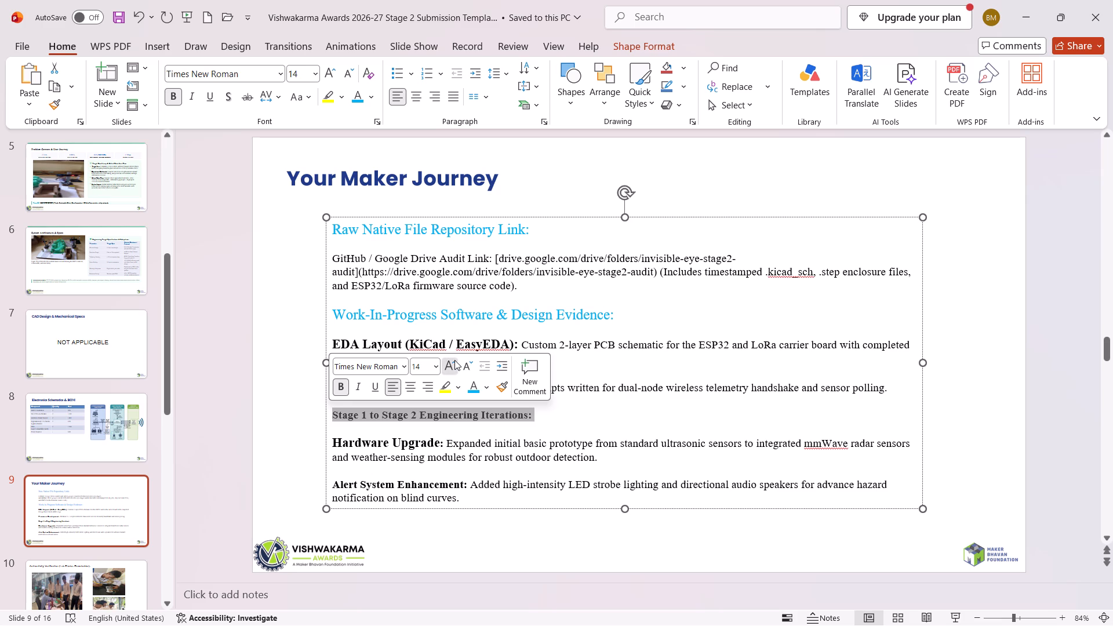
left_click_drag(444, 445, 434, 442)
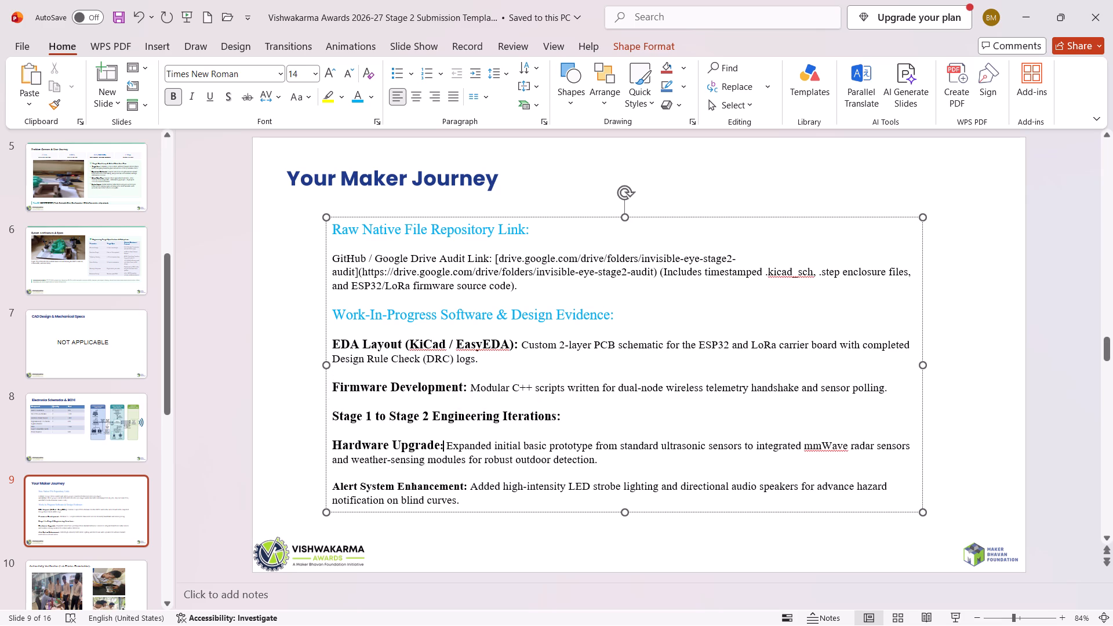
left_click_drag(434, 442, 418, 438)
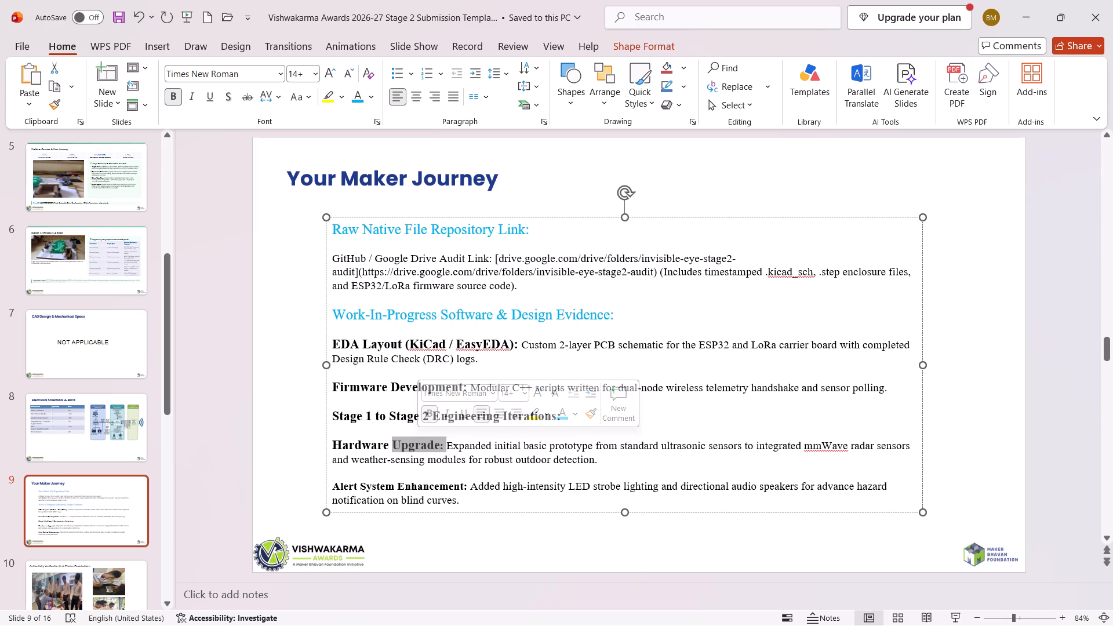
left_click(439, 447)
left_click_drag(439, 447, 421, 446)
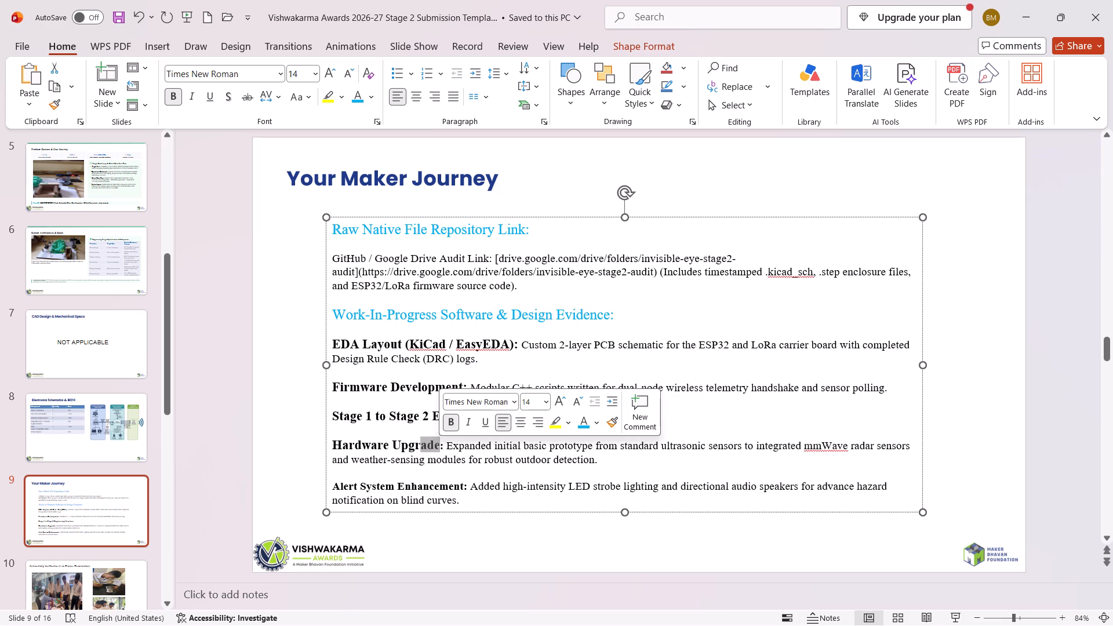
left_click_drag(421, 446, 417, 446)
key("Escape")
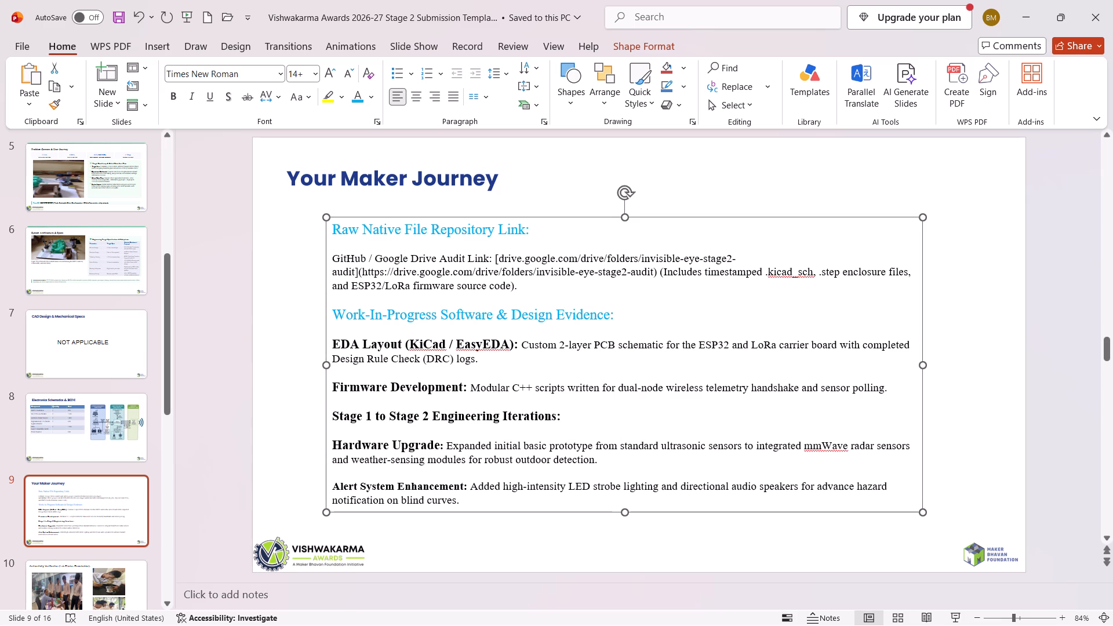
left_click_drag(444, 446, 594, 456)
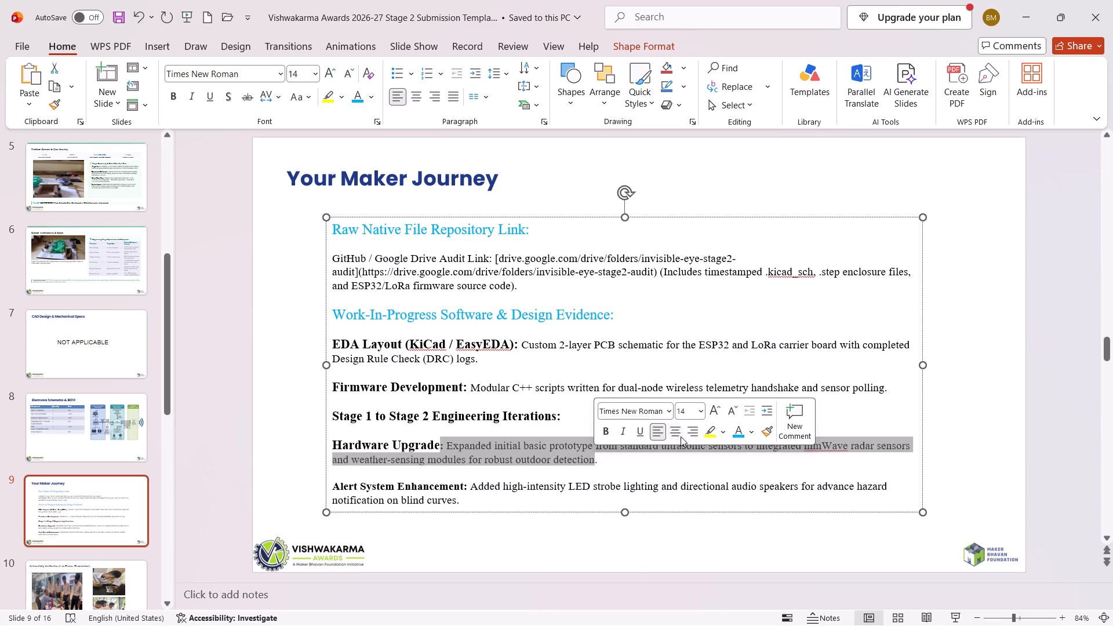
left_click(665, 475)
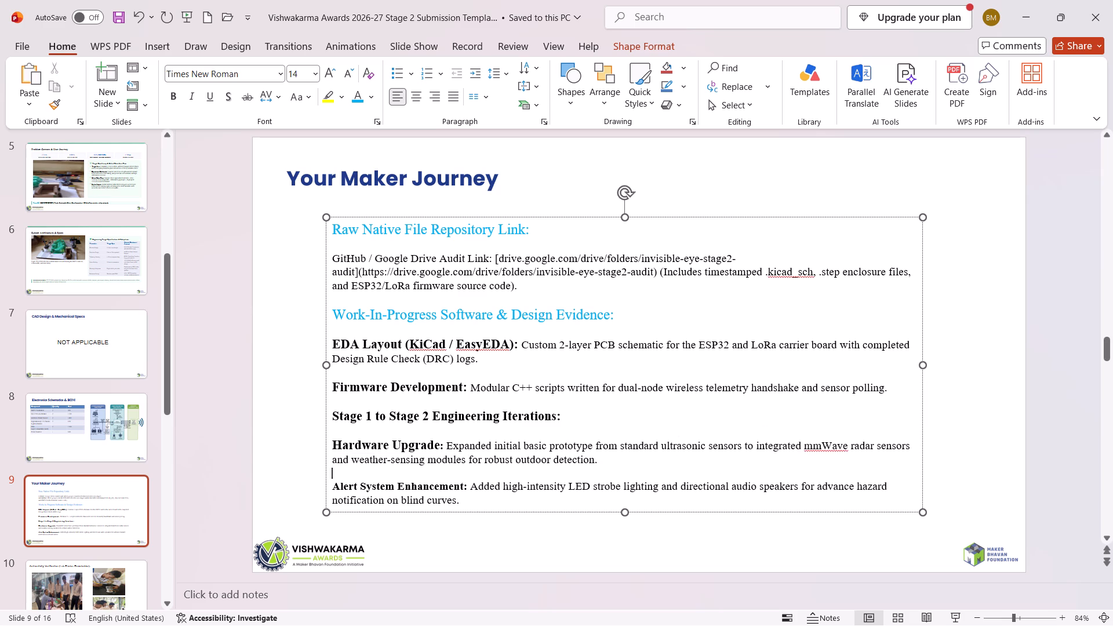
Set the font size of the "Alert System Enhancement:" label to 16.
left_click_drag(467, 487, 336, 490)
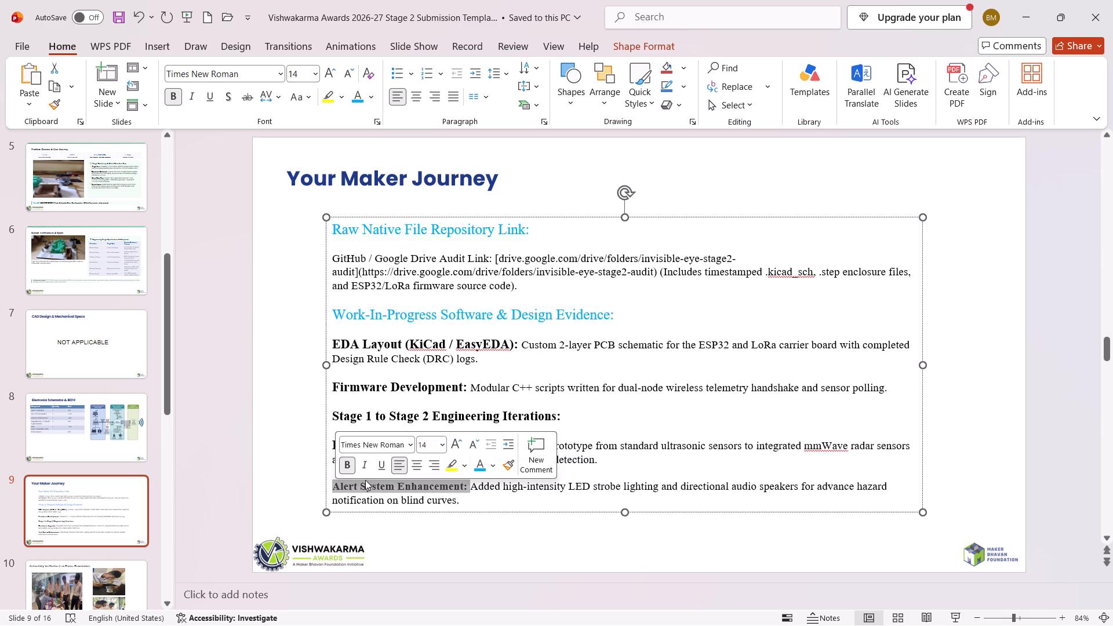
left_click(461, 442)
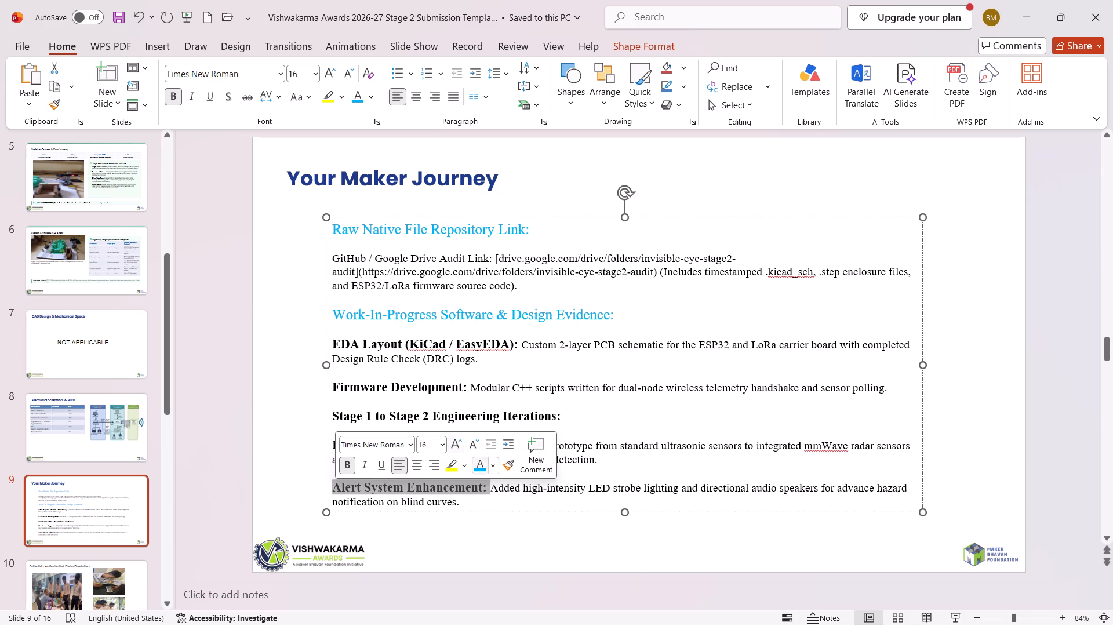
key("Escape")
Make the blue "Work-In-Progress Software & Design Evidence:" and "Raw Native File Repository Link:" headings bold.
left_click_drag(619, 319, 612, 318)
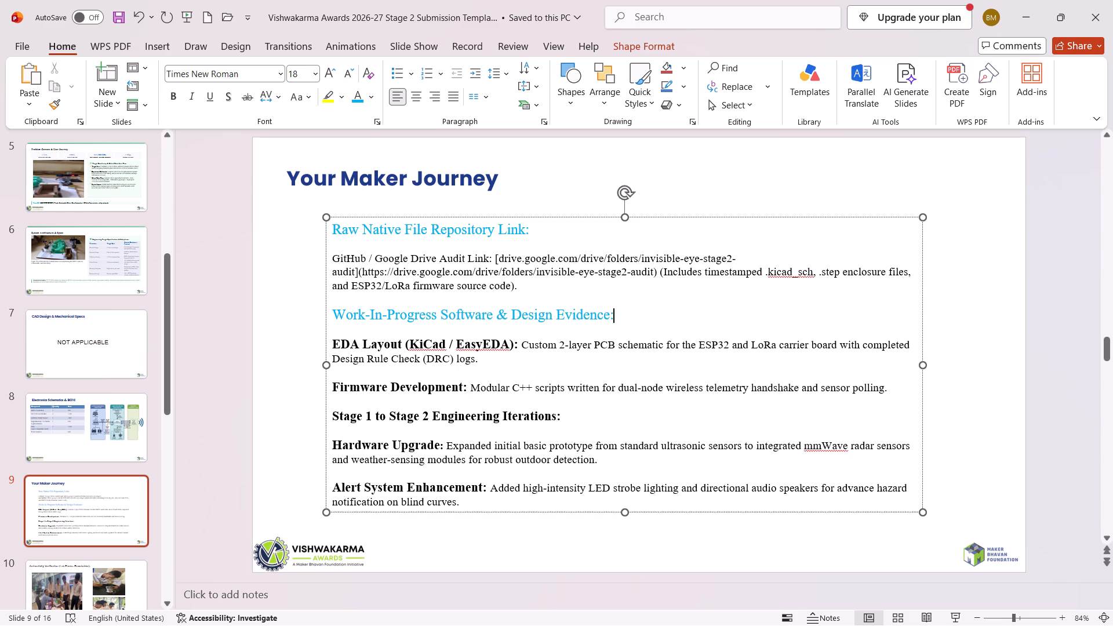
left_click_drag(612, 318, 334, 314)
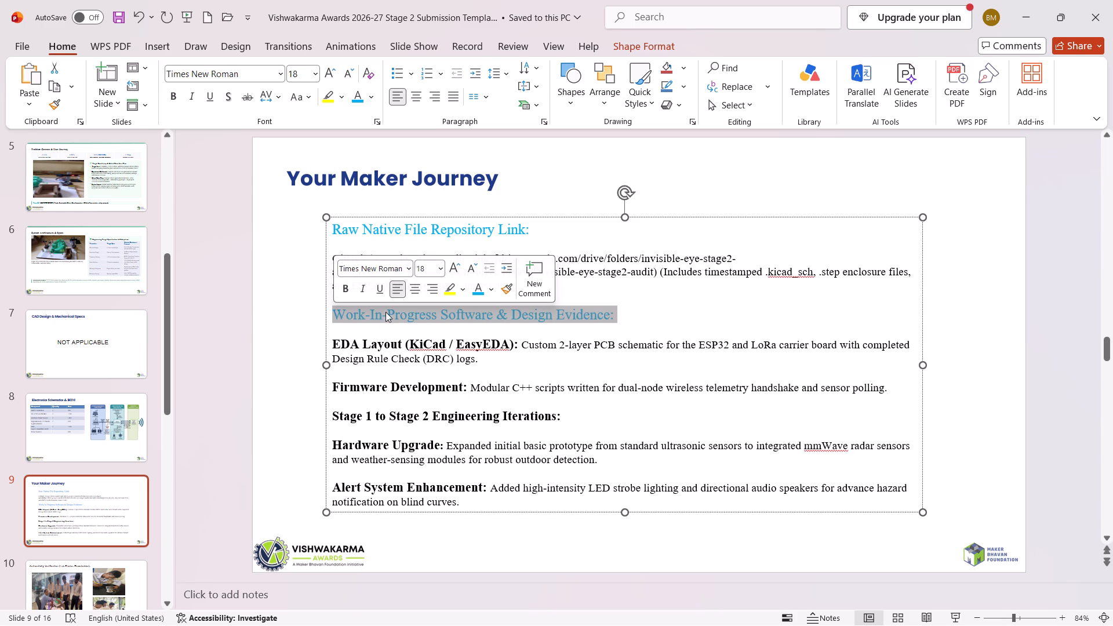
left_click(340, 292)
key("Escape")
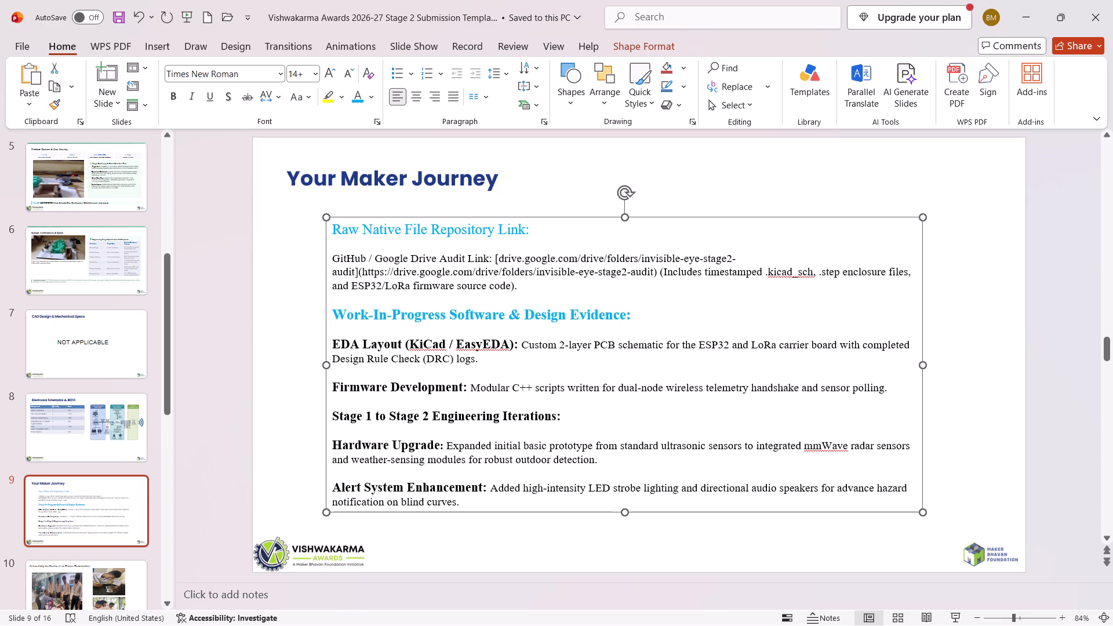
left_click_drag(533, 232, 319, 226)
left_click(333, 205)
key("Escape")
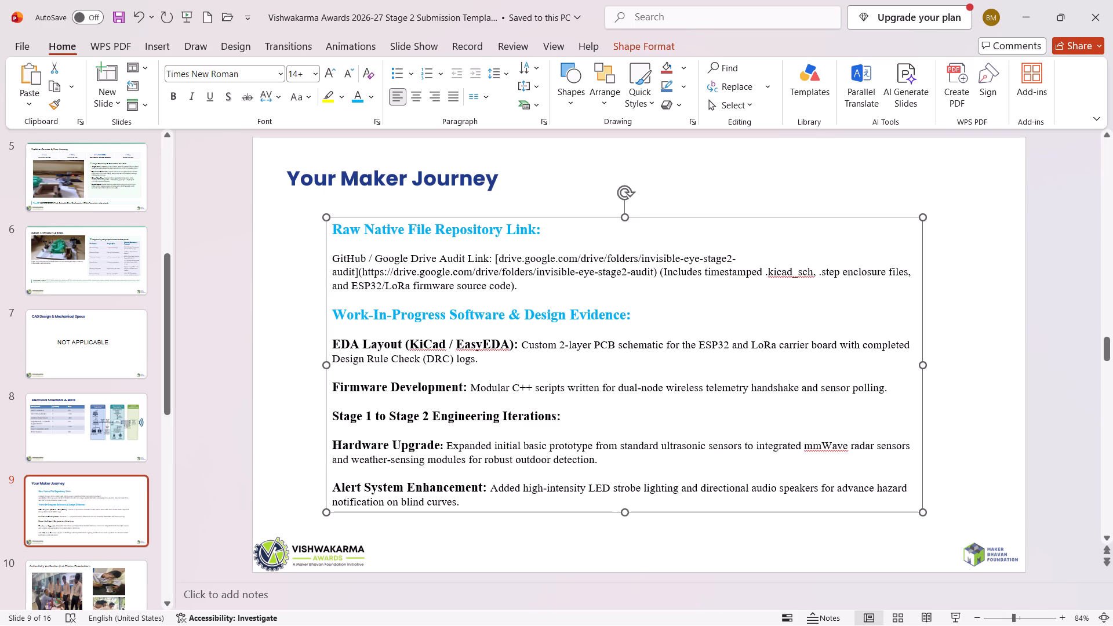
Widen slide 9's body text box toward both slide edges and move it up closer to the "Your Maker Journey" title.
left_click_drag(326, 367, 317, 364)
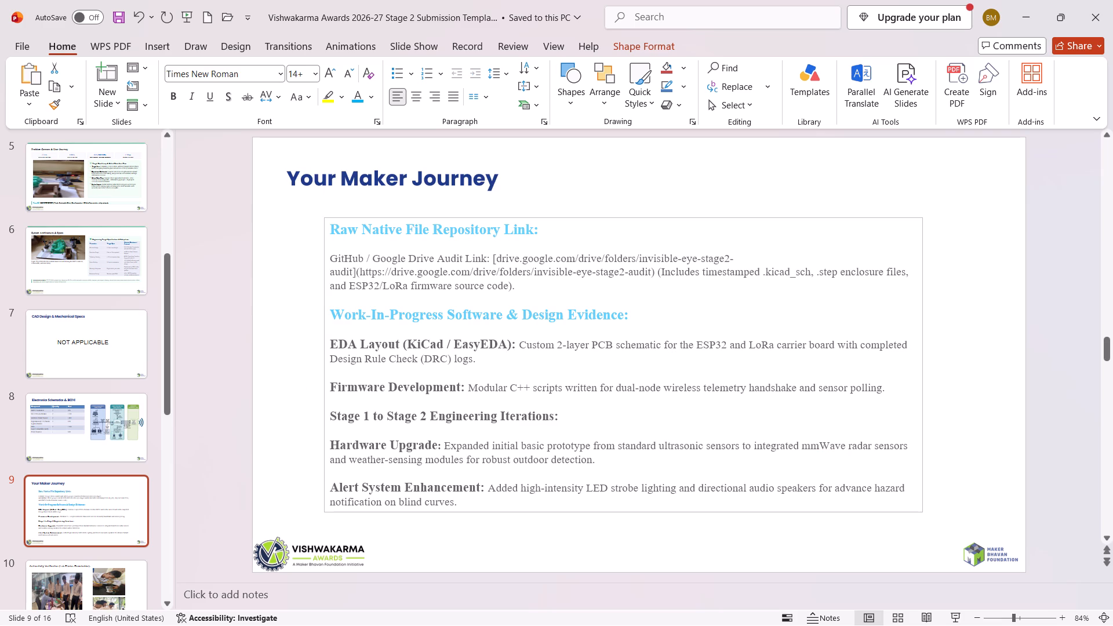
left_click_drag(317, 364, 311, 362)
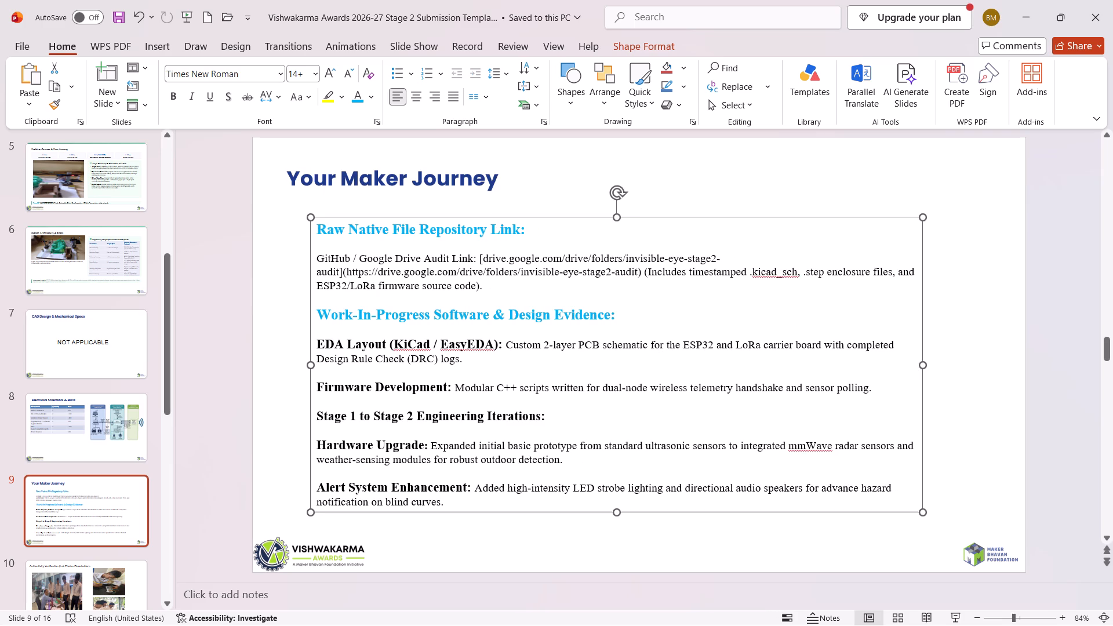
left_click_drag(583, 217, 582, 212)
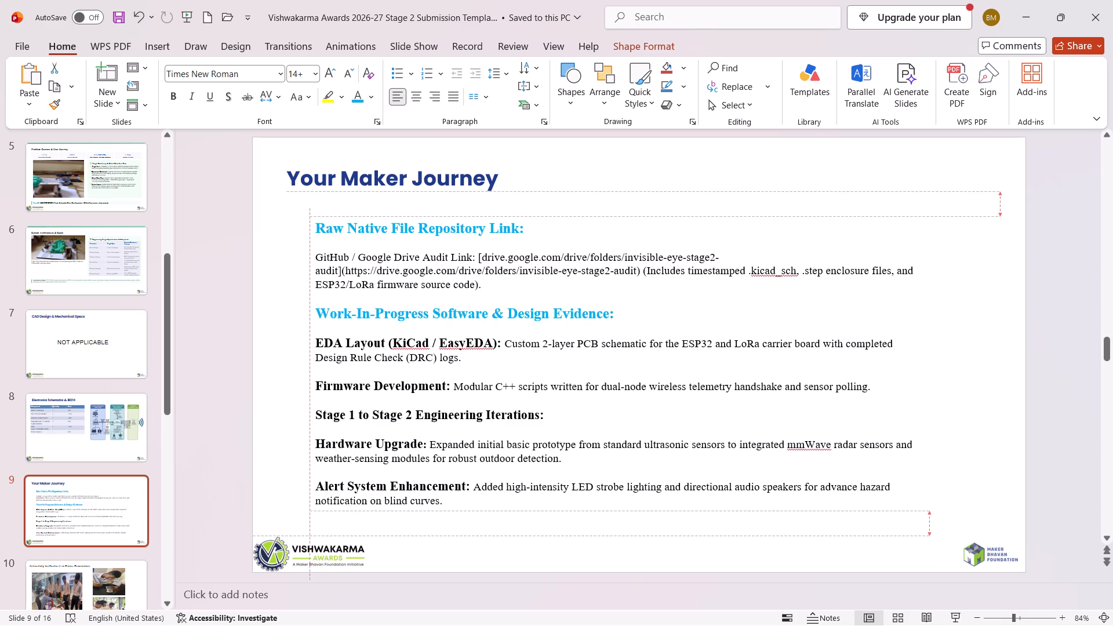
left_click_drag(582, 212, 582, 210)
key("Escape")
key("Escape")
left_click(828, 390)
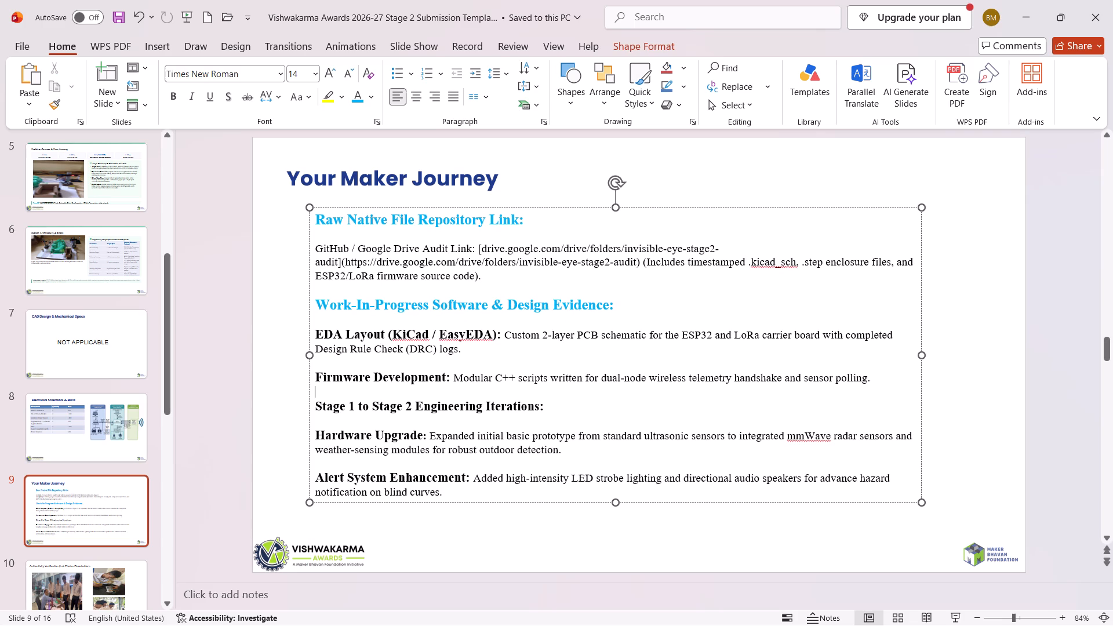
left_click_drag(921, 354, 932, 354)
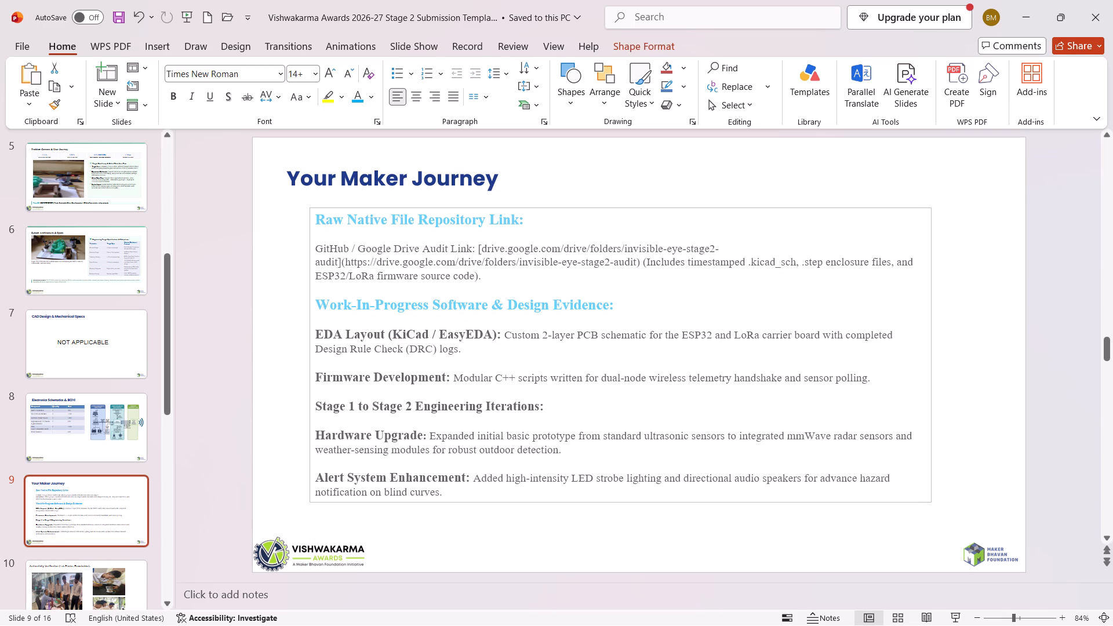
left_click_drag(932, 354, 963, 347)
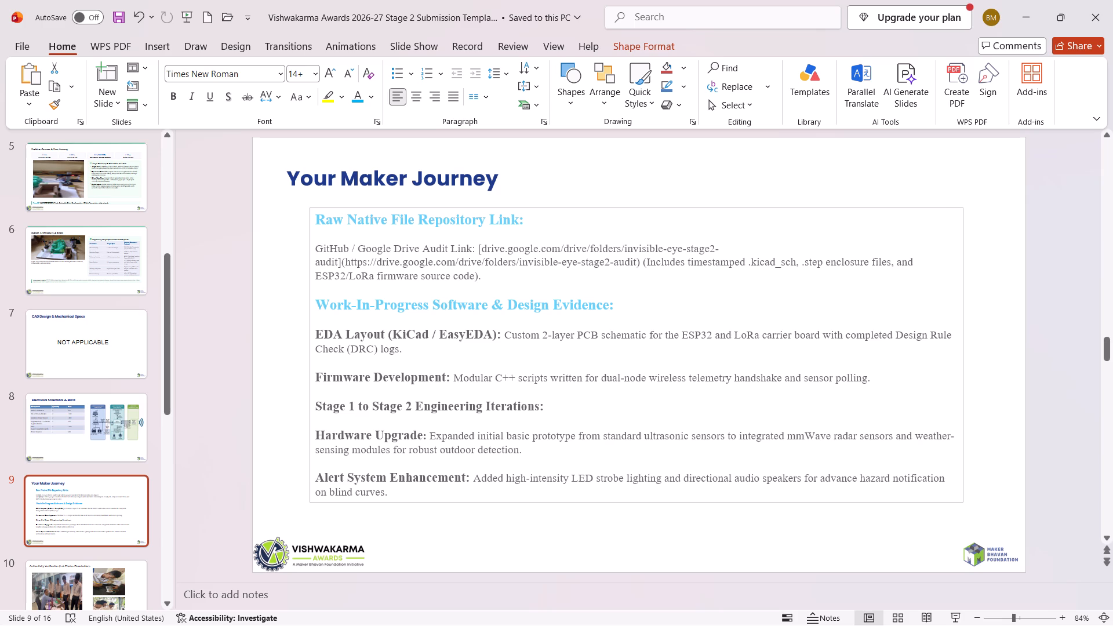
left_click_drag(963, 347, 956, 347)
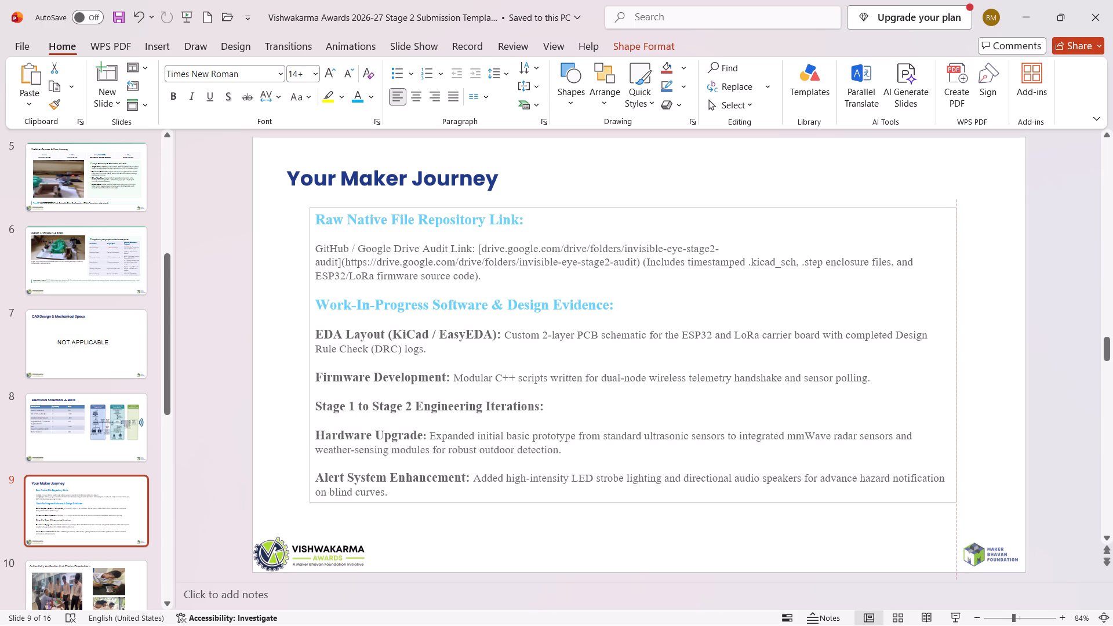
left_click_drag(956, 347, 958, 347)
left_click_drag(958, 347, 966, 347)
key("Escape")
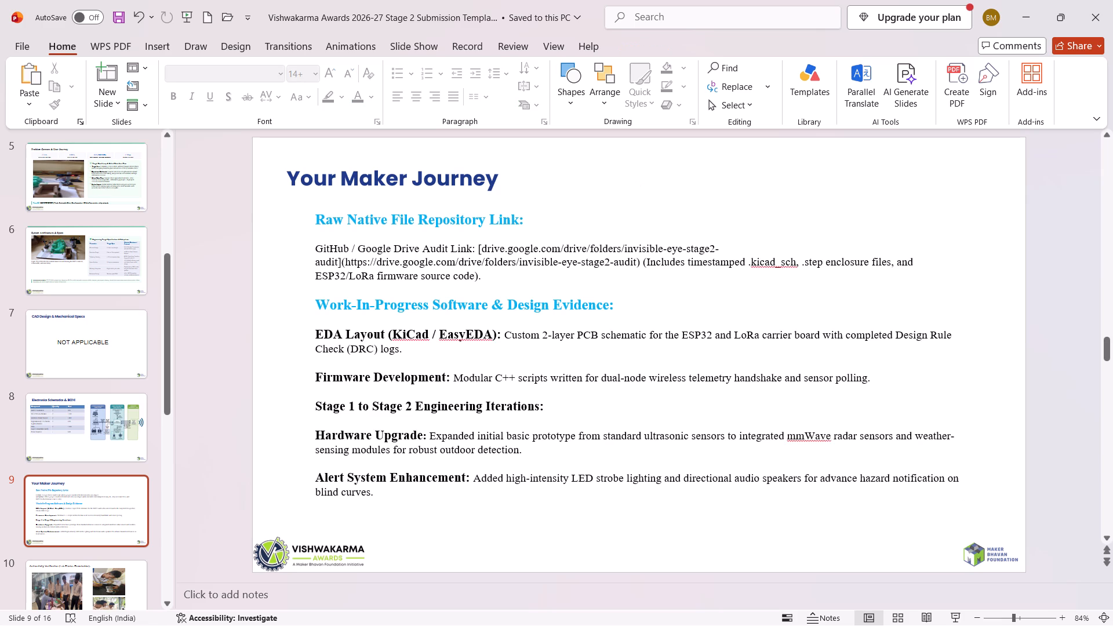
Change the "Authenticity Verification (Lab Photos Placeholder):" title on slide 10 to Times New Roman.
key("Down")
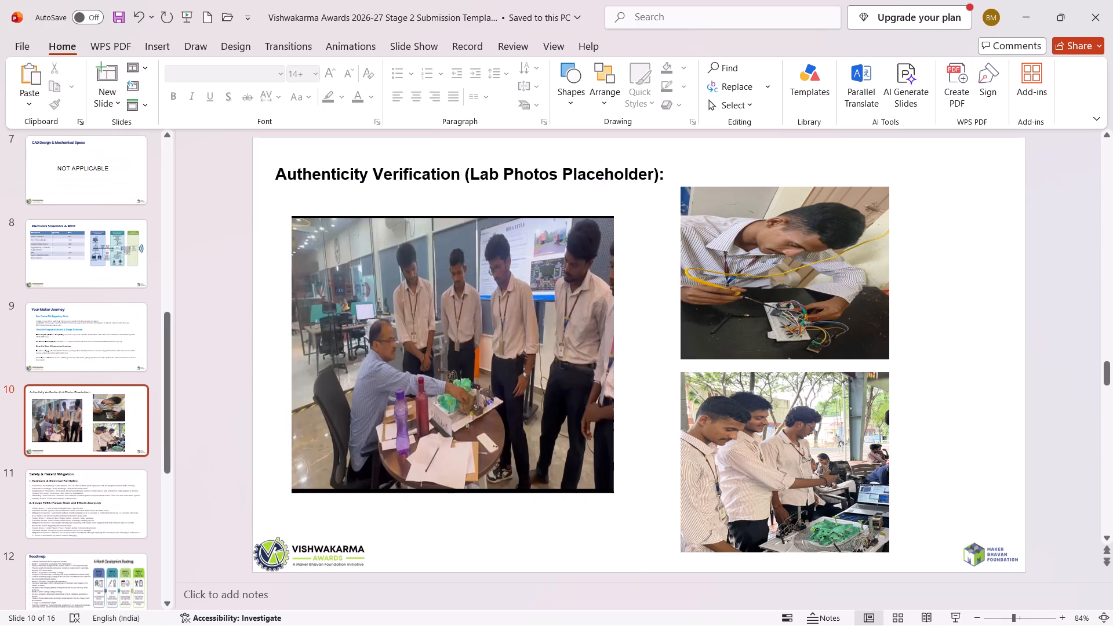
key("Down")
key("Up")
left_click(508, 172)
key("ctrl+a")
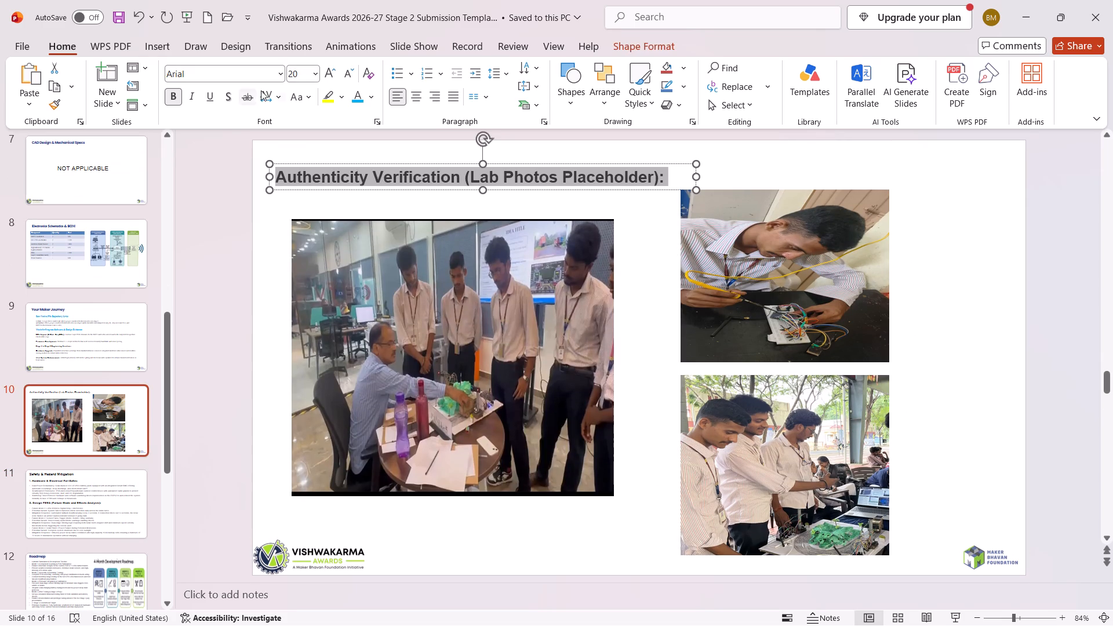
left_click(281, 74)
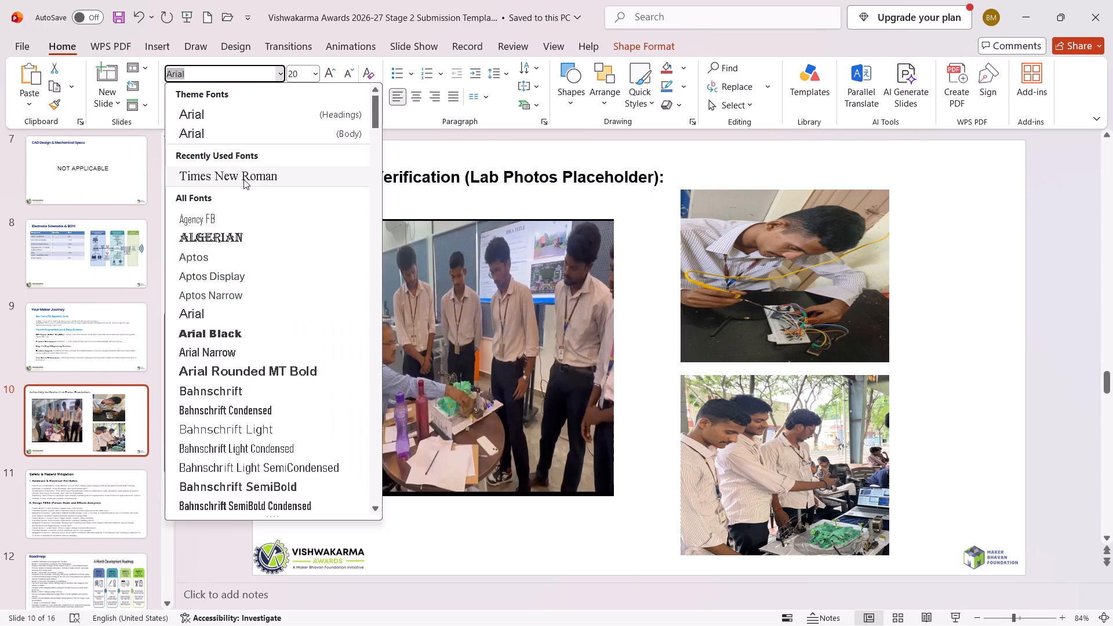
left_click(243, 179)
key("Escape")
key("Escape")
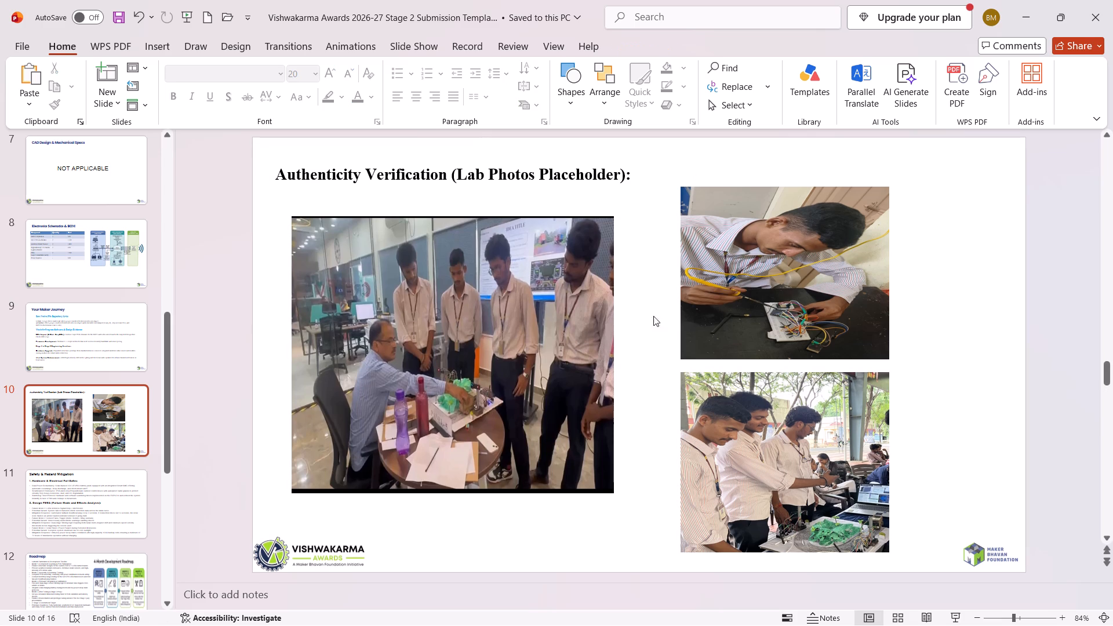
Change all the text in slide 11's Safety & Hazard Mitigation text box to Times New Roman.
key("Down")
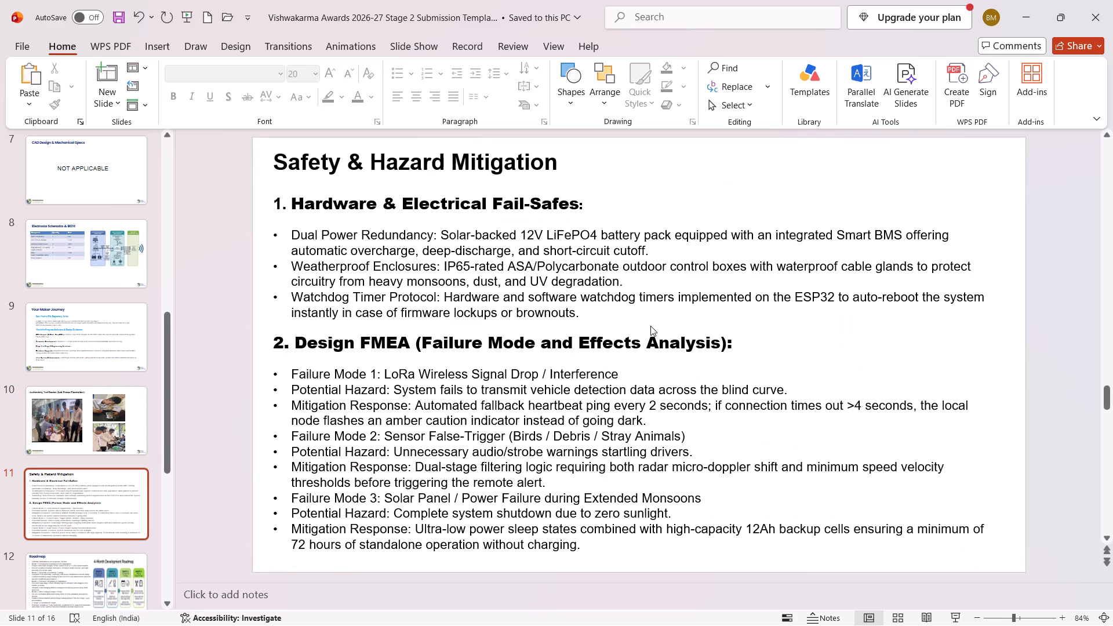
left_click(530, 282)
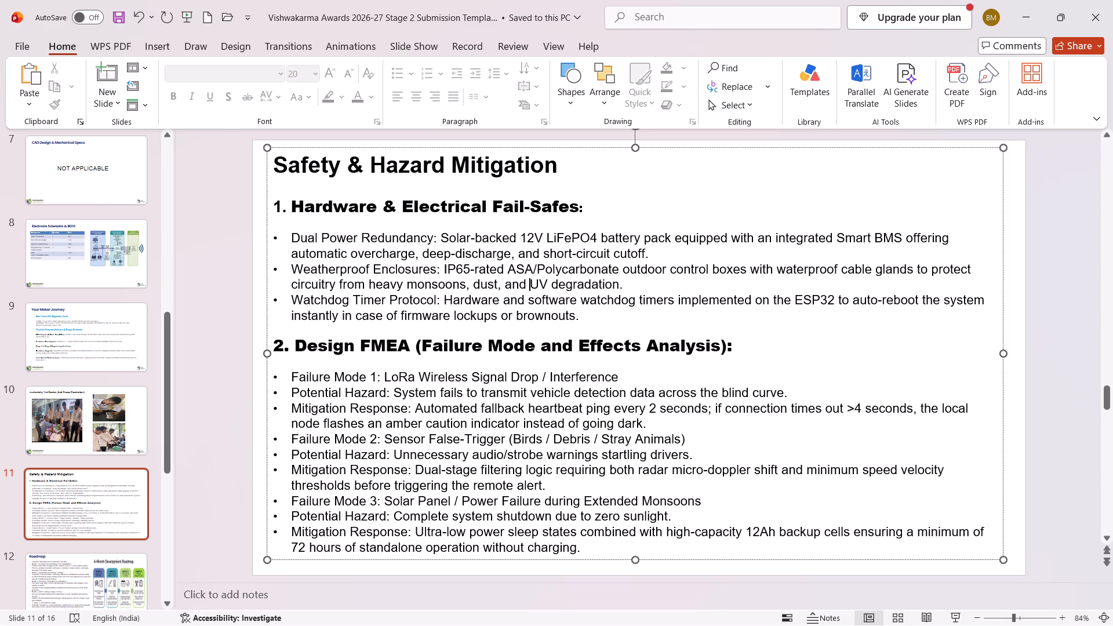
key("ctrl+a")
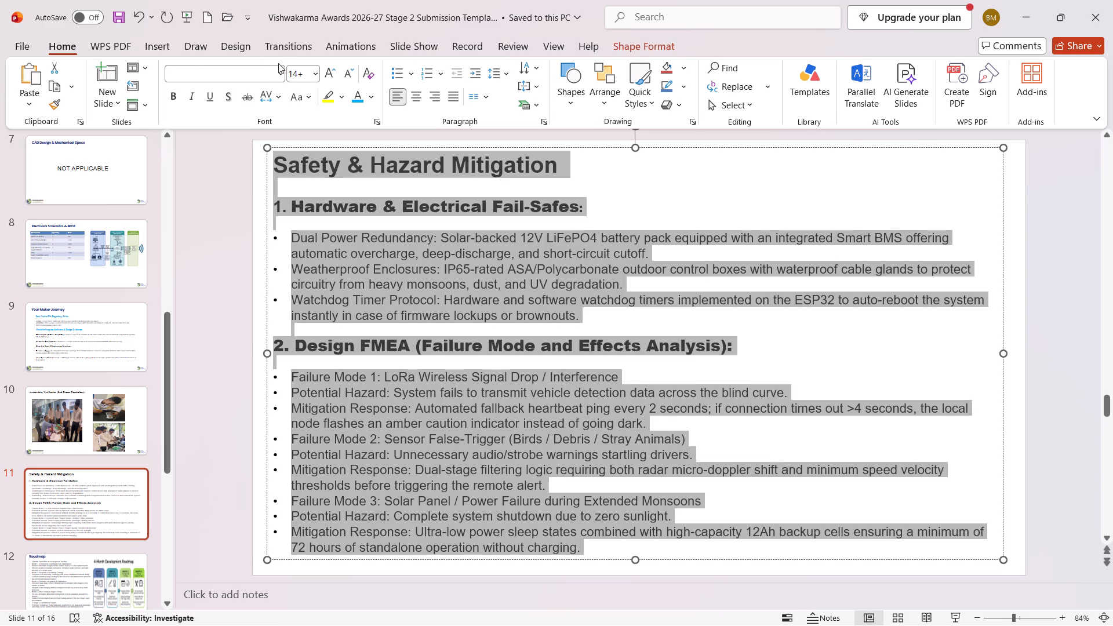
left_click(276, 74)
left_click(228, 184)
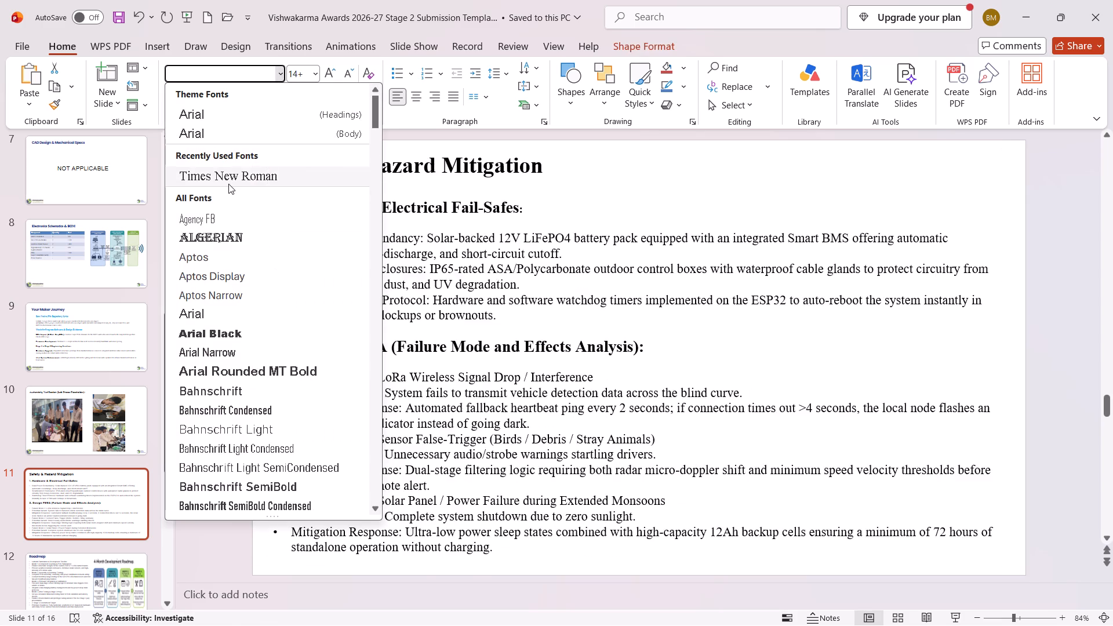
double_click(663, 314)
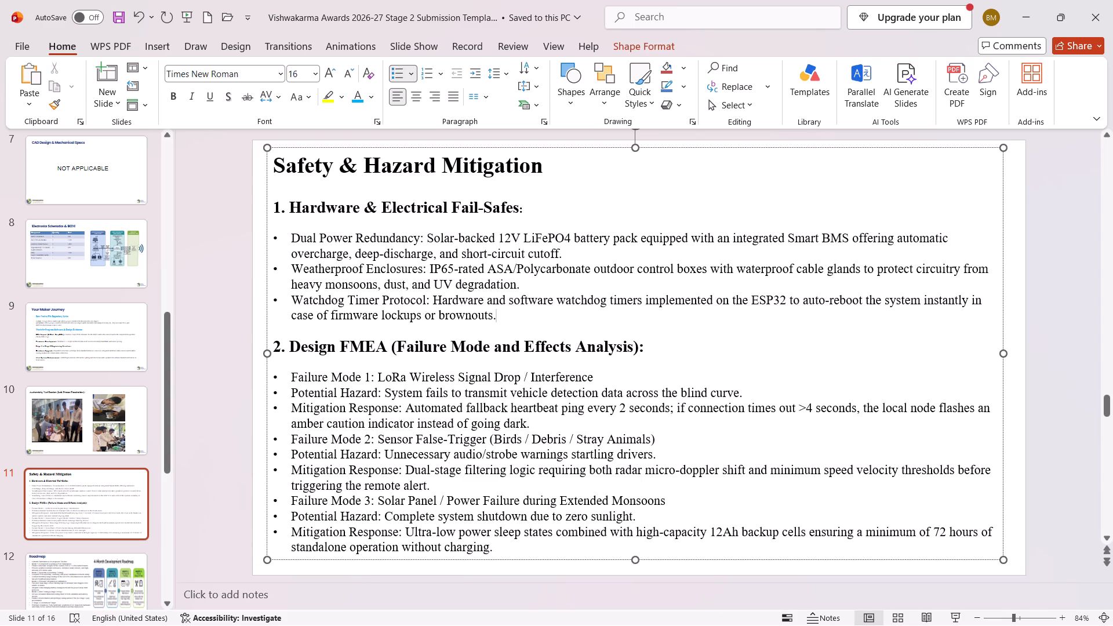
Set the font size of the "Safety & Hazard Mitigation" title to 24.
left_click_drag(549, 171, 261, 169)
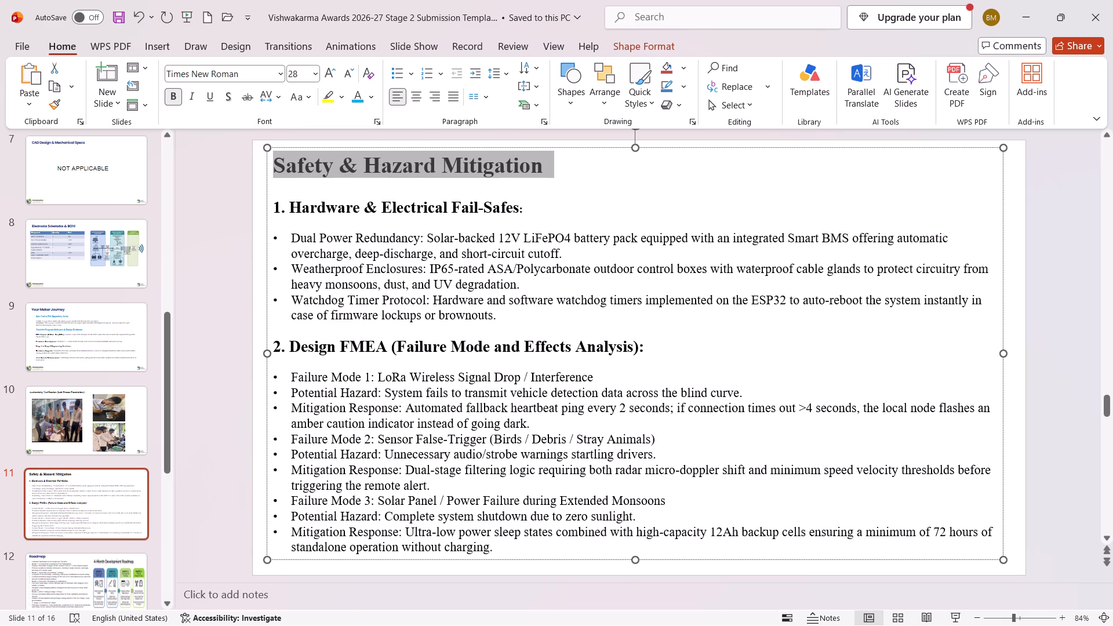
left_click(313, 74)
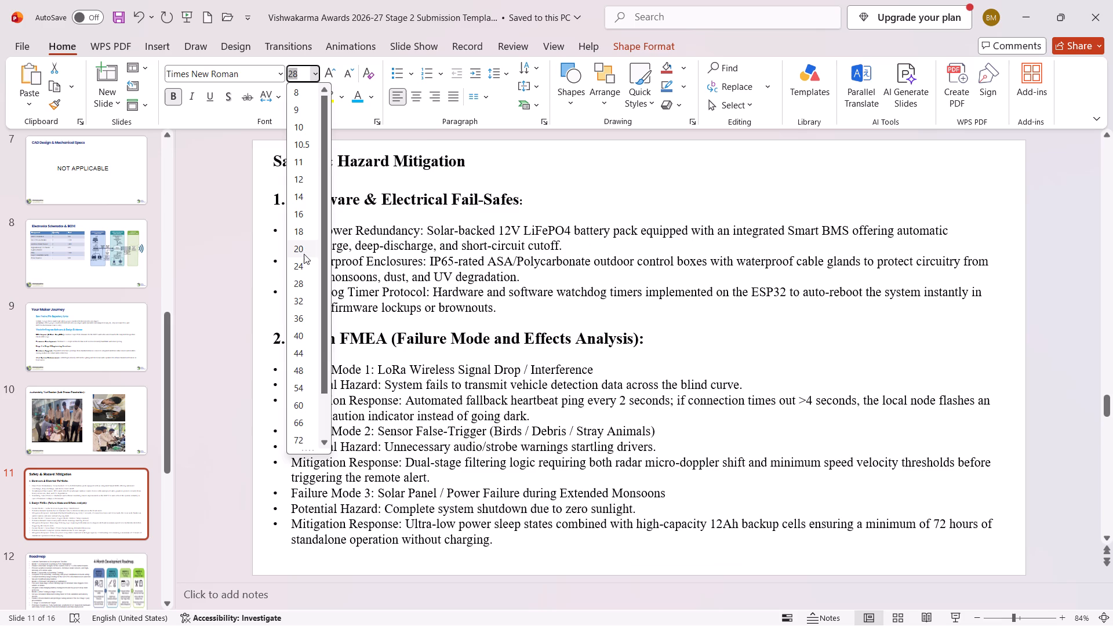
left_click(304, 265)
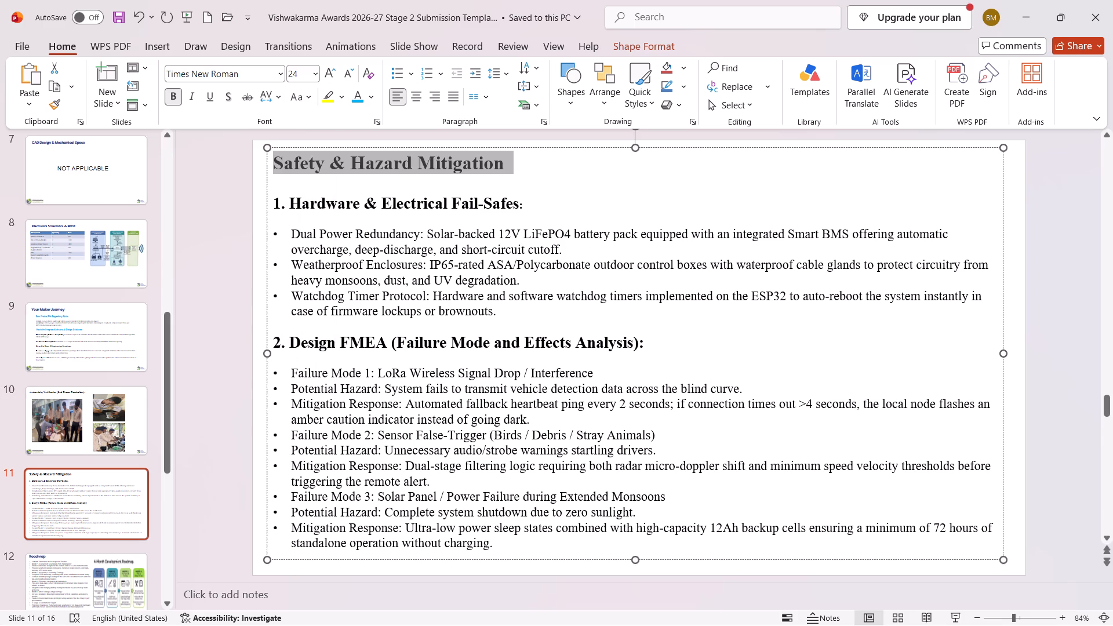
Set the font size of slide 11's "1. Hardware & Electrical Fail-Safes:" heading to 20, matching the "2. Design FMEA" heading.
key("Escape")
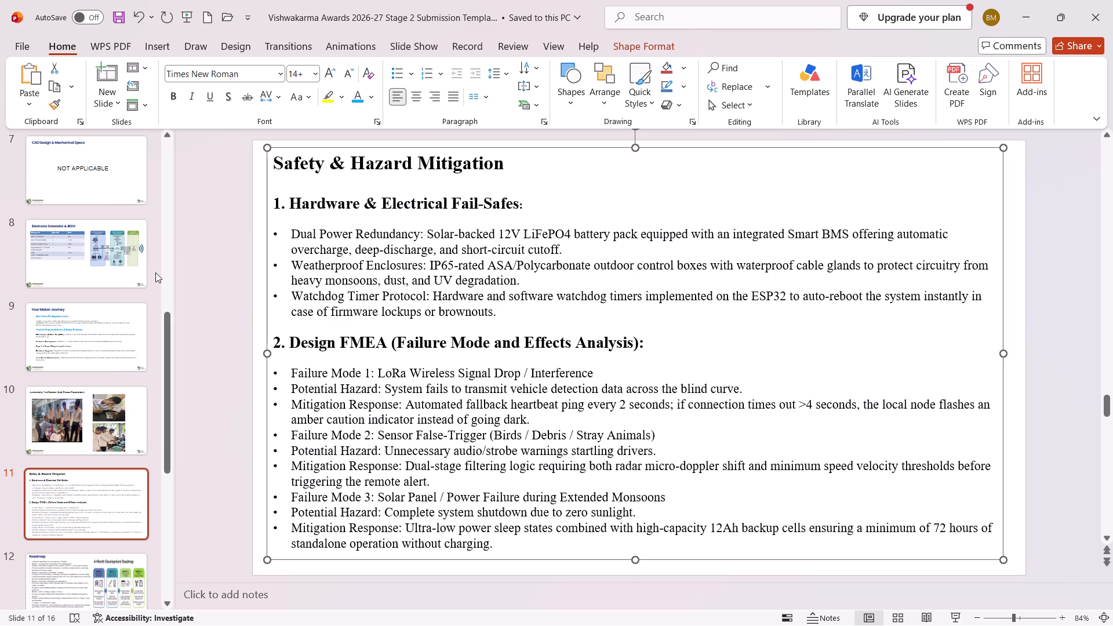
left_click_drag(277, 206, 534, 210)
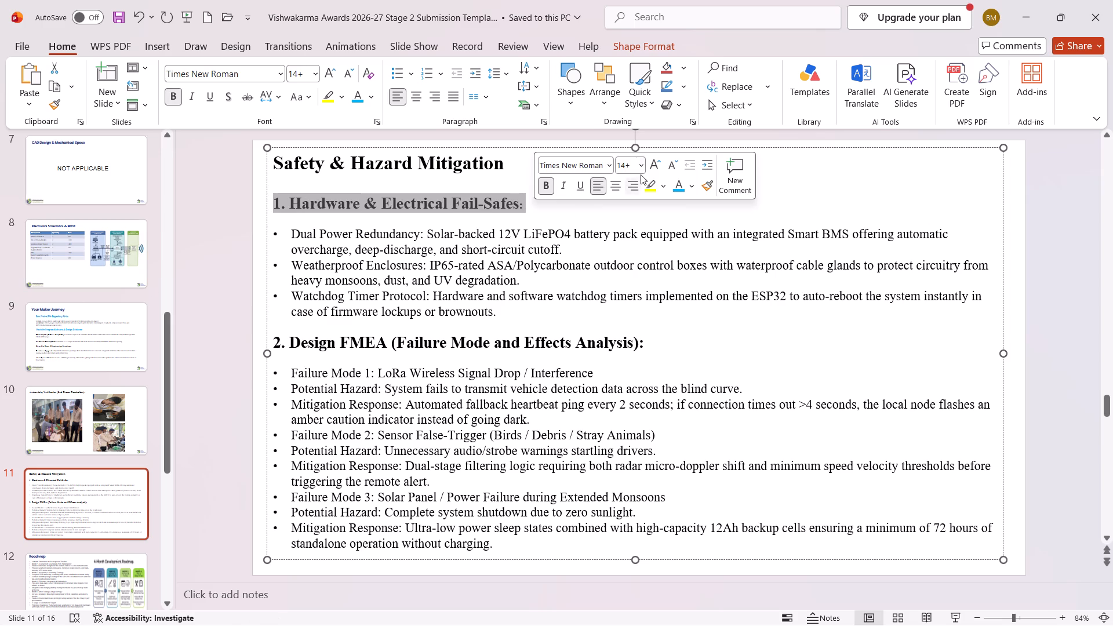
left_click(319, 75)
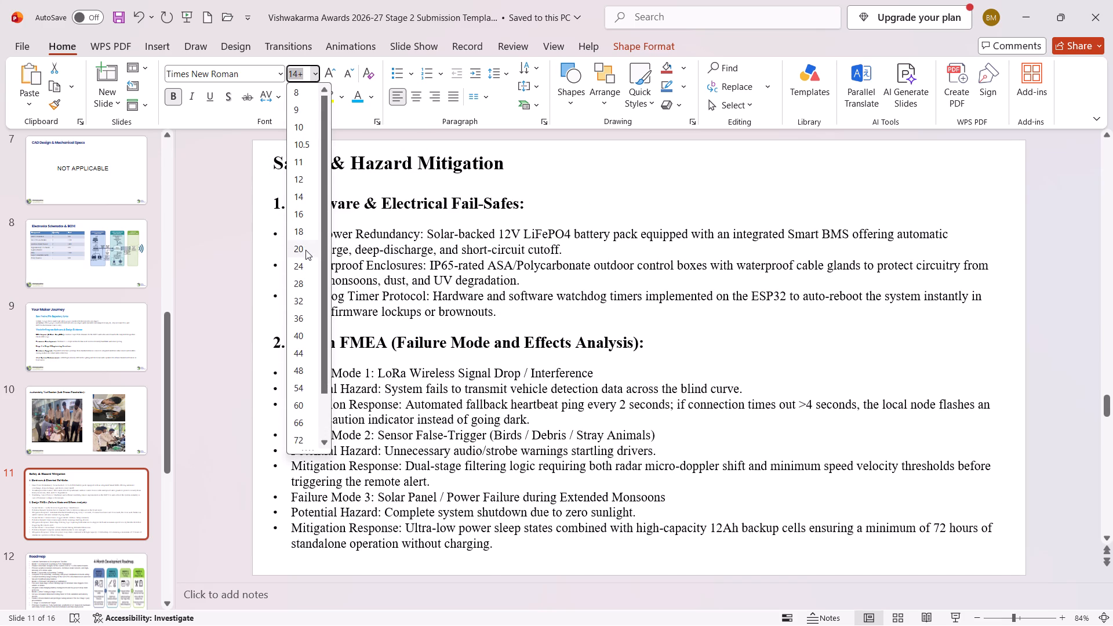
left_click(305, 251)
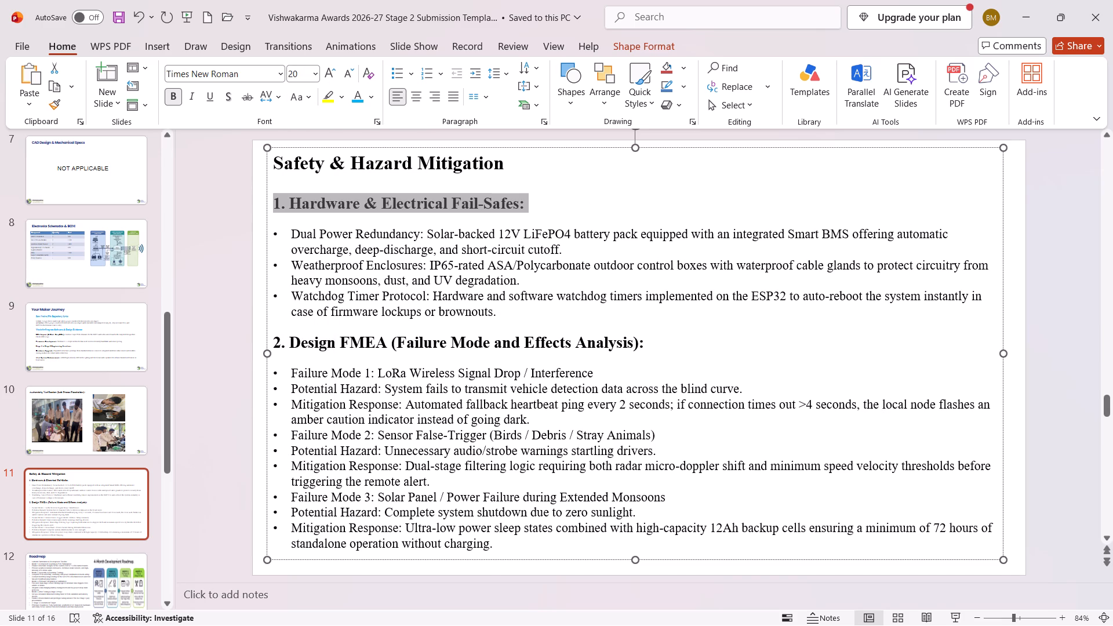
left_click(327, 251)
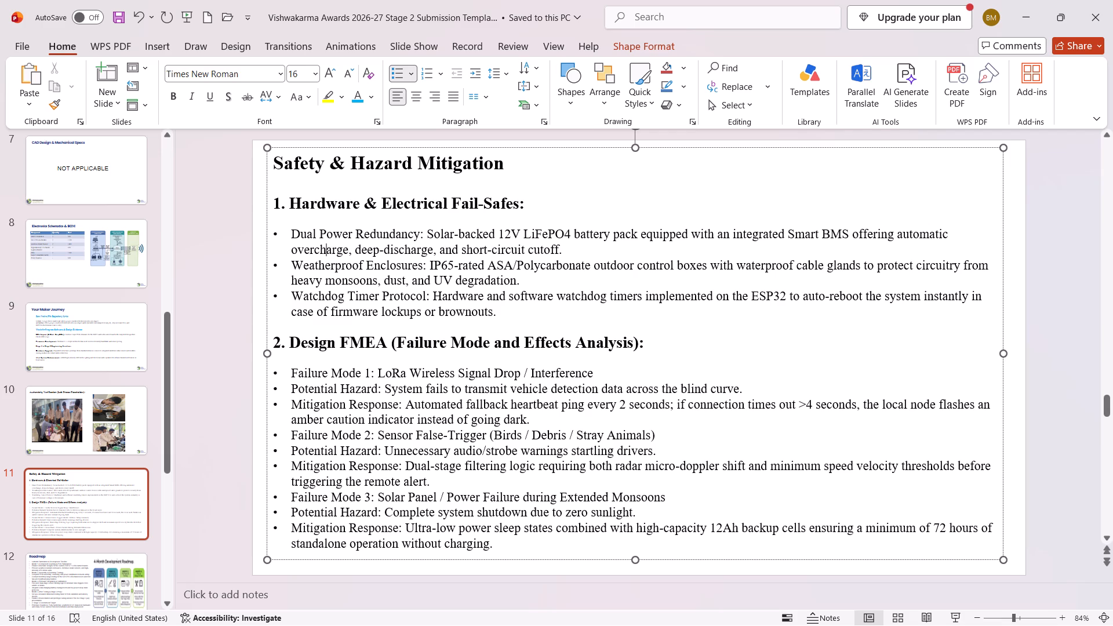
left_click_drag(649, 347, 276, 340)
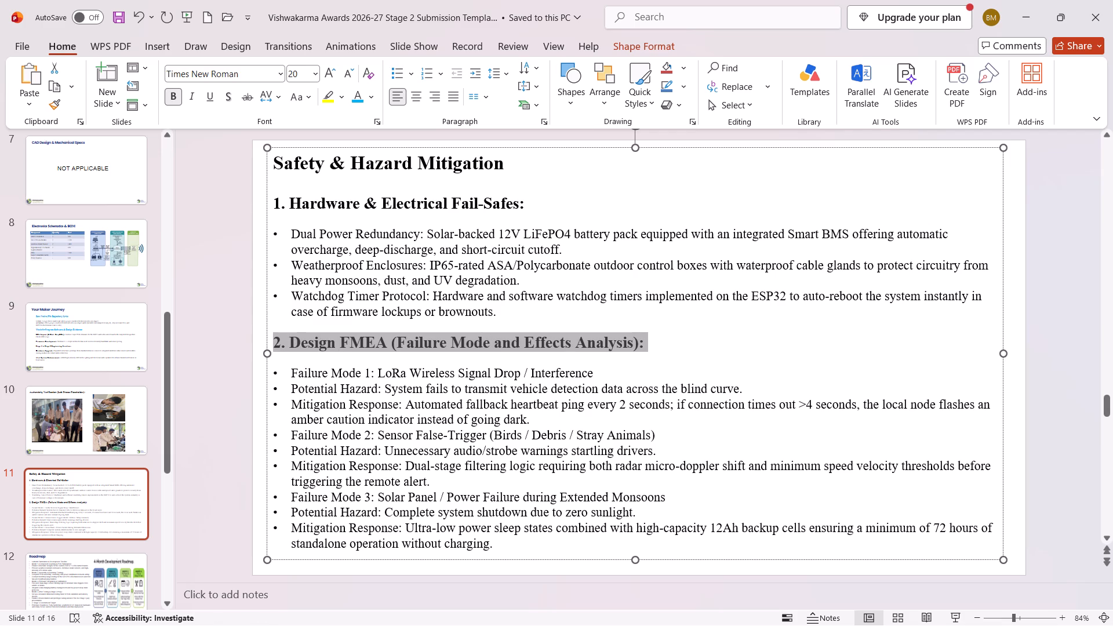
left_click_drag(276, 340, 271, 340)
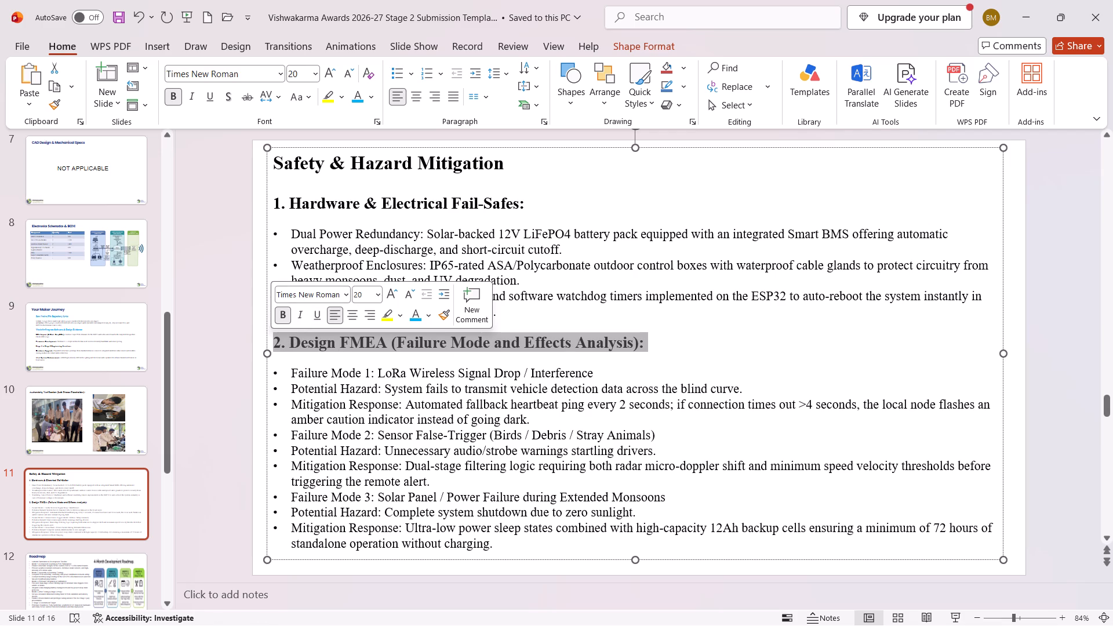
left_click(547, 378)
key("Escape")
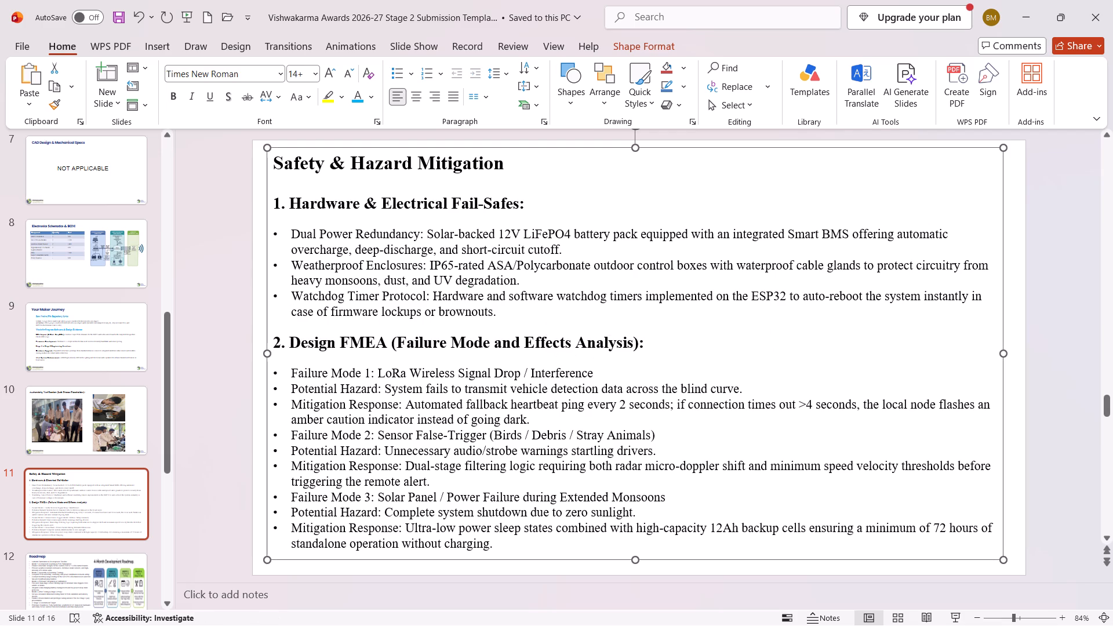
key("Escape")
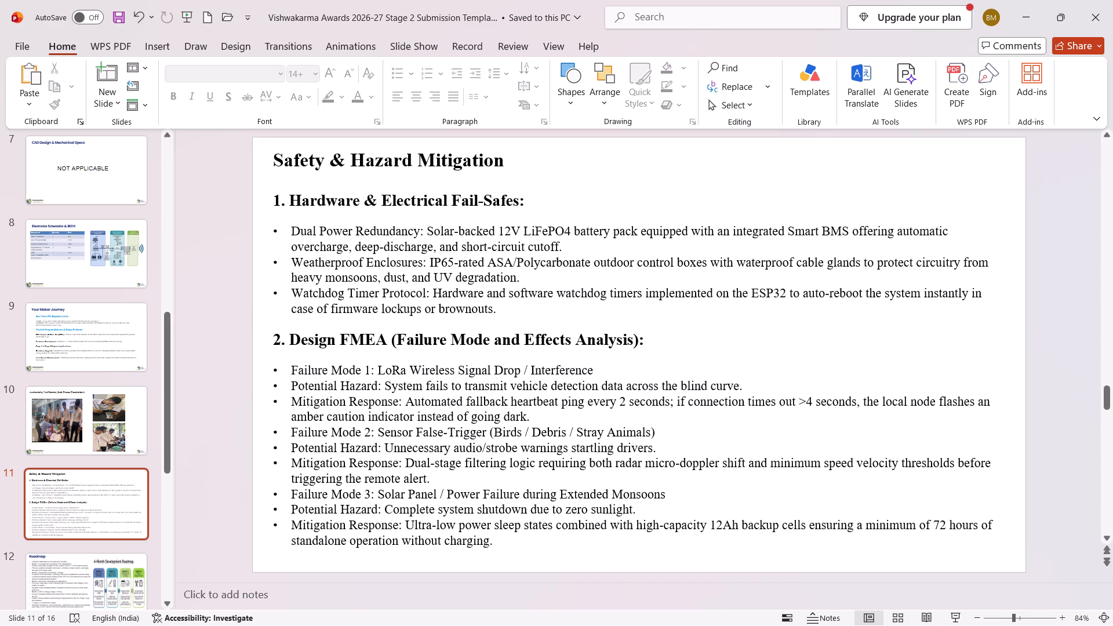
Change all the body text on slide 12, Roadmap, to Times New Roman and justify it.
key("Down")
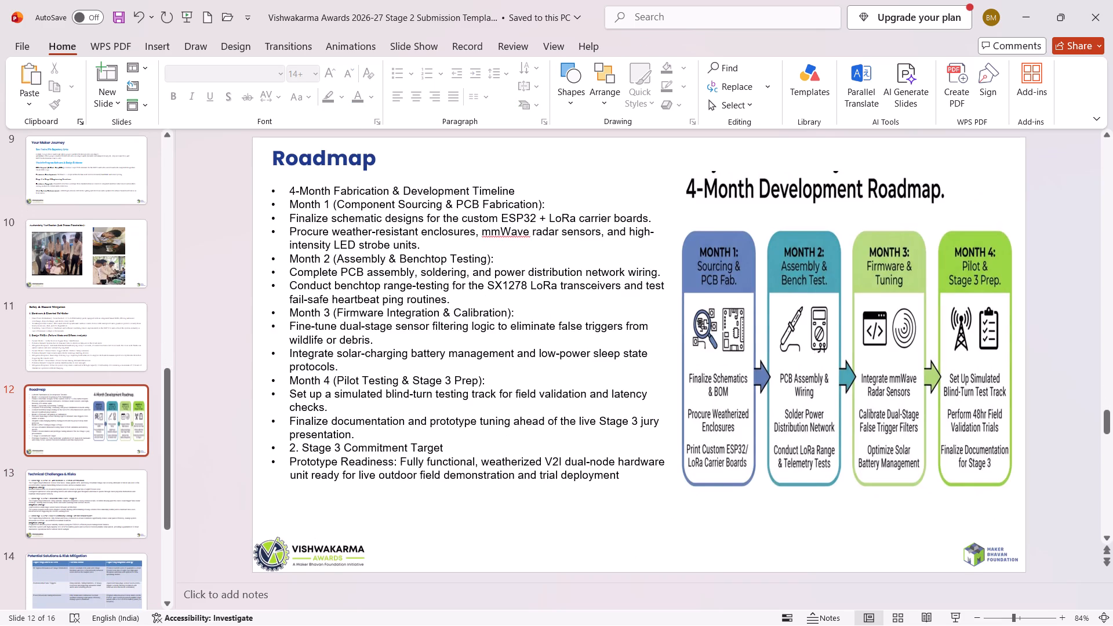
left_click(421, 345)
key("ctrl+a")
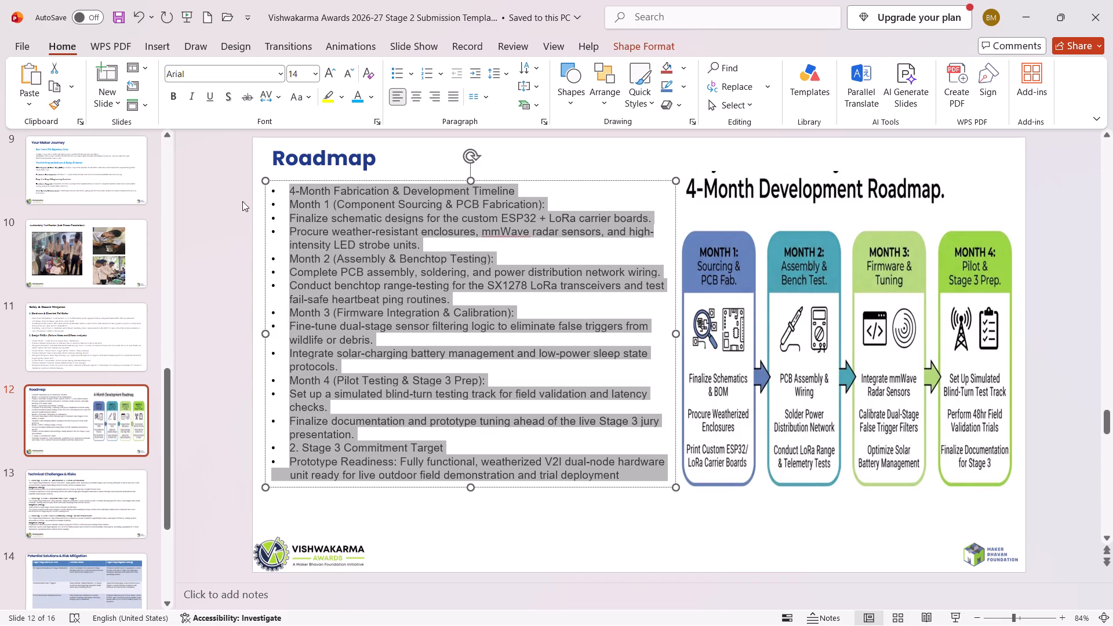
left_click(281, 73)
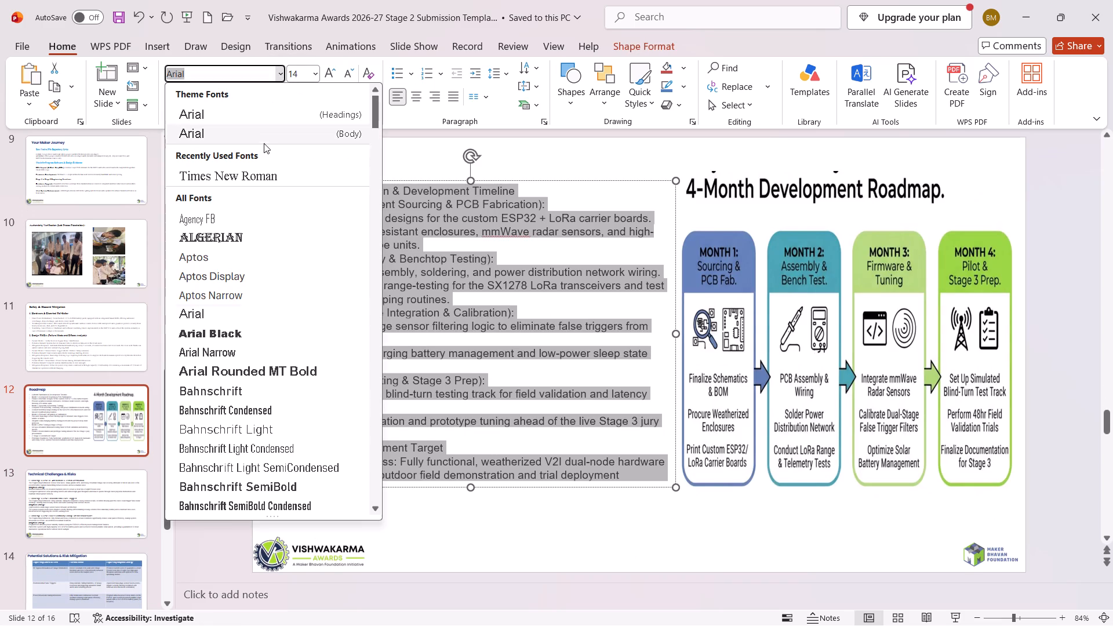
left_click(267, 172)
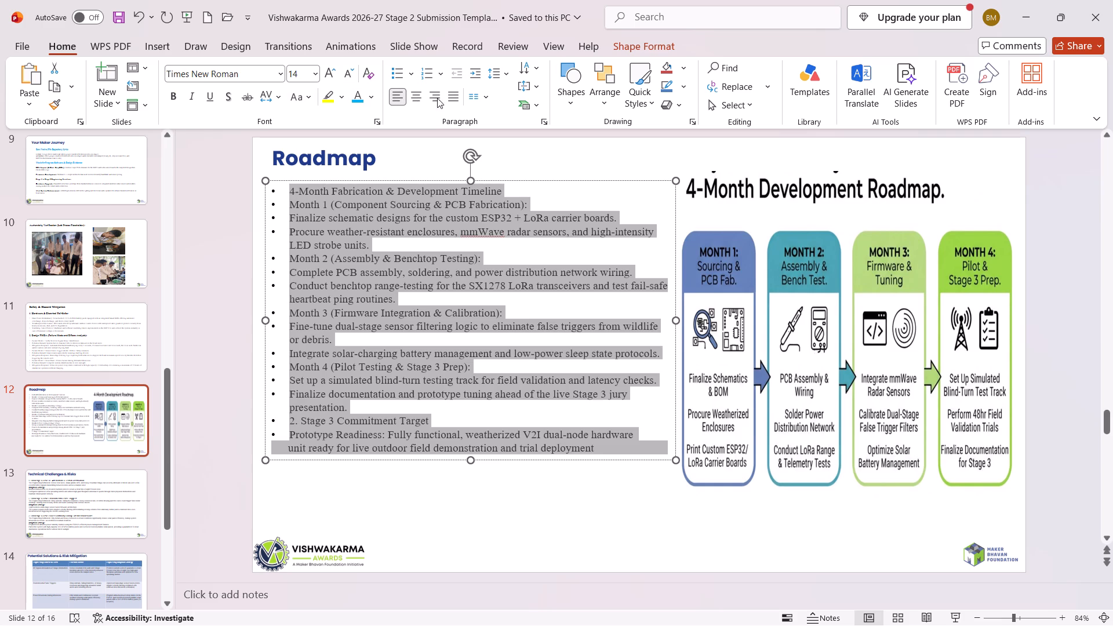
left_click(454, 96)
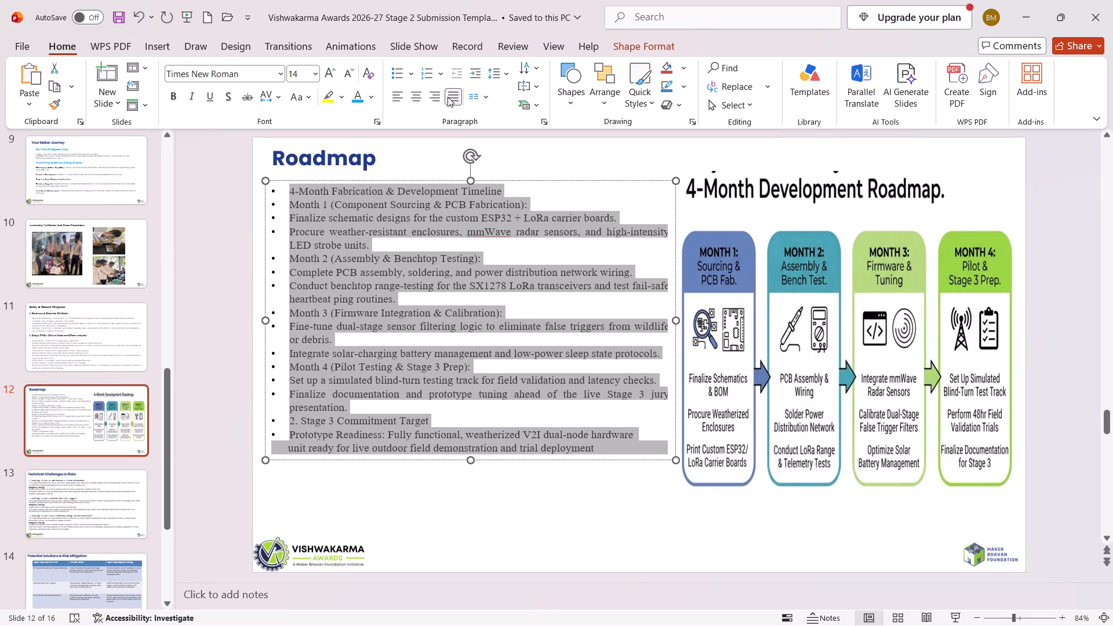
key("Escape")
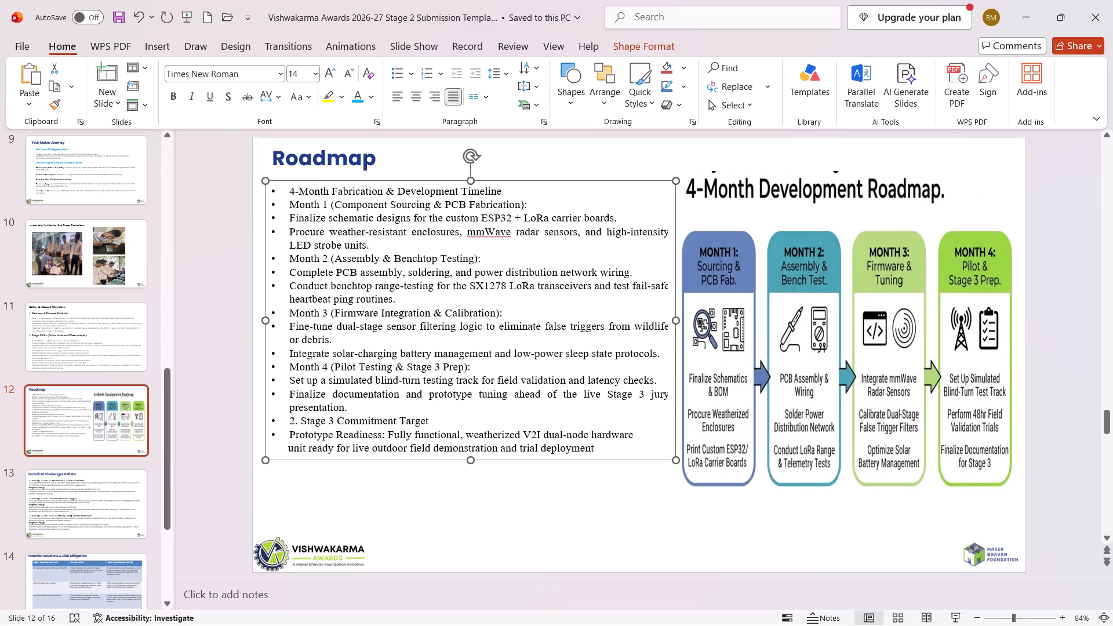
Narrow slide 12's body text box slightly on the side facing the roadmap graphic, and try extending its bottom edge a little downward.
left_click_drag(676, 323, 671, 322)
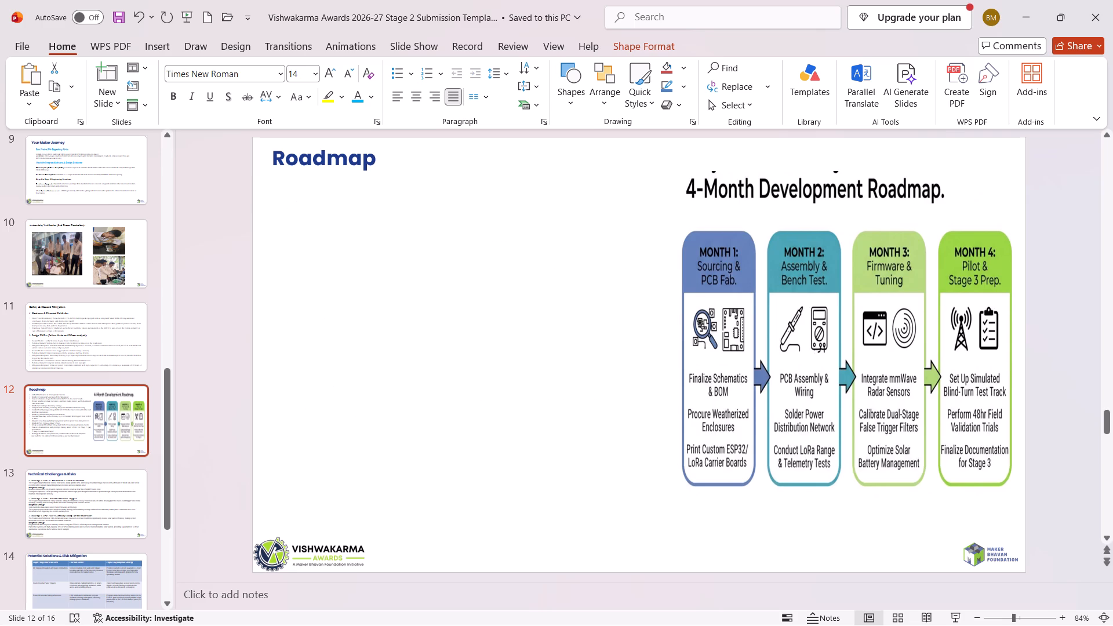
left_click_drag(671, 322, 666, 322)
key("Escape")
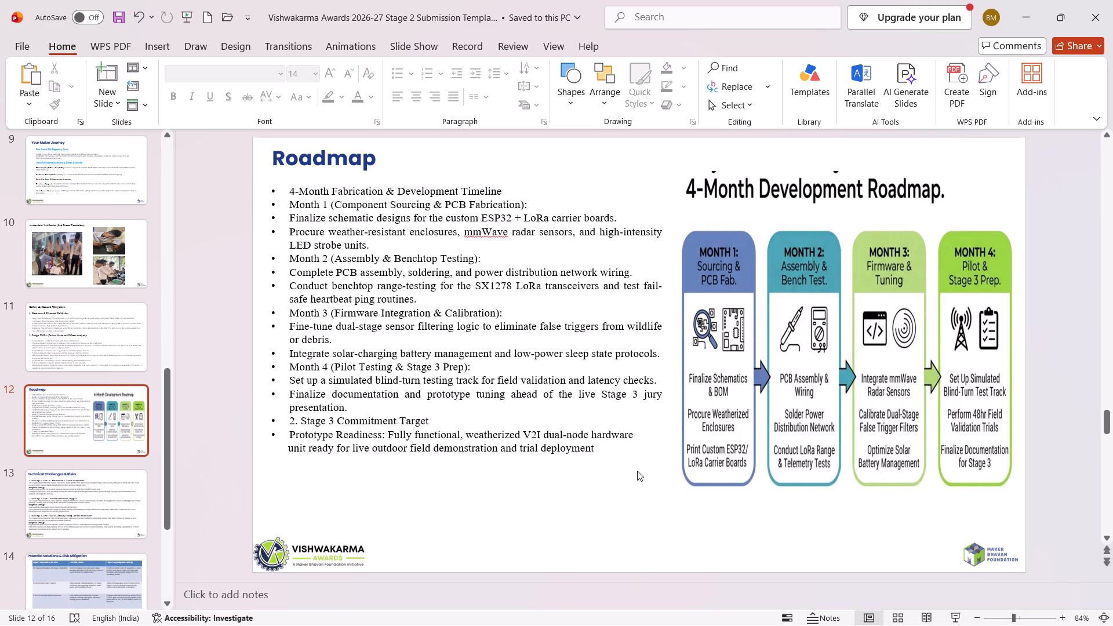
key("Escape")
left_click(383, 345)
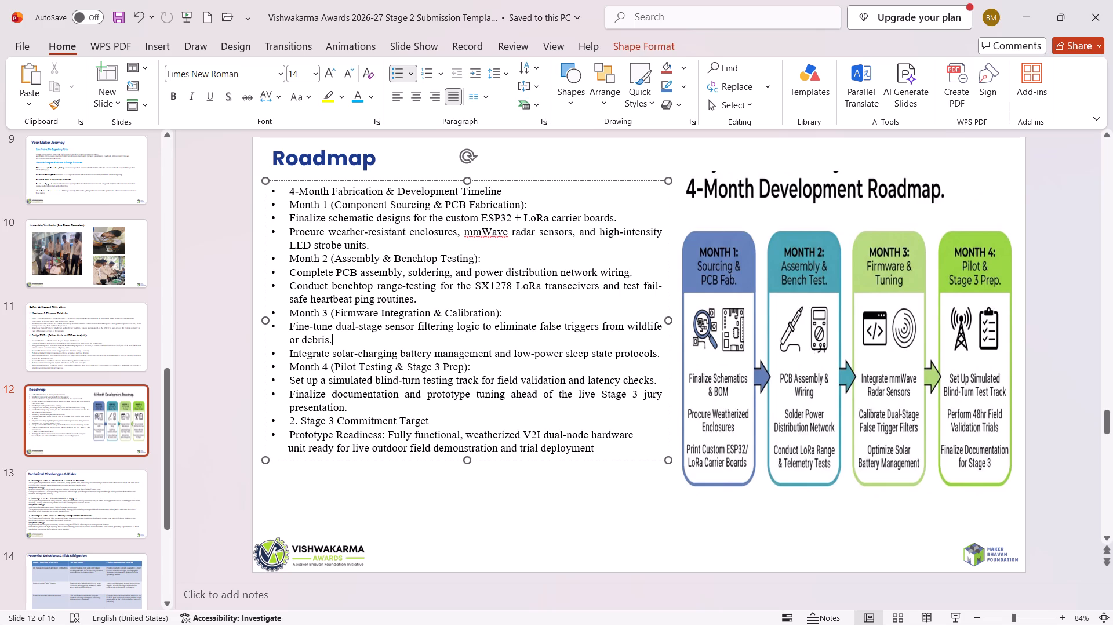
left_click_drag(467, 461, 462, 482)
Change the "Roadmap" title on slide 12 to Times New Roman.
left_click(362, 158)
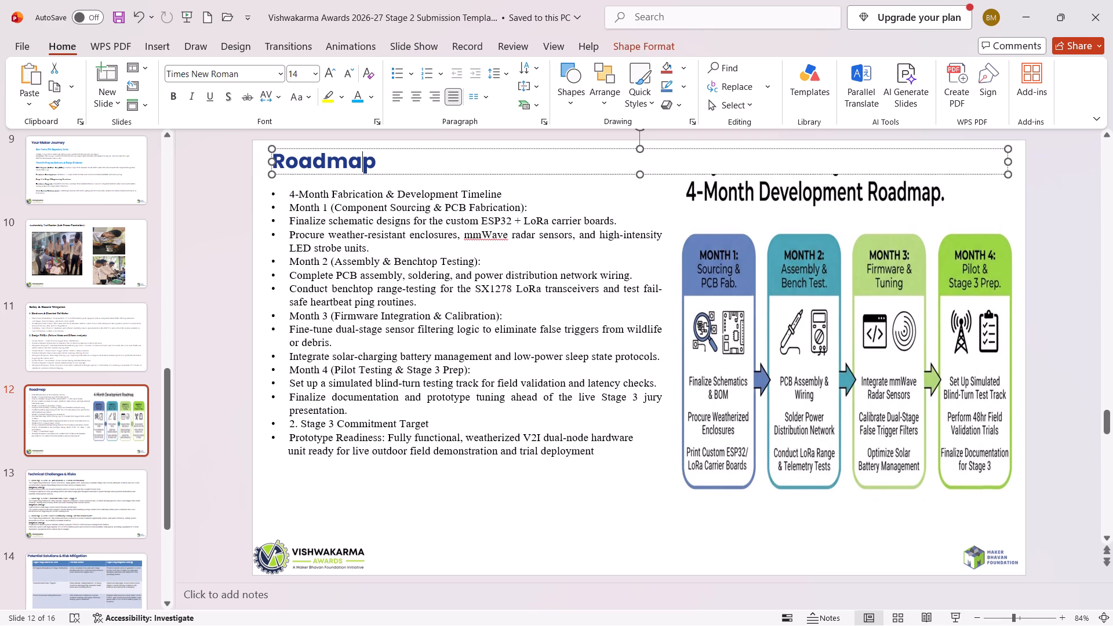
key("ctrl+a")
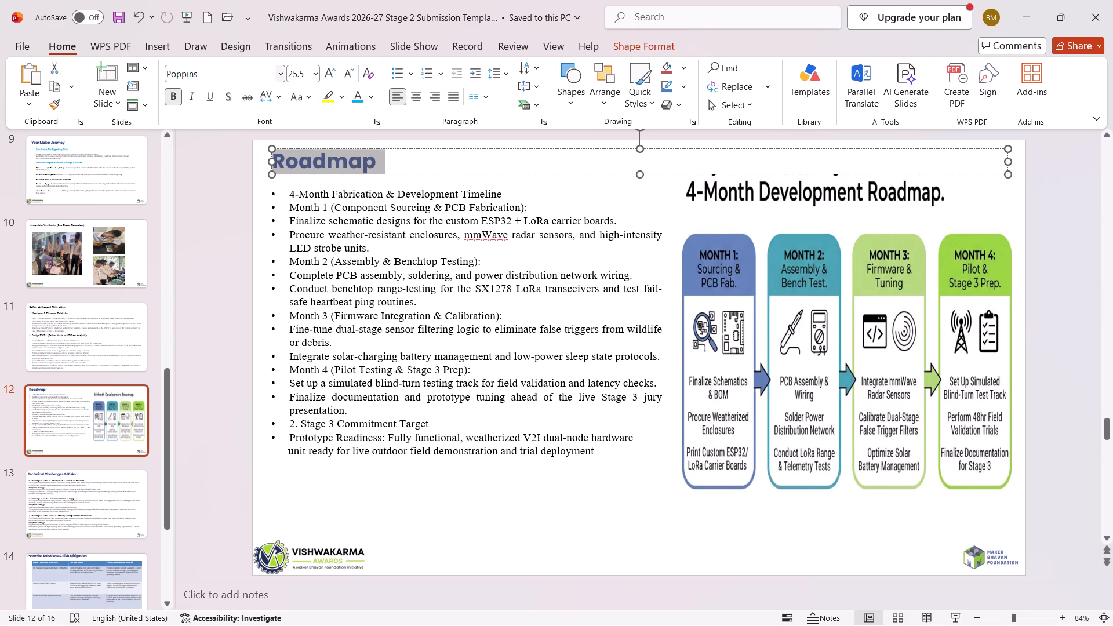
left_click(282, 78)
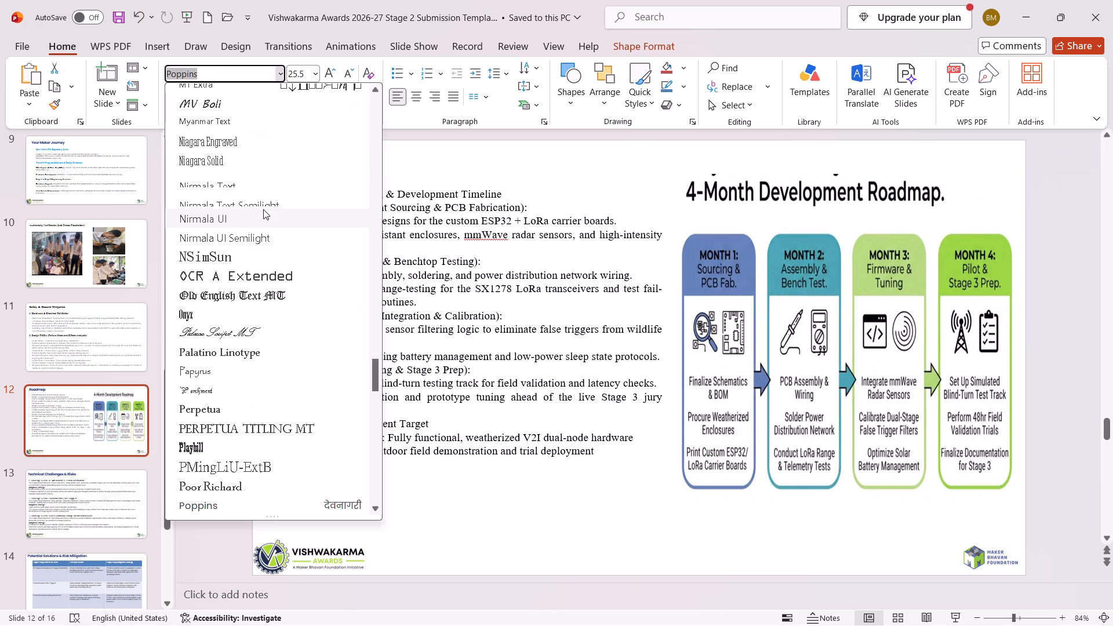
type("tim")
key("Return")
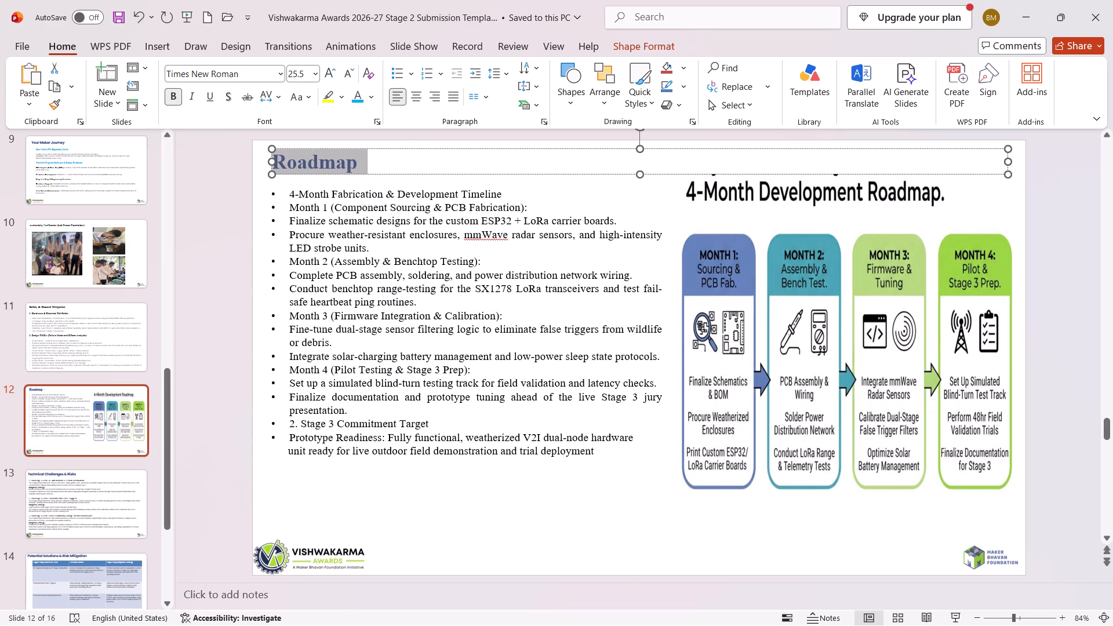
key("Escape")
key("Escape")
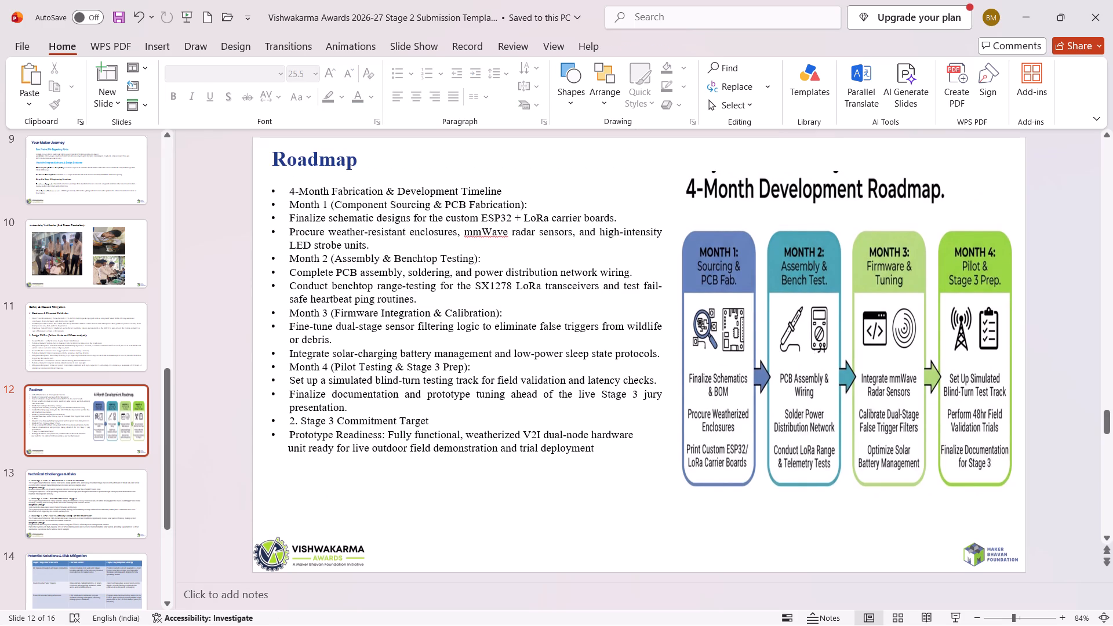
left_click(817, 208)
key("Escape")
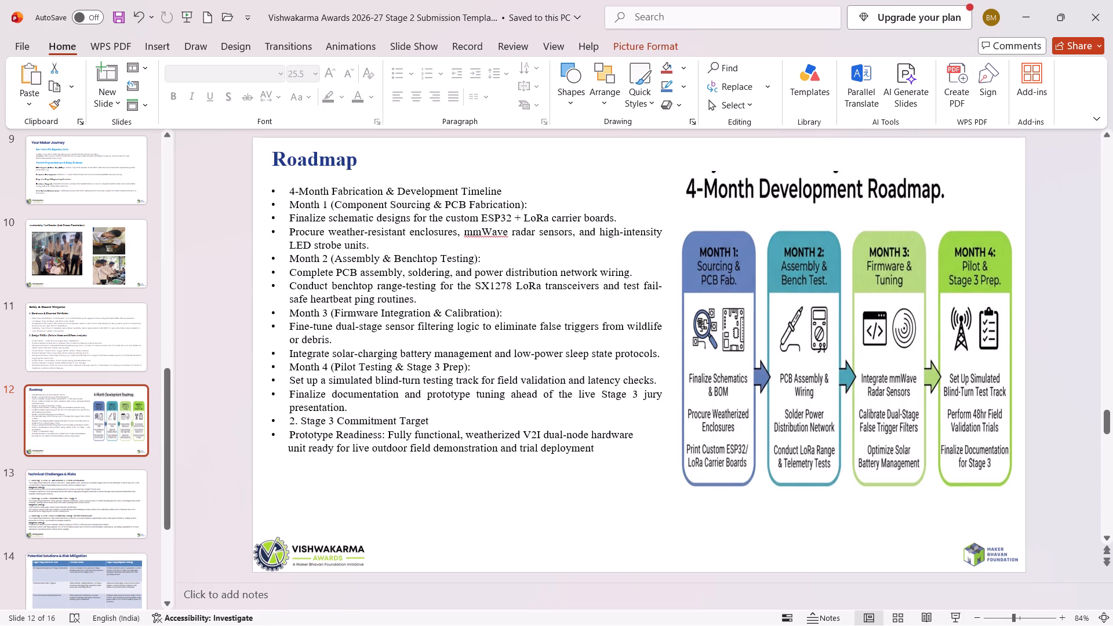
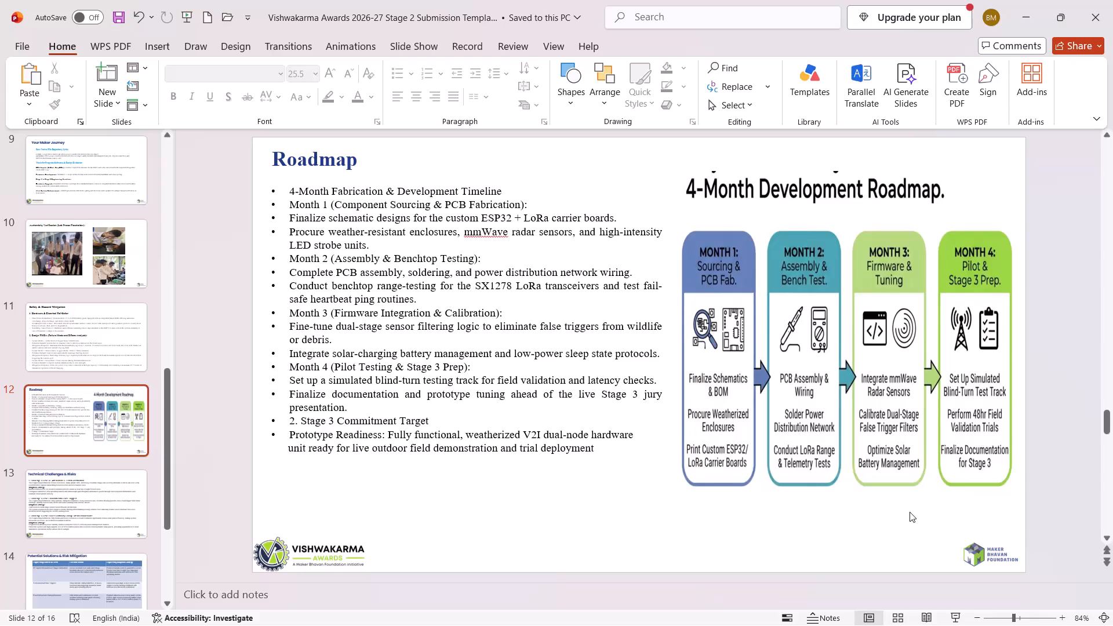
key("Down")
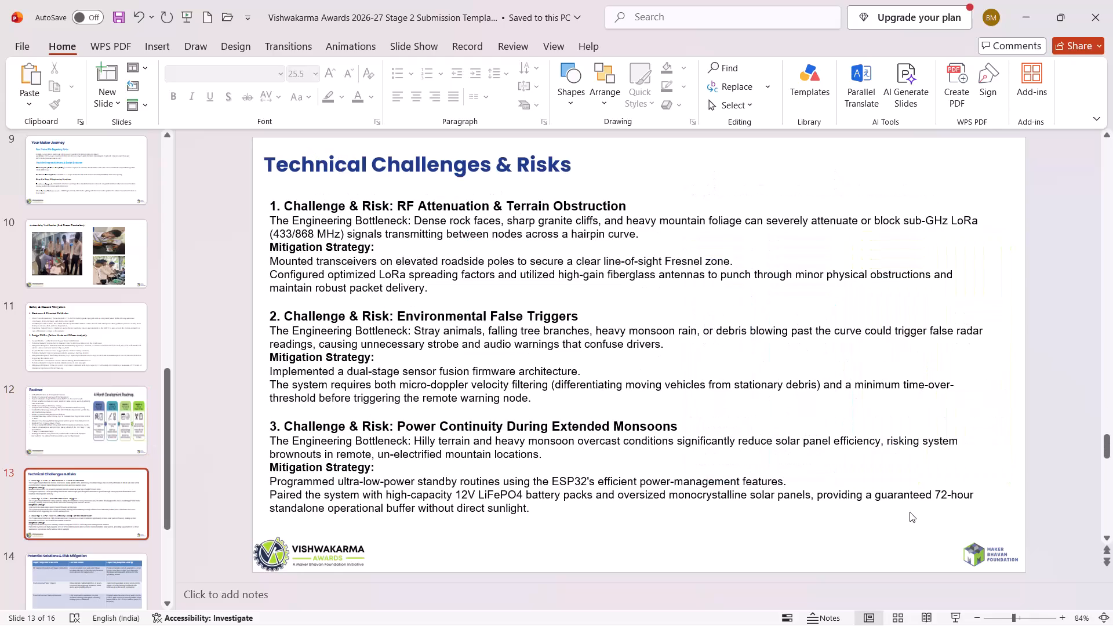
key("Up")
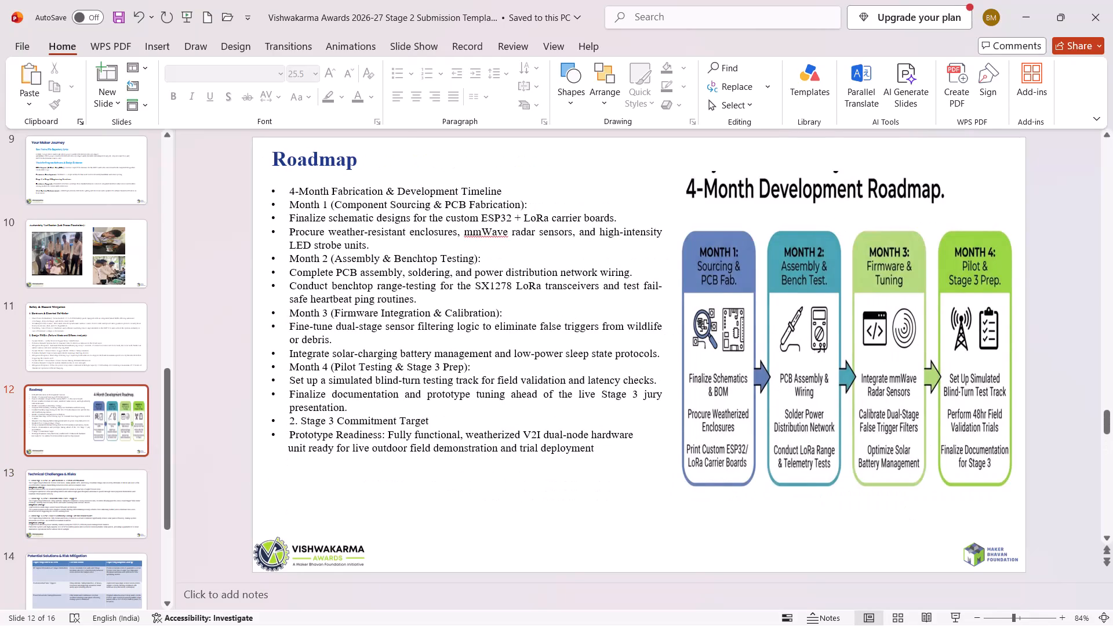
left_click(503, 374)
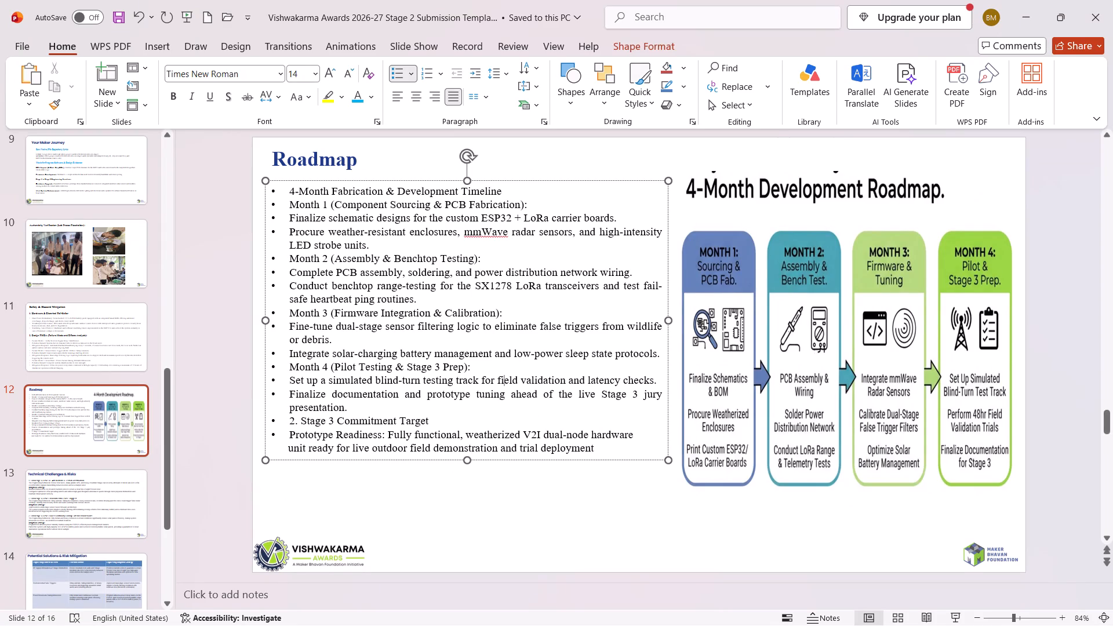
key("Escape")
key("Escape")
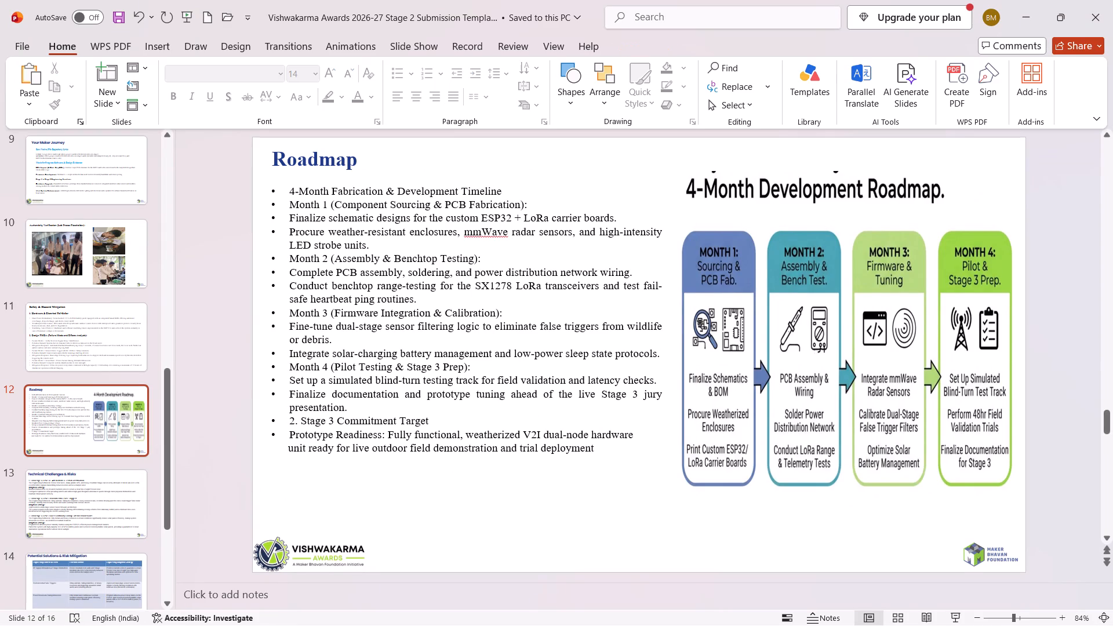
Change all the body text on slide 13, Technical Challenges & Risks, to Times New Roman.
key("Down")
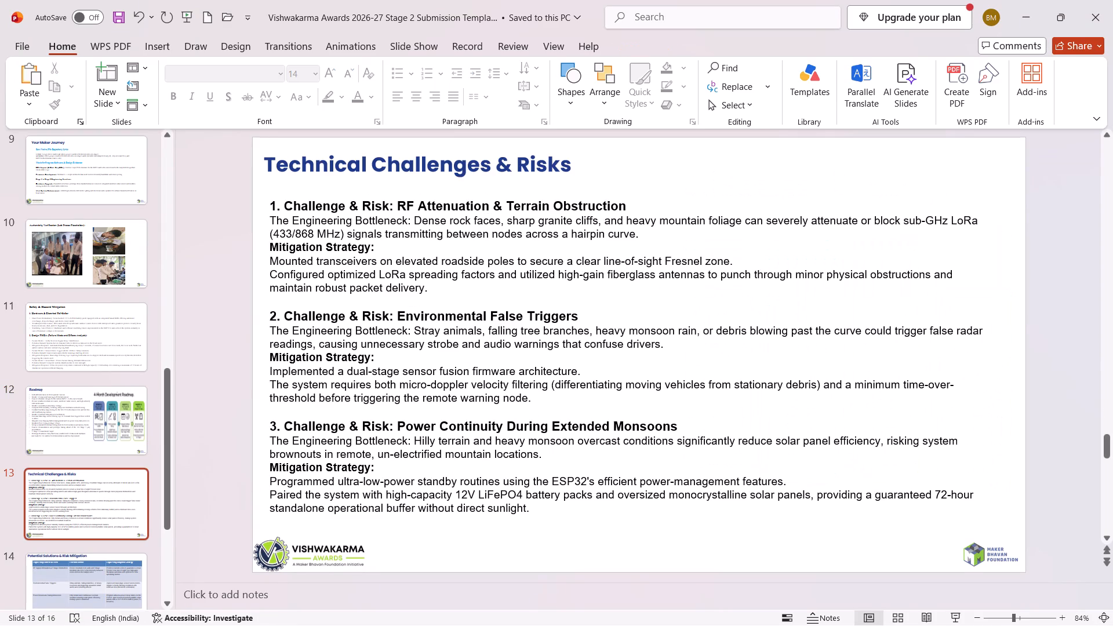
left_click(420, 306)
key("ctrl+a")
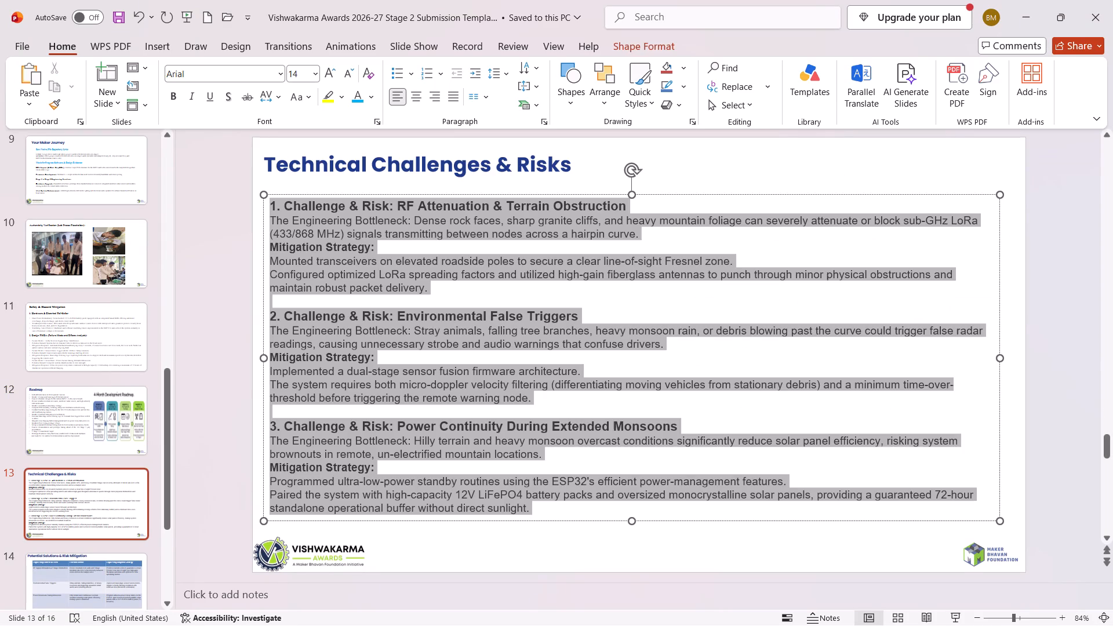
left_click(278, 76)
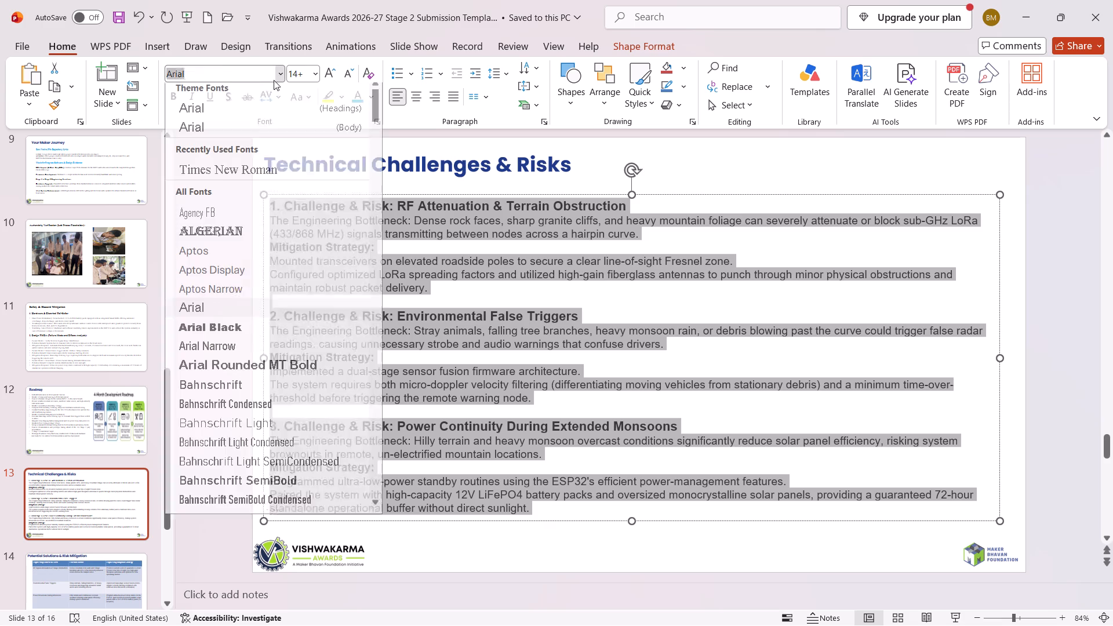
left_click(281, 180)
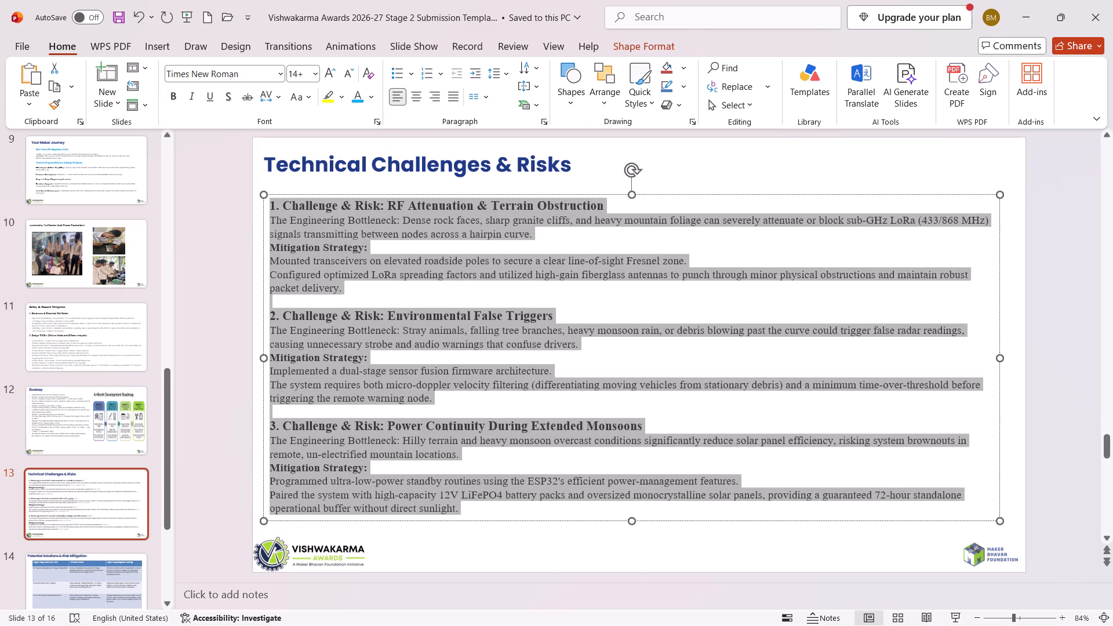
Change the "Technical Challenges & Risks" title on slide 13 to Times New Roman.
left_click(390, 166)
key("ctrl+a")
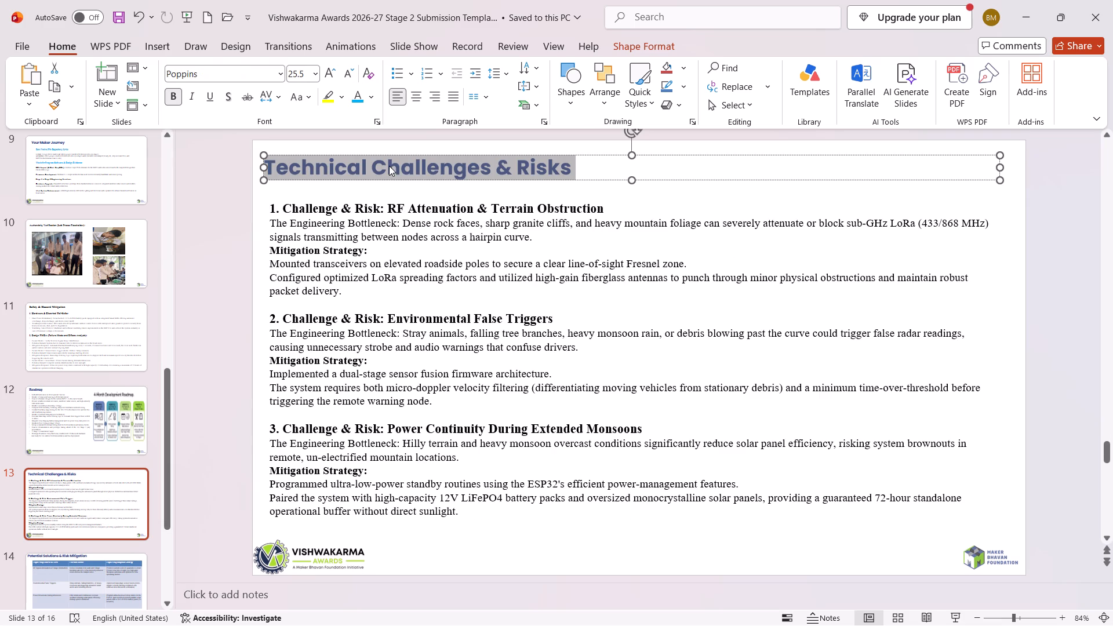
left_click(282, 73)
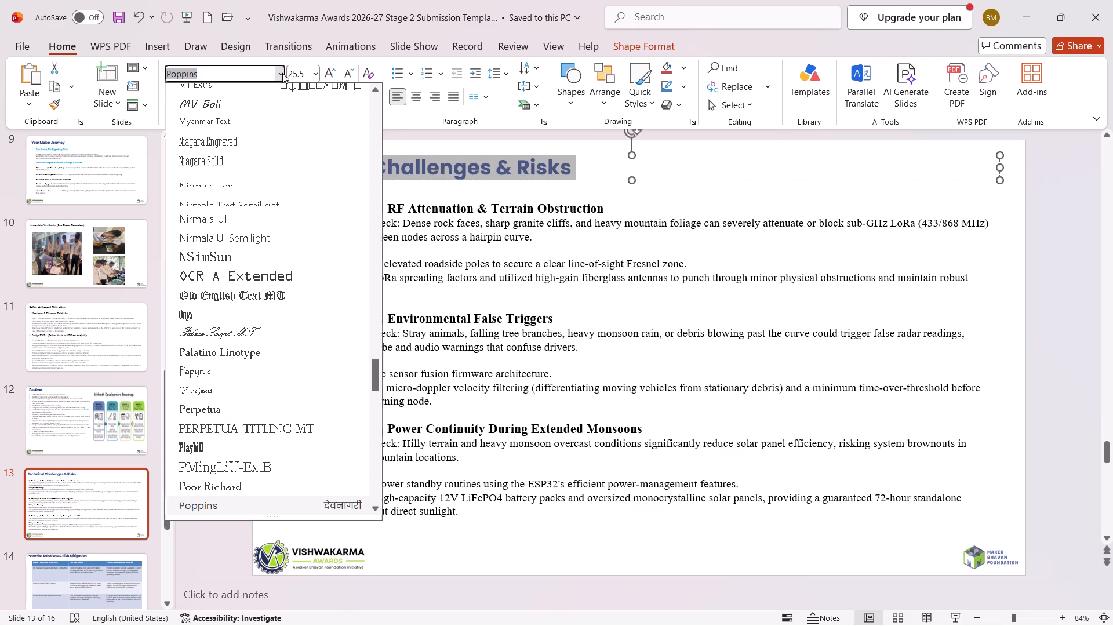
type("tim")
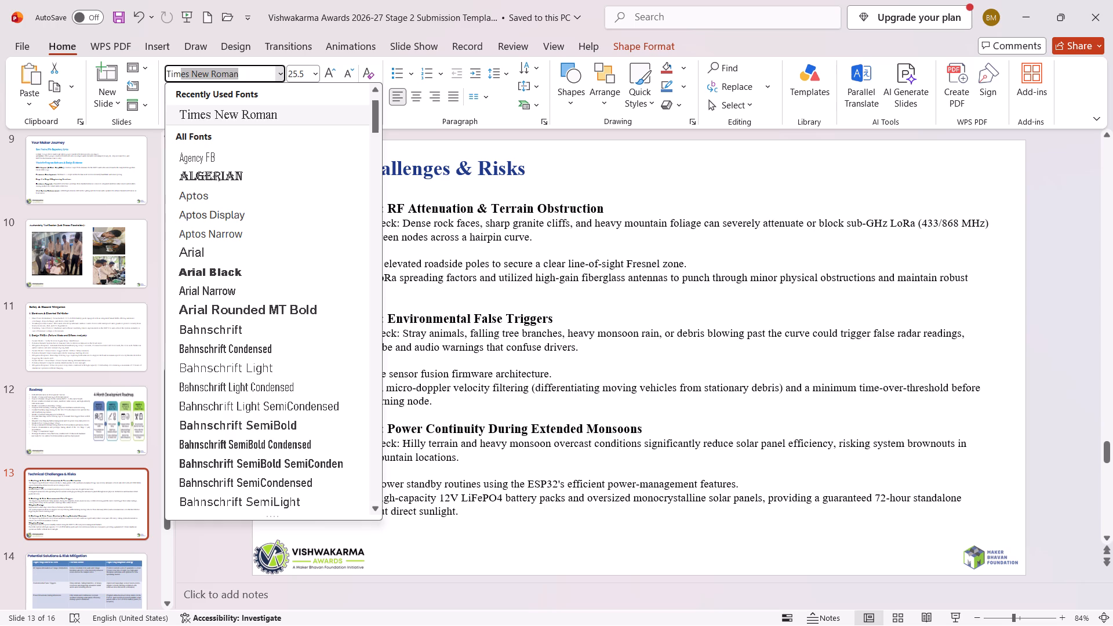
key("Return")
left_click(387, 270)
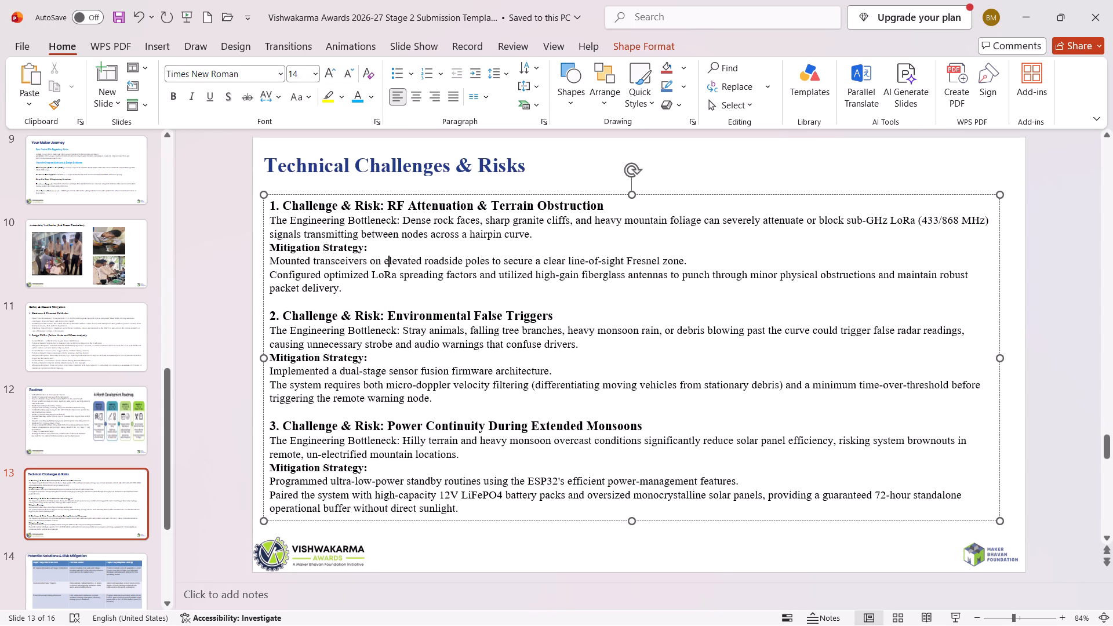
key("Escape")
key("Escape")
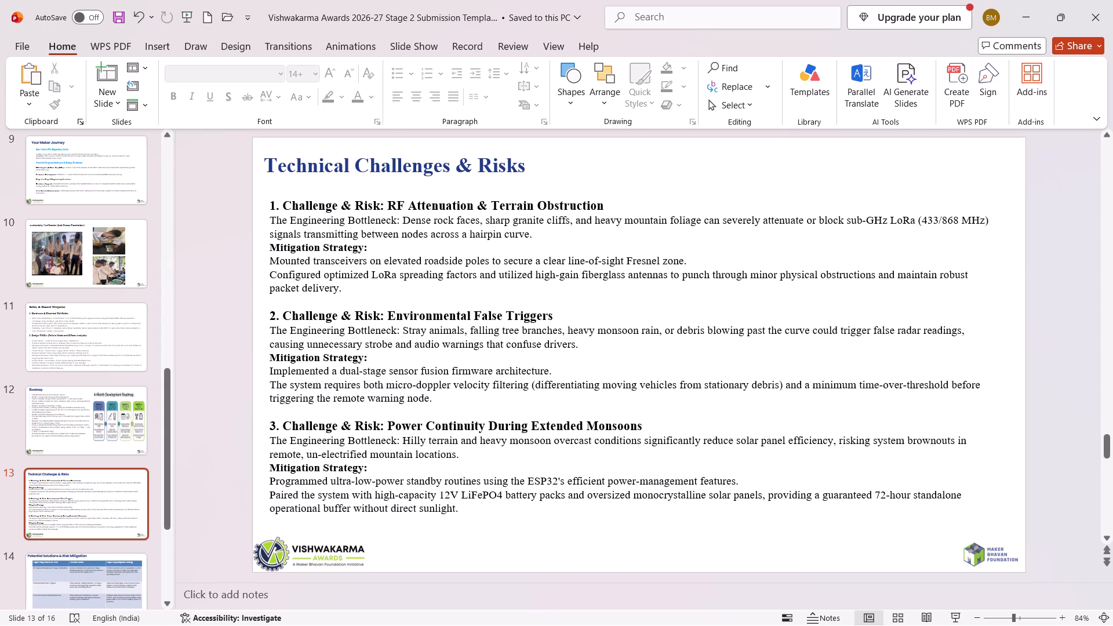
Add a text box reading "Ai Generated" in the empty area near the bottom of slide 12, Roadmap.
key("Up")
key("Up")
key("Down")
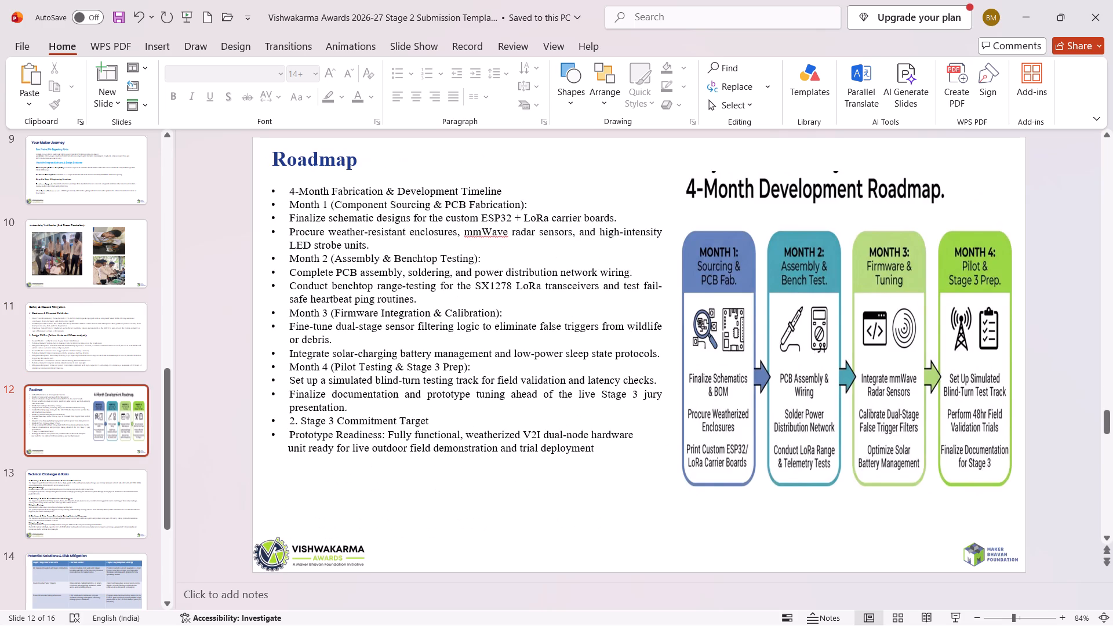
left_click(508, 540)
double_click(508, 540)
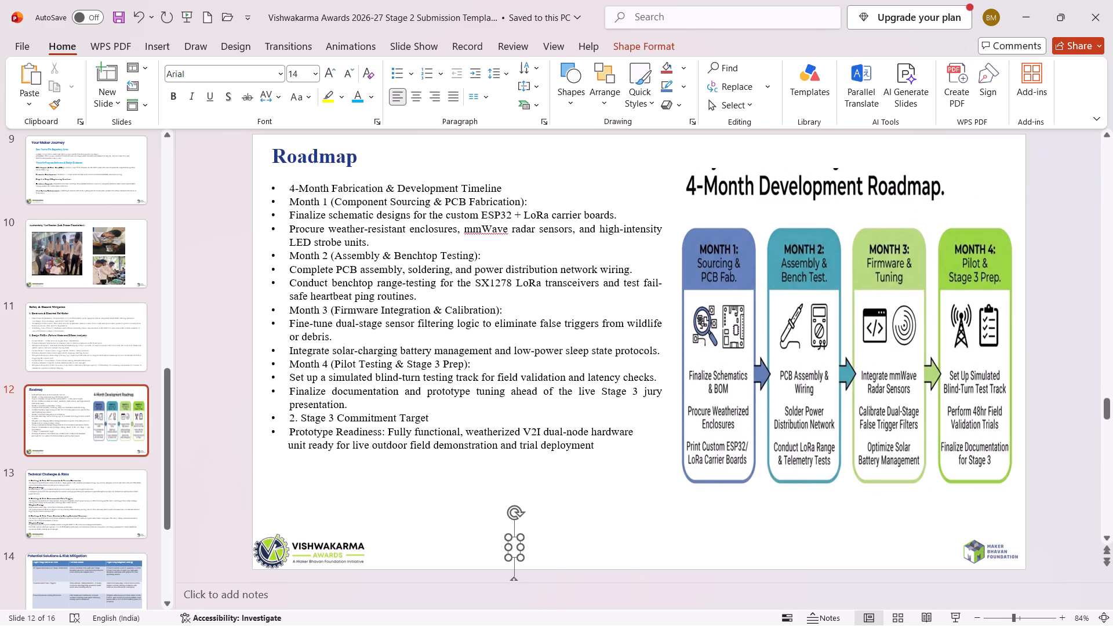
type("Ai")
key("space")
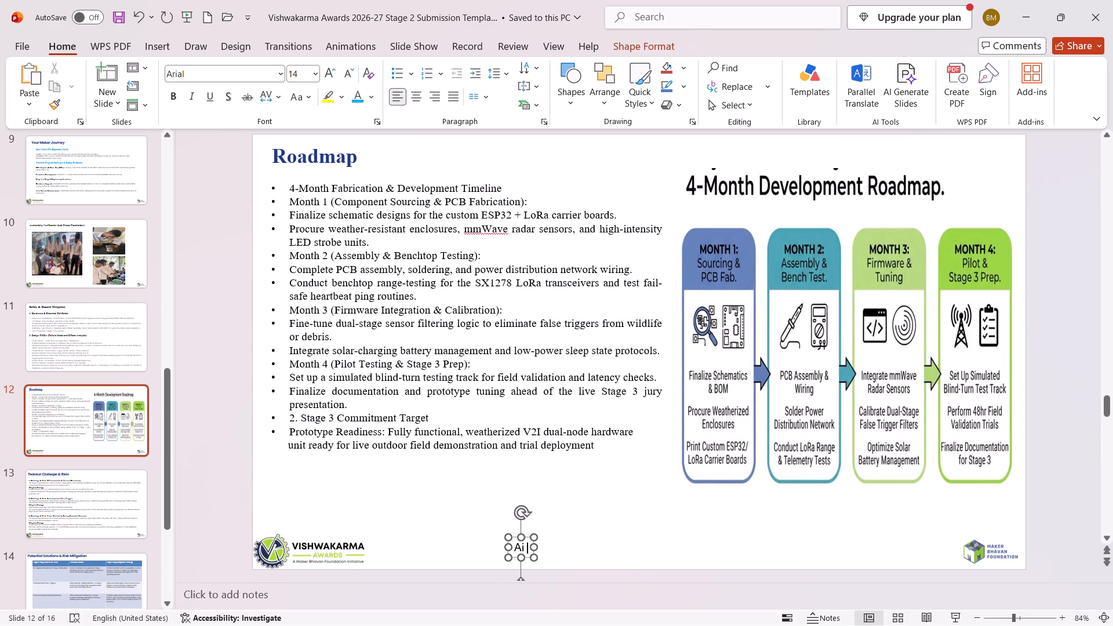
type("Generated")
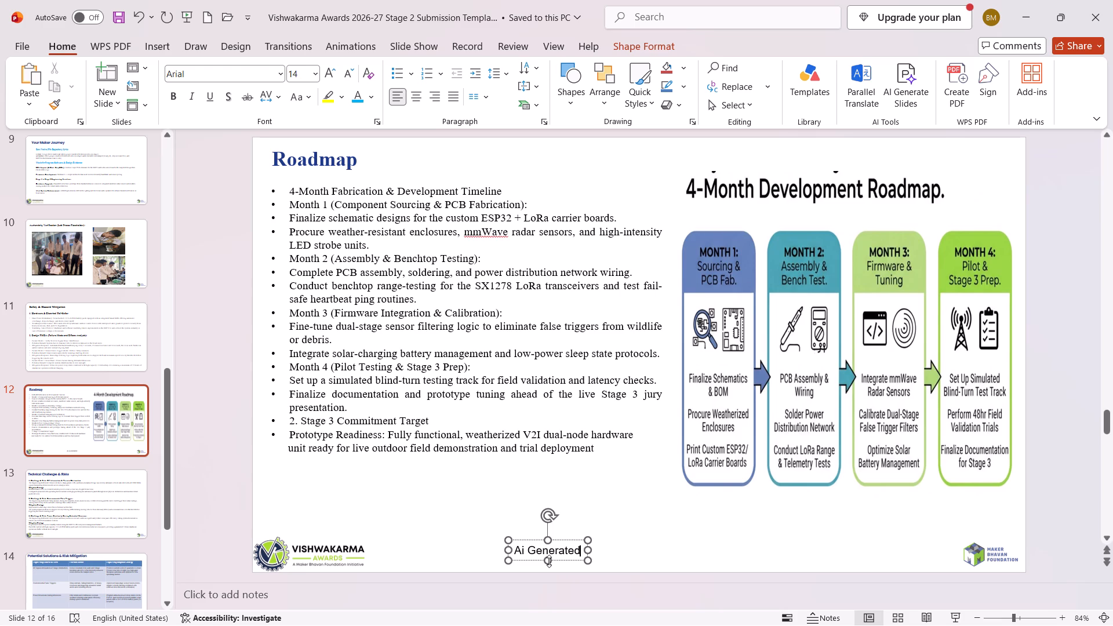
Move slide 12's "Ai Generated" label directly beneath the Month 4 column of the roadmap graphic.
left_click_drag(549, 561, 548, 554)
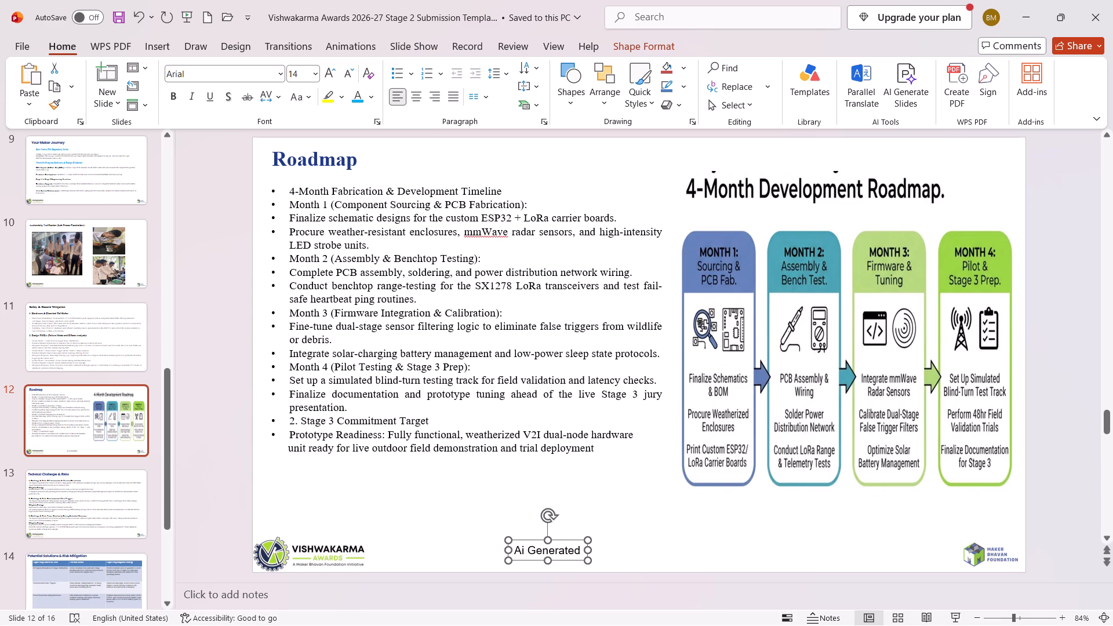
left_click(551, 550)
left_click_drag(558, 540, 558, 511)
key("Escape")
left_click(555, 520)
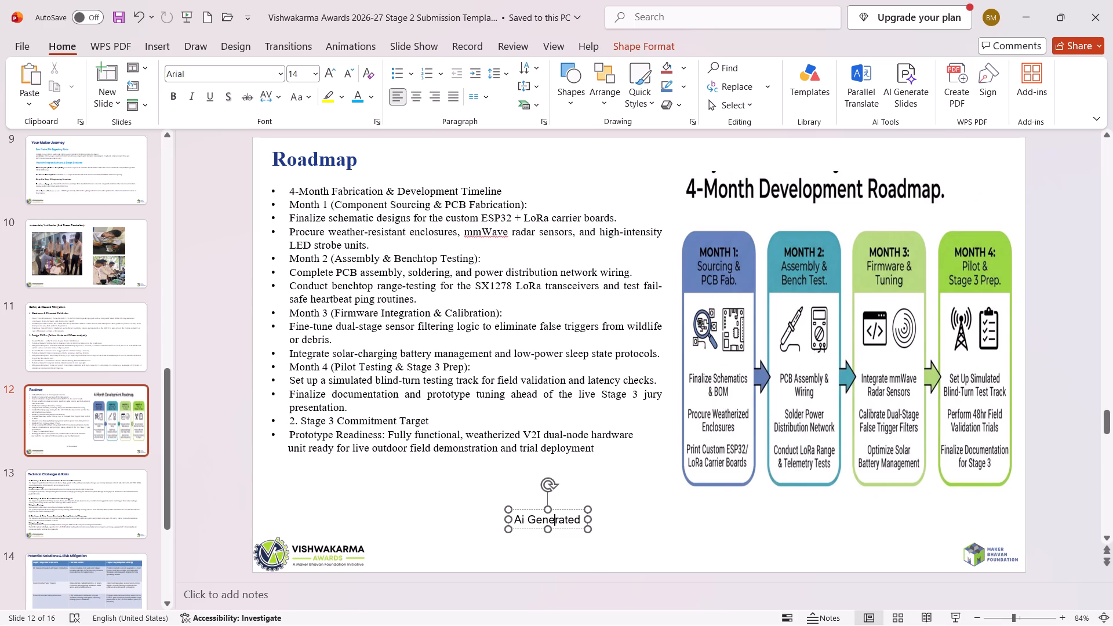
left_click_drag(560, 510, 843, 506)
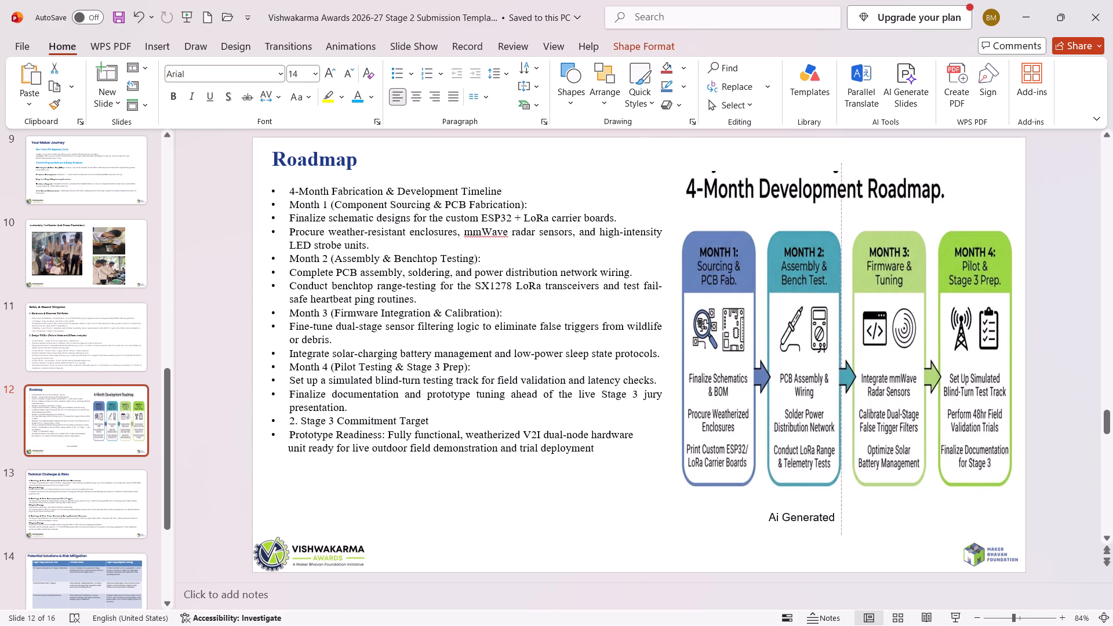
left_click_drag(843, 506, 989, 485)
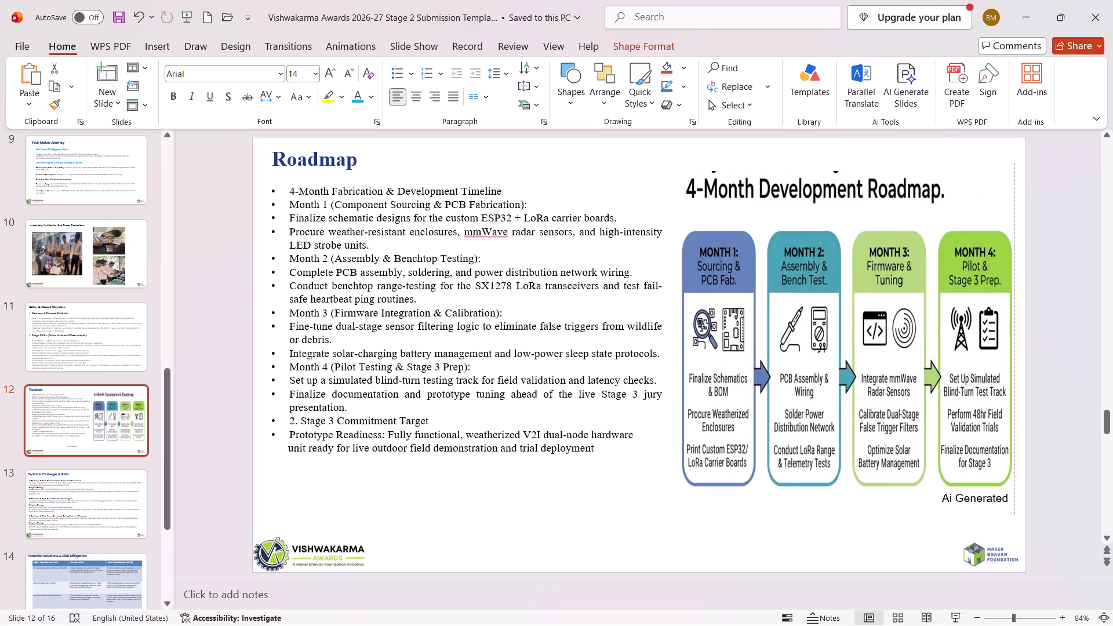
left_click_drag(989, 485, 988, 487)
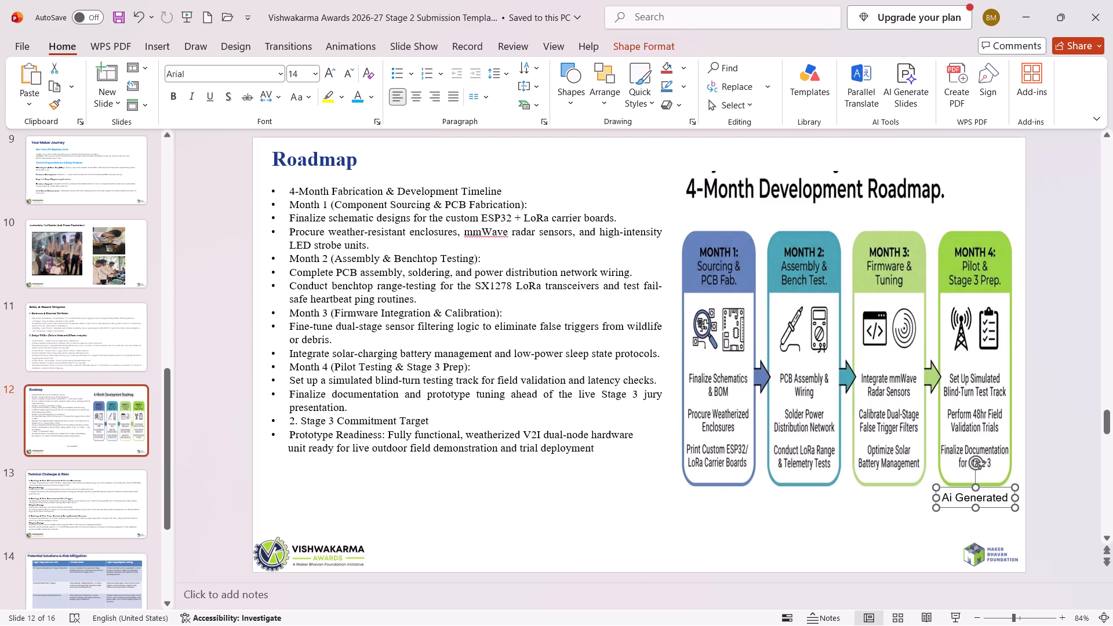
key("Escape")
Make slide 12's "Ai Generated" label bold with black text.
left_click(977, 500)
key("ctrl+a")
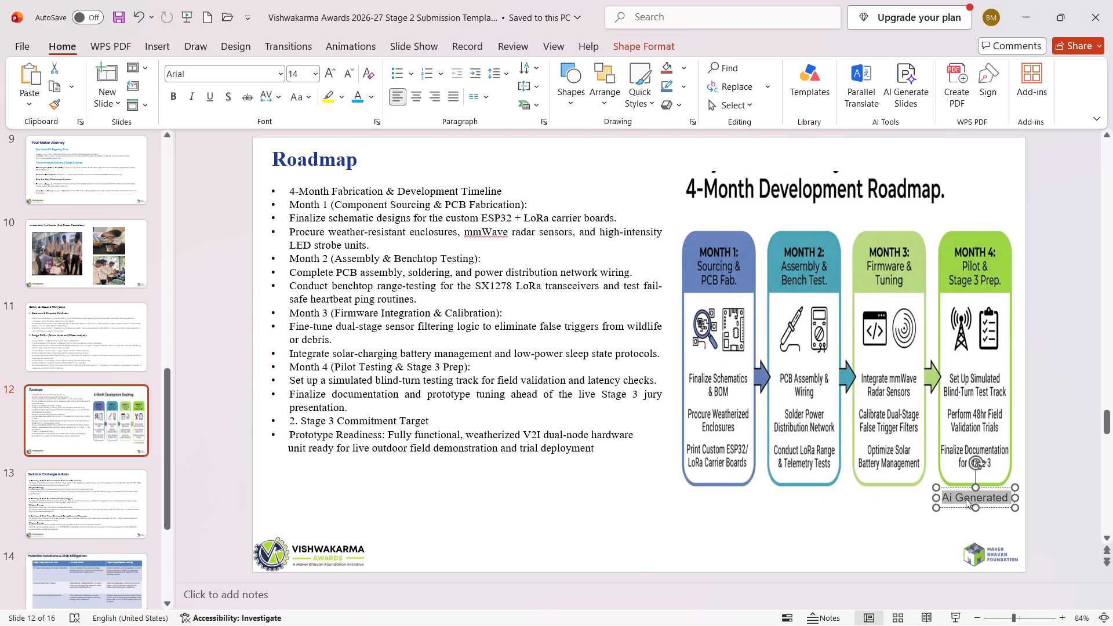
left_click(353, 96)
left_click(172, 96)
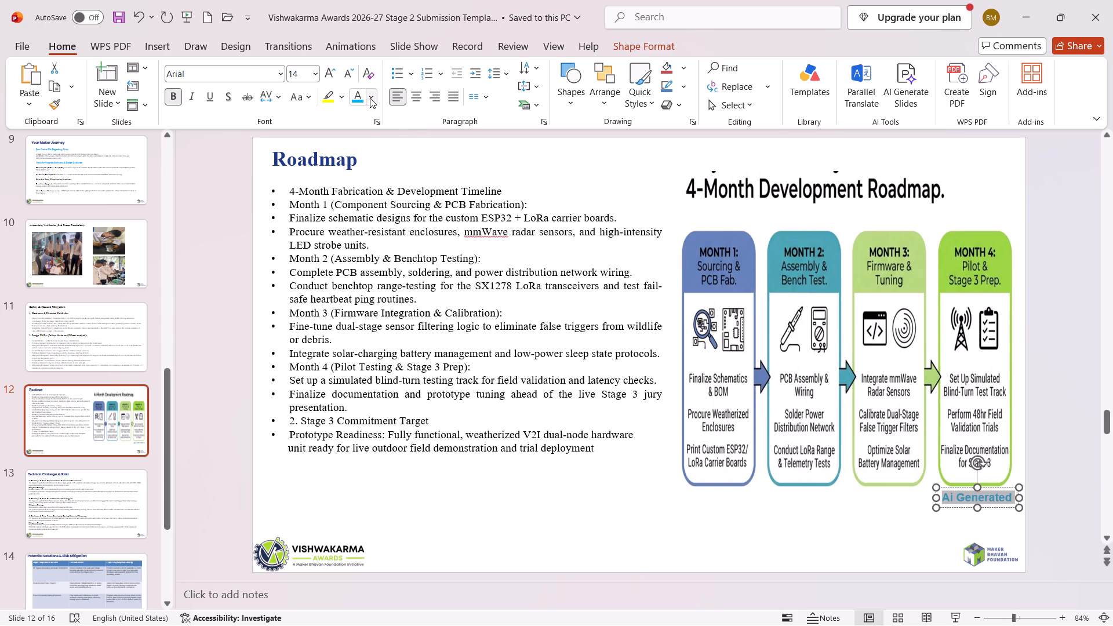
left_click(370, 98)
left_click(381, 165)
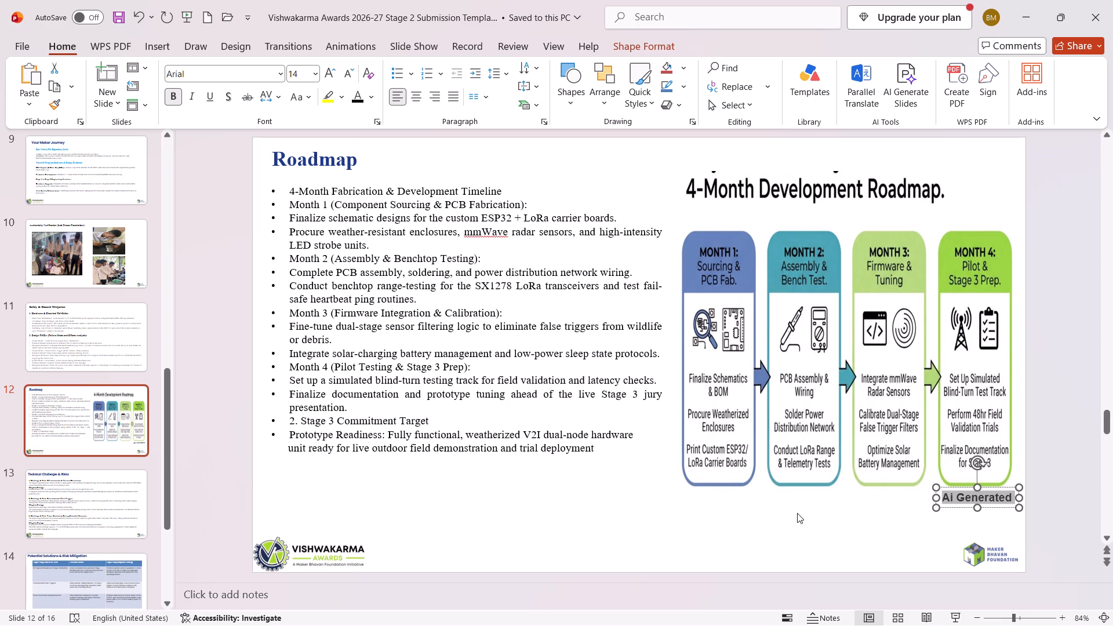
key("Escape")
key("Escape")
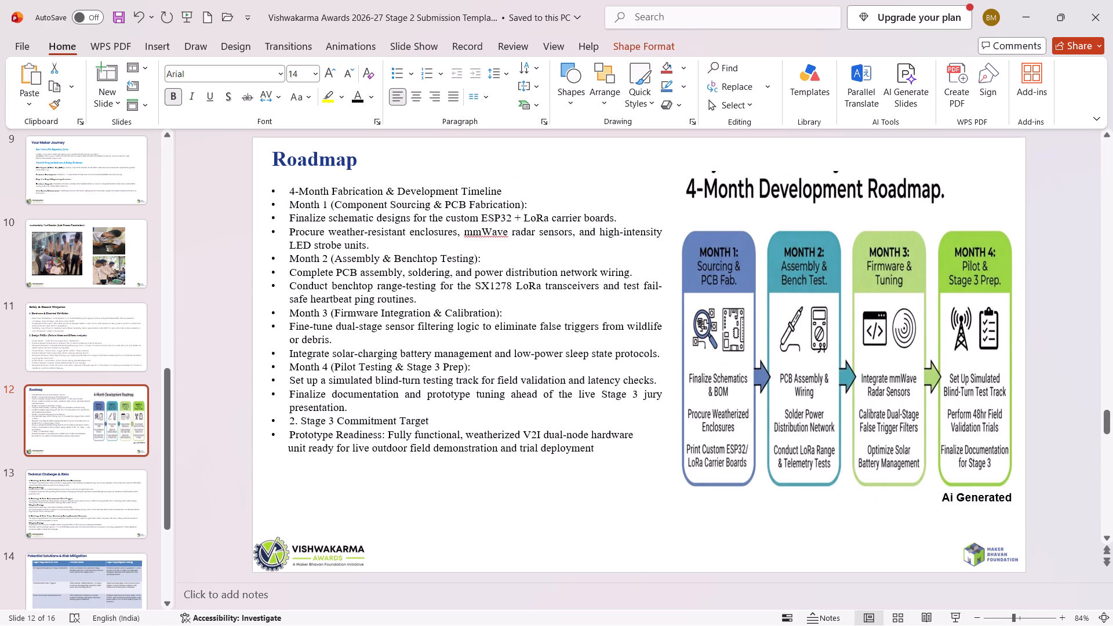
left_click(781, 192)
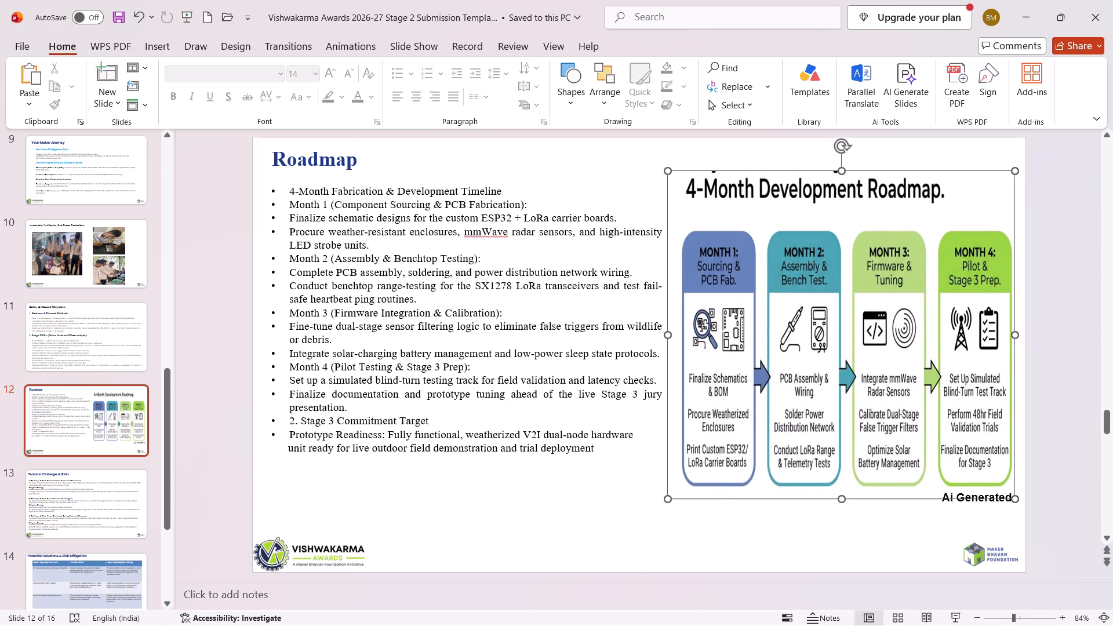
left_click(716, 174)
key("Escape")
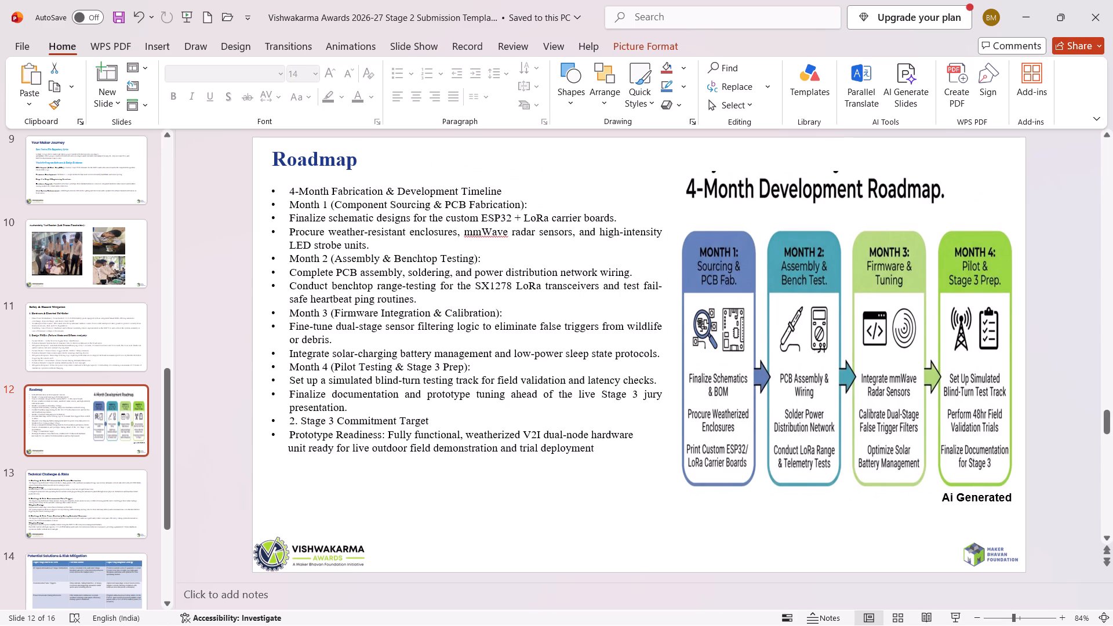
Add a text box reading "Ai Generated" on slide 8, below the BOM table and schematic graphic, and select all its text.
key("Up")
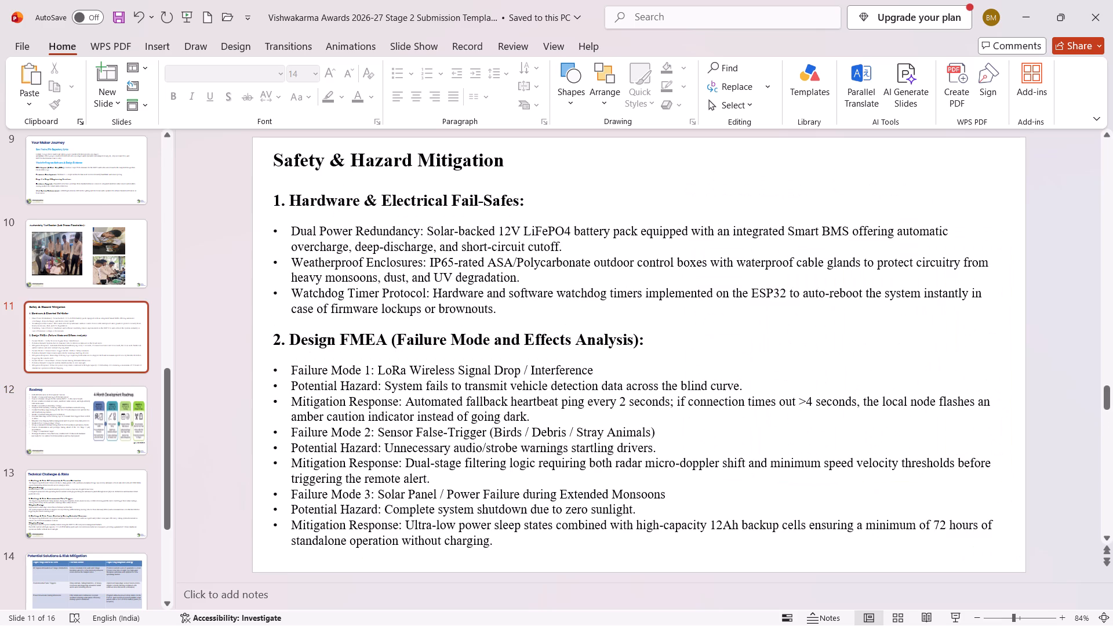
key("Up")
key("Up")
key("Up")
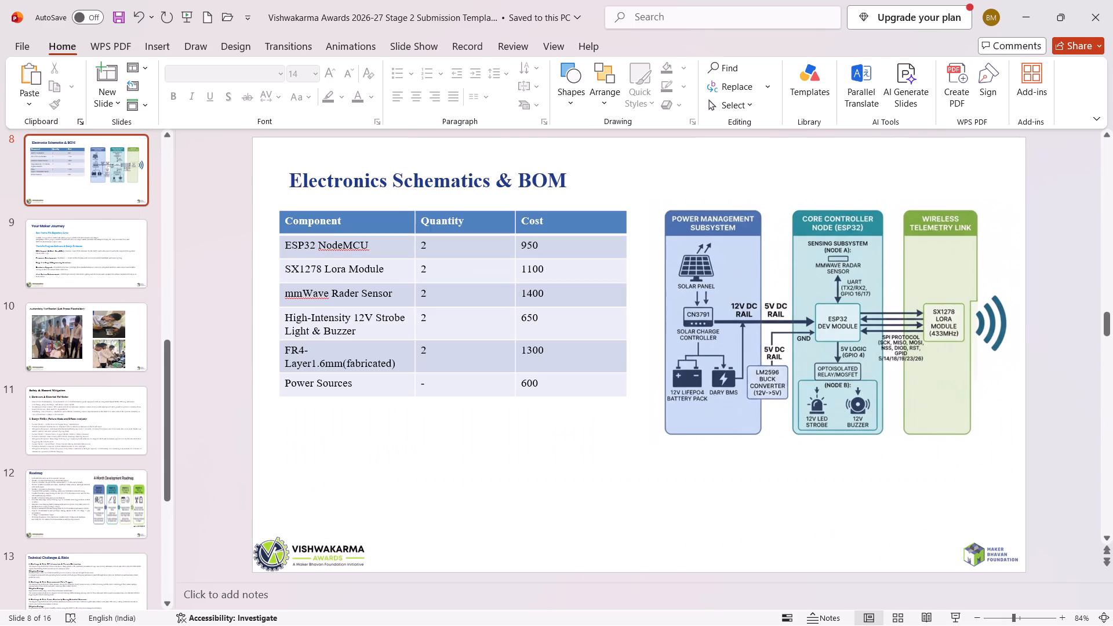
double_click(658, 493)
type("Ai Generated")
key("ctrl+a")
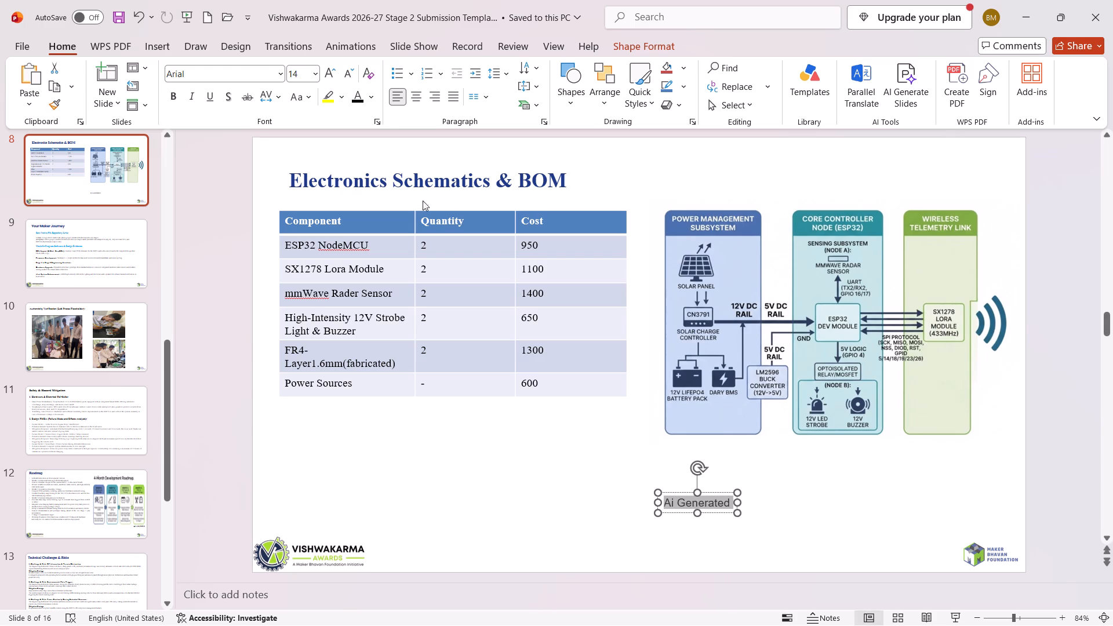
Make slide 8's "Ai Generated" label bold with black text.
left_click(359, 99)
left_click(172, 97)
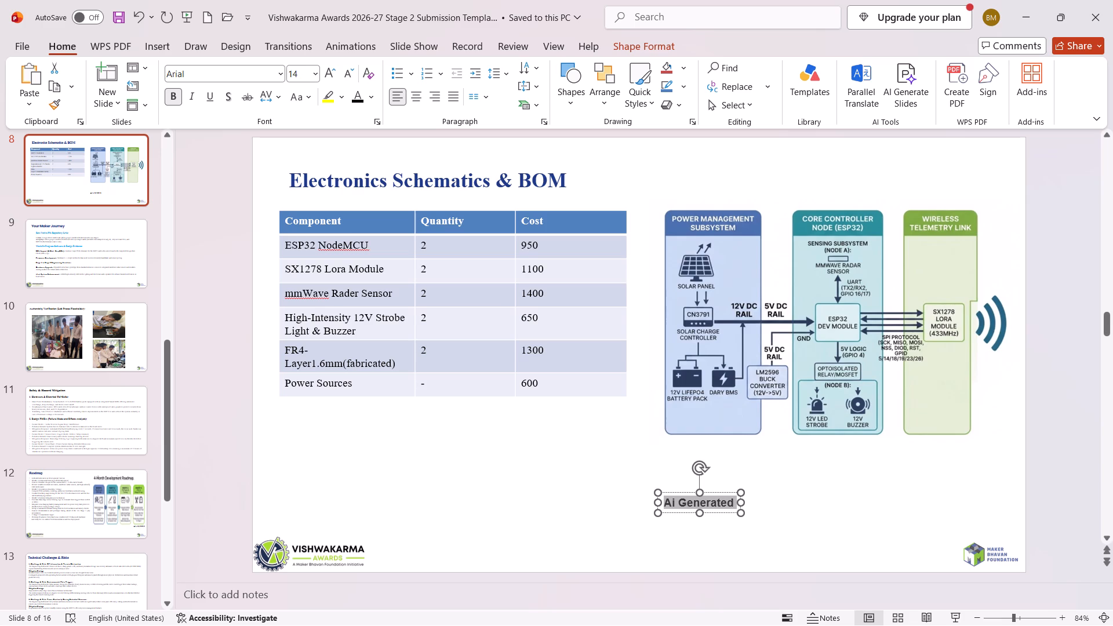
Move slide 8's "Ai Generated" label directly beneath the Wireless Telemetry Link column of the schematic graphic.
left_click_drag(688, 491, 940, 432)
key("Escape")
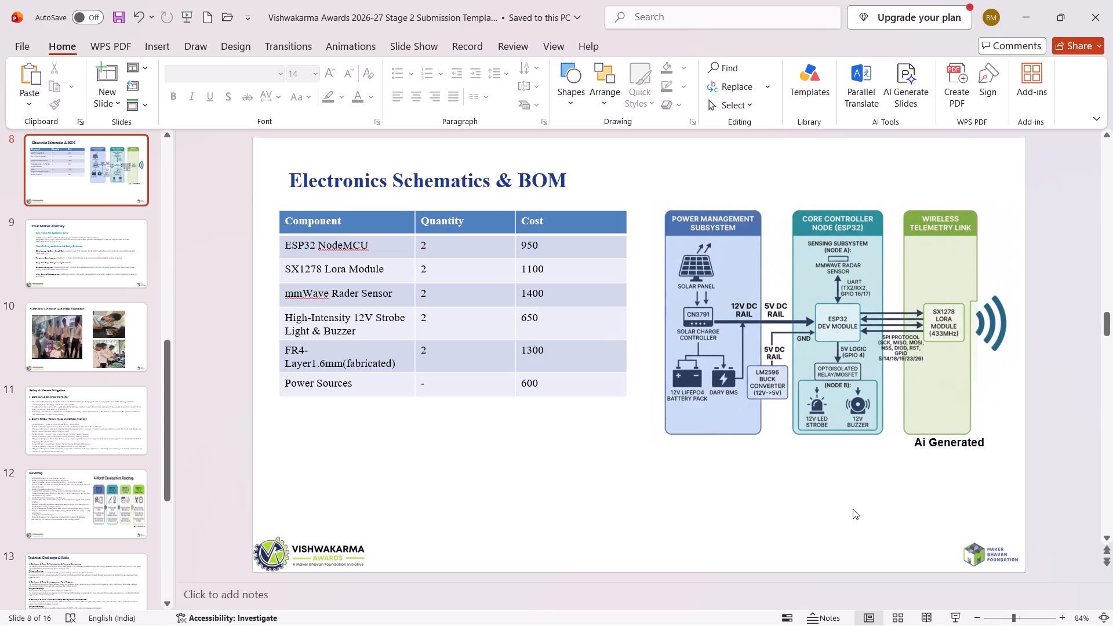
Review the slides from 8 back to the title slide, and forward through to slide 13, checking headings, fonts and image labels.
key("Up")
key("Up")
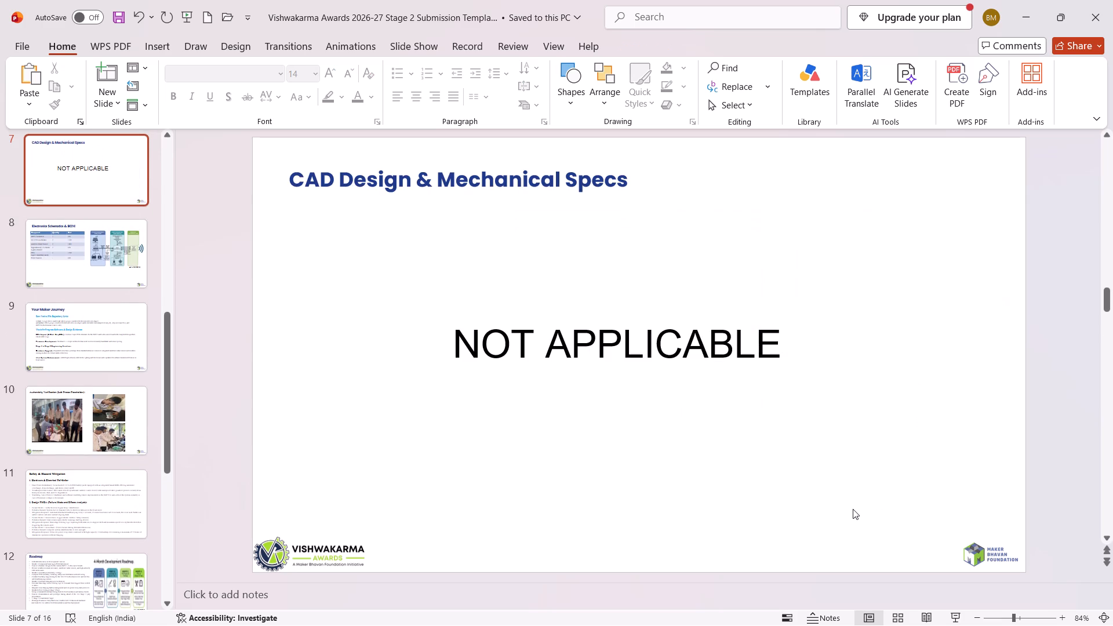
key("Up")
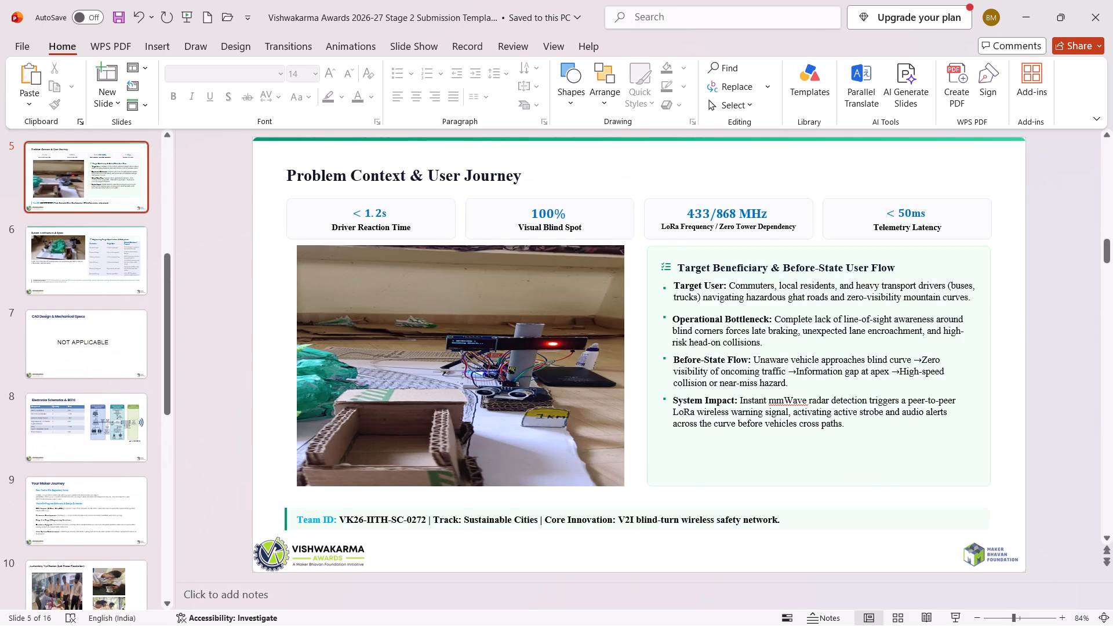
key("Up")
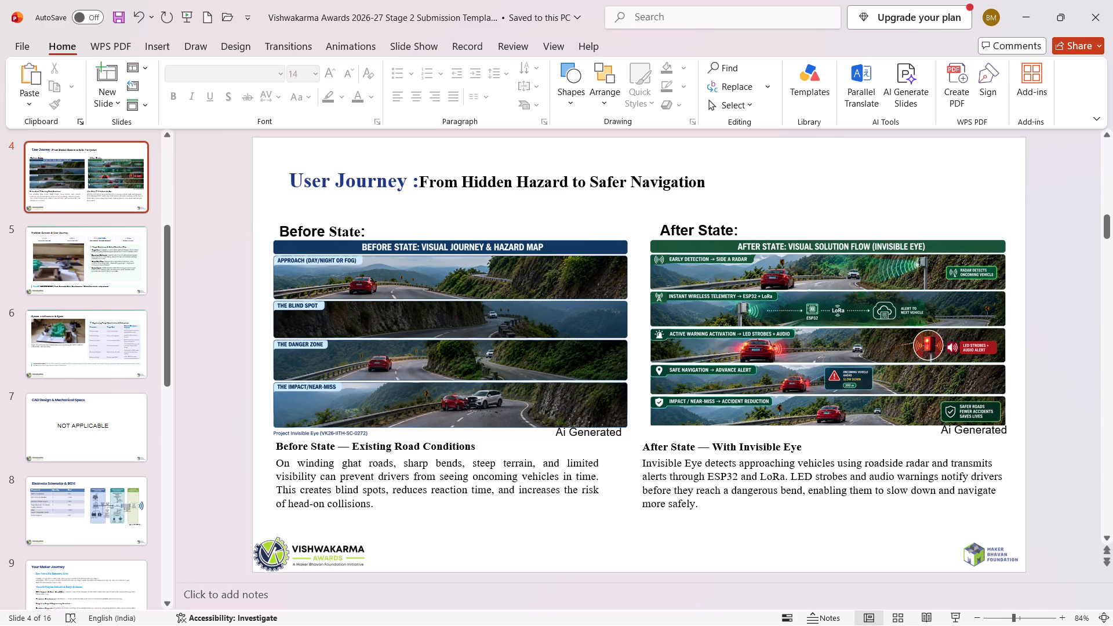
key("Up")
key("Up")
key("Up")
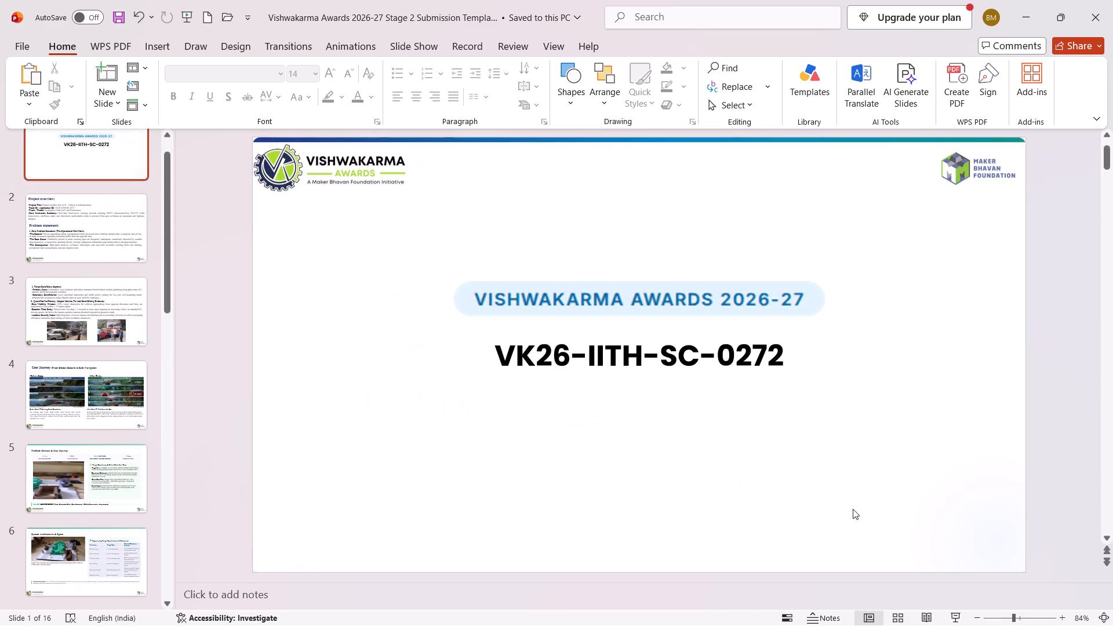
key("Down")
key("Down")
key("Down")
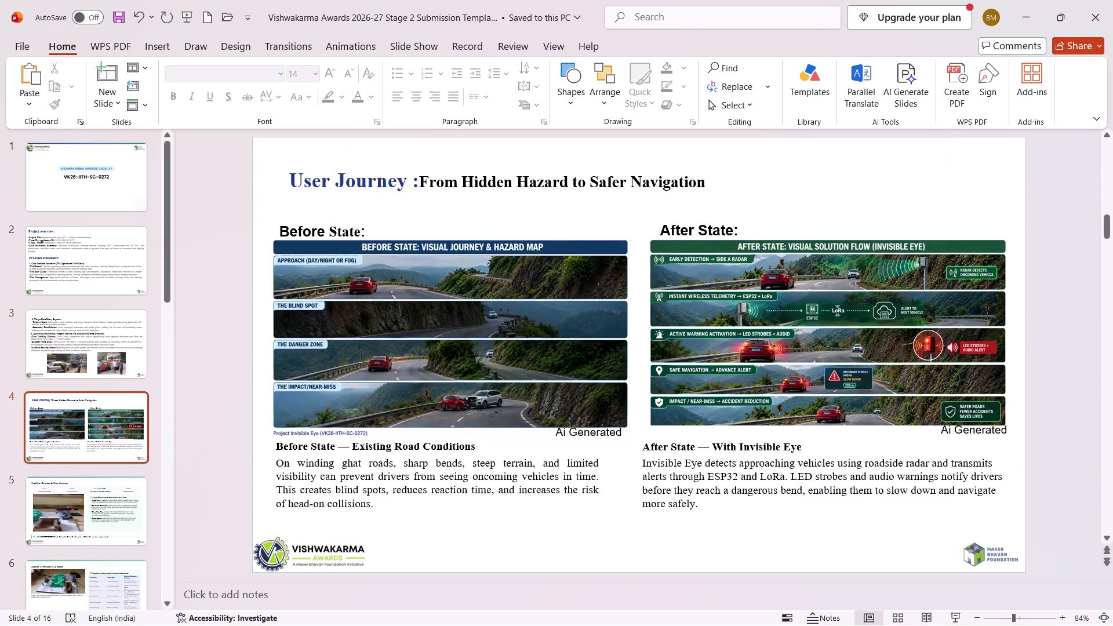
key("Down")
key("Down")
key("Down")
key("Down")
key("Down")
key("Down")
key("Down")
key("Down")
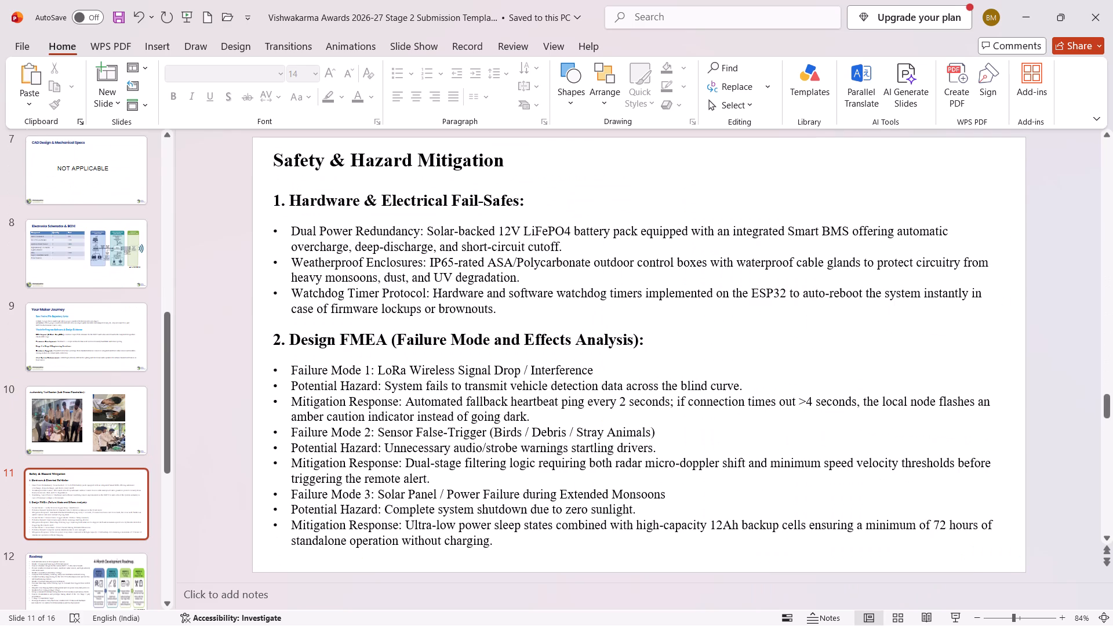
key("Down")
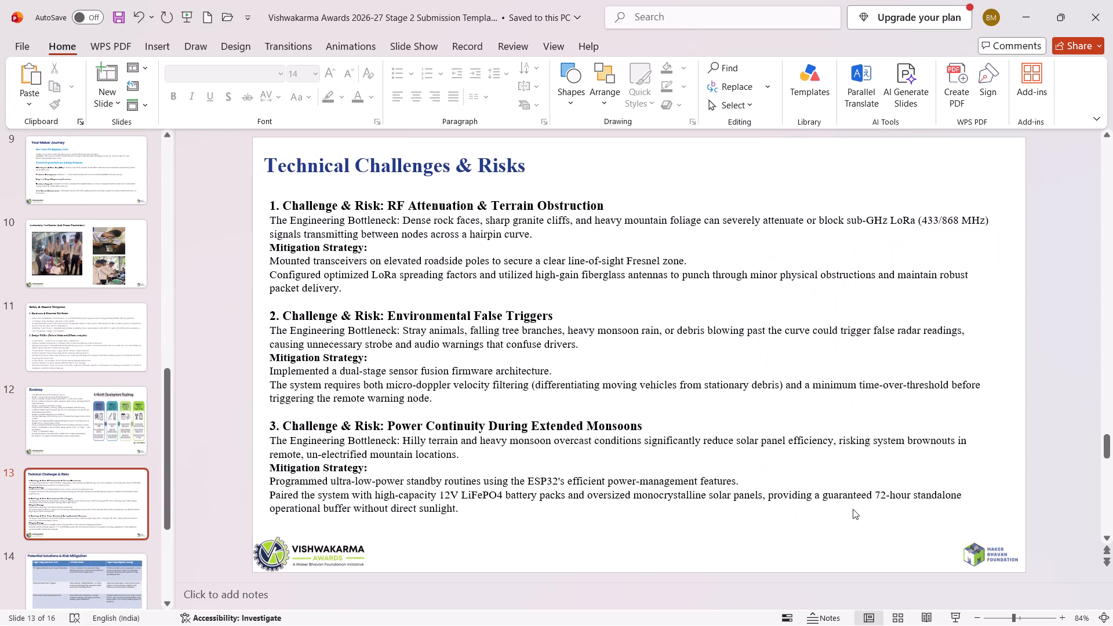
Check the font and size of the title, headings and body text on slide 13, Technical Challenges & Risks.
left_click(316, 163)
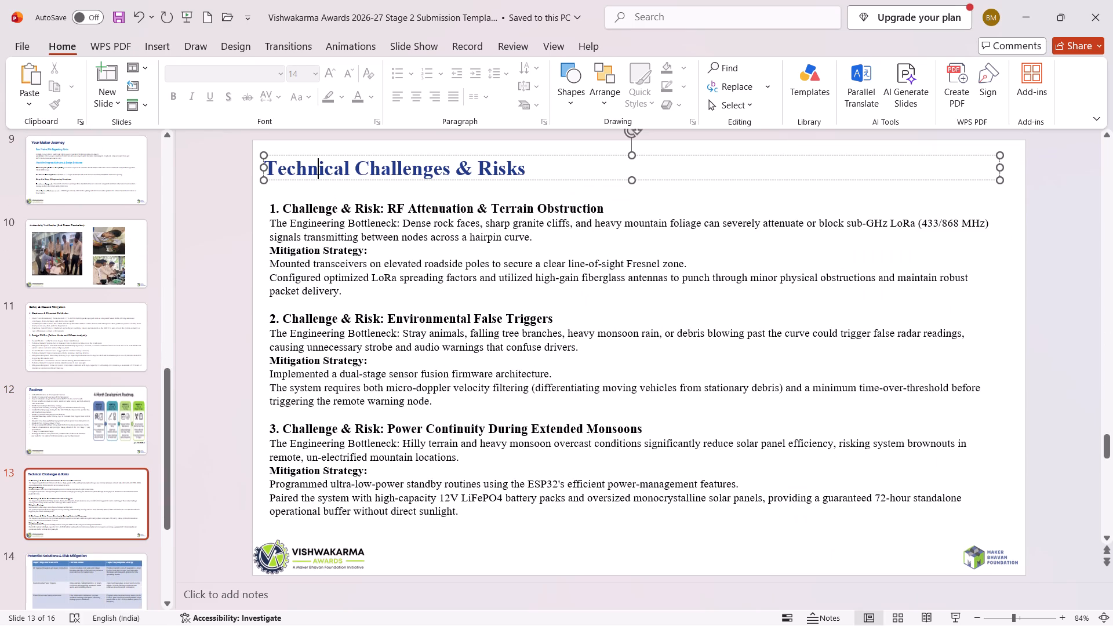
left_click(307, 245)
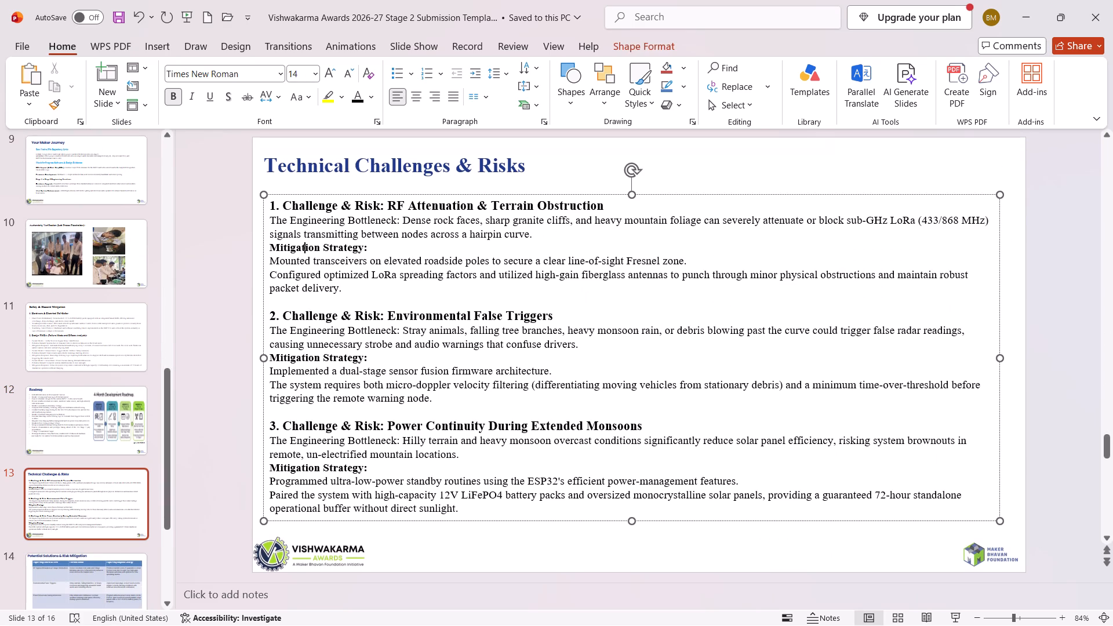
left_click(347, 199)
left_click(308, 230)
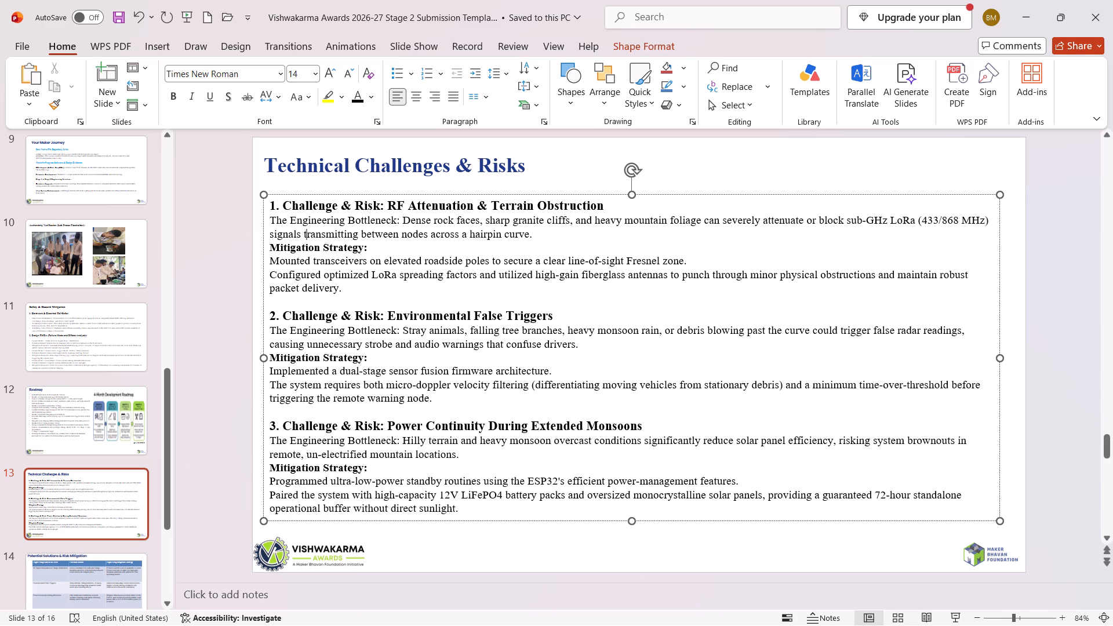
left_click(356, 245)
left_click(418, 169)
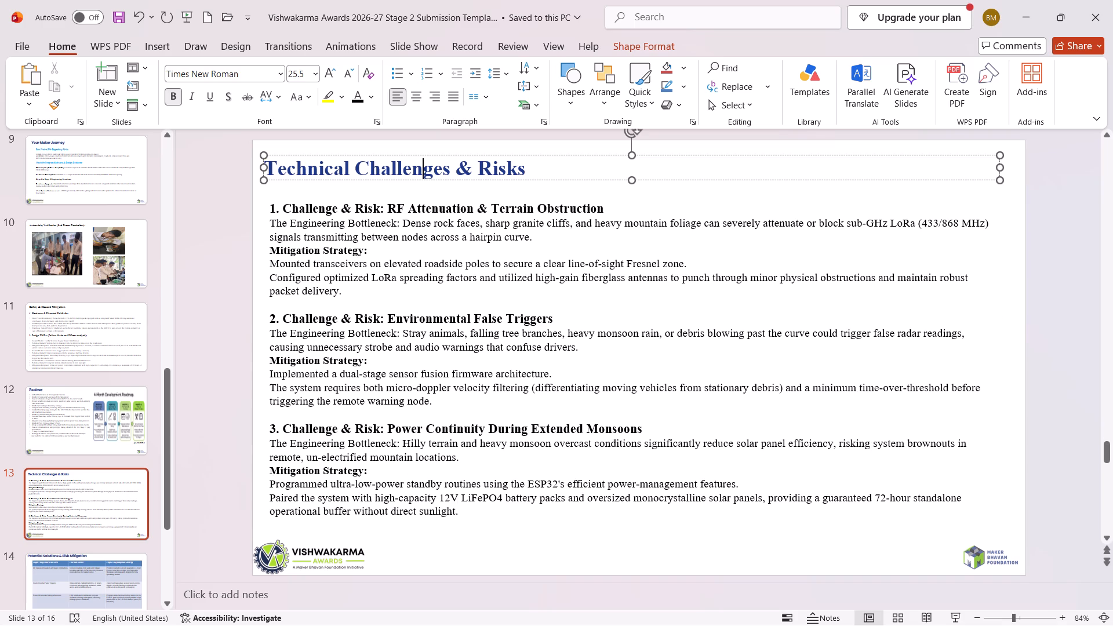
left_click(560, 381)
key("Escape")
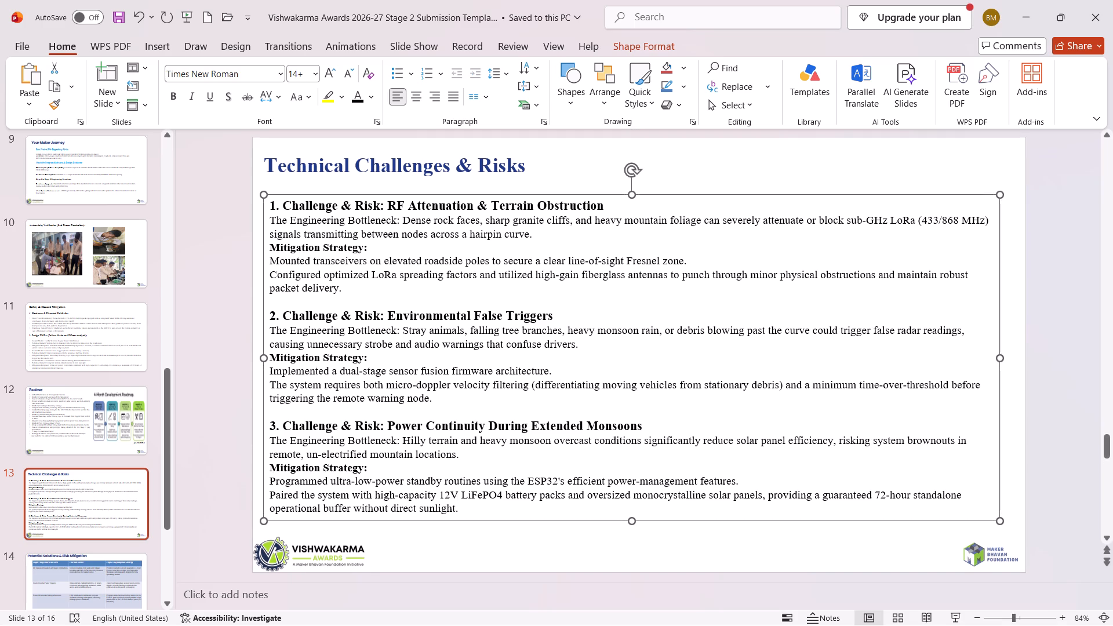
key("Escape")
Set the entire title of slide 14, Potential Solutions & Risk Mitigation, to Times New Roman.
key("Down")
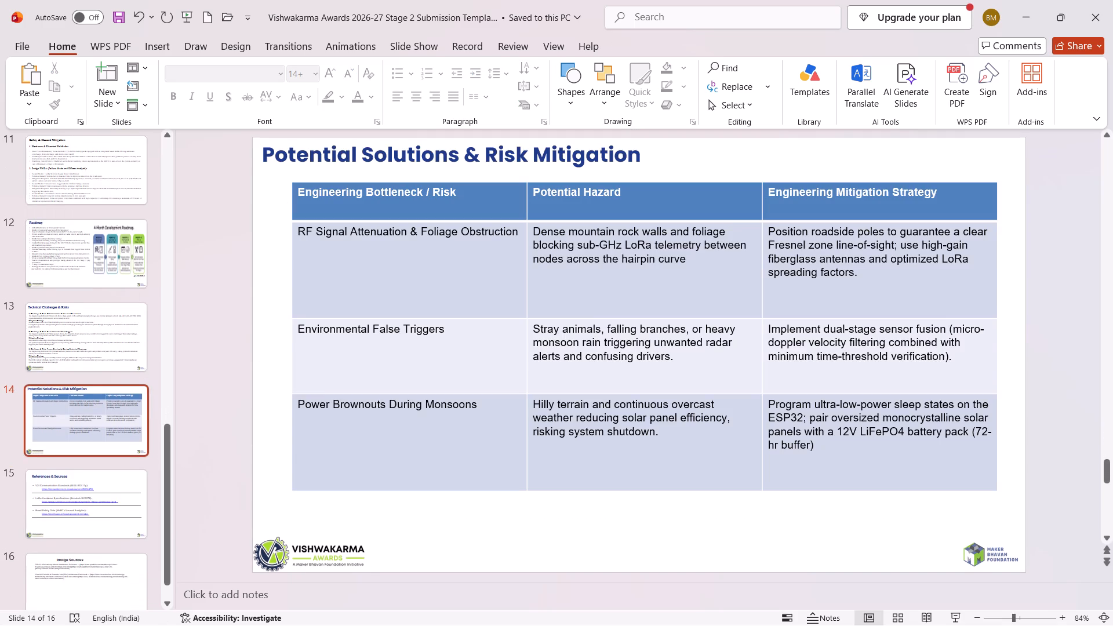
left_click(422, 158)
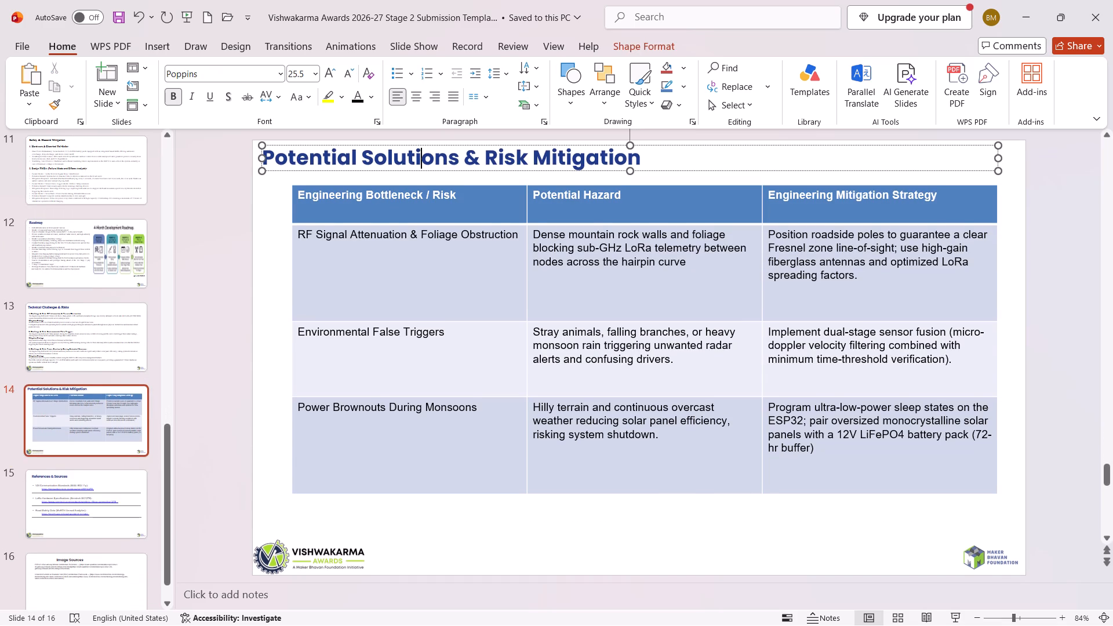
left_click(281, 72)
type("time")
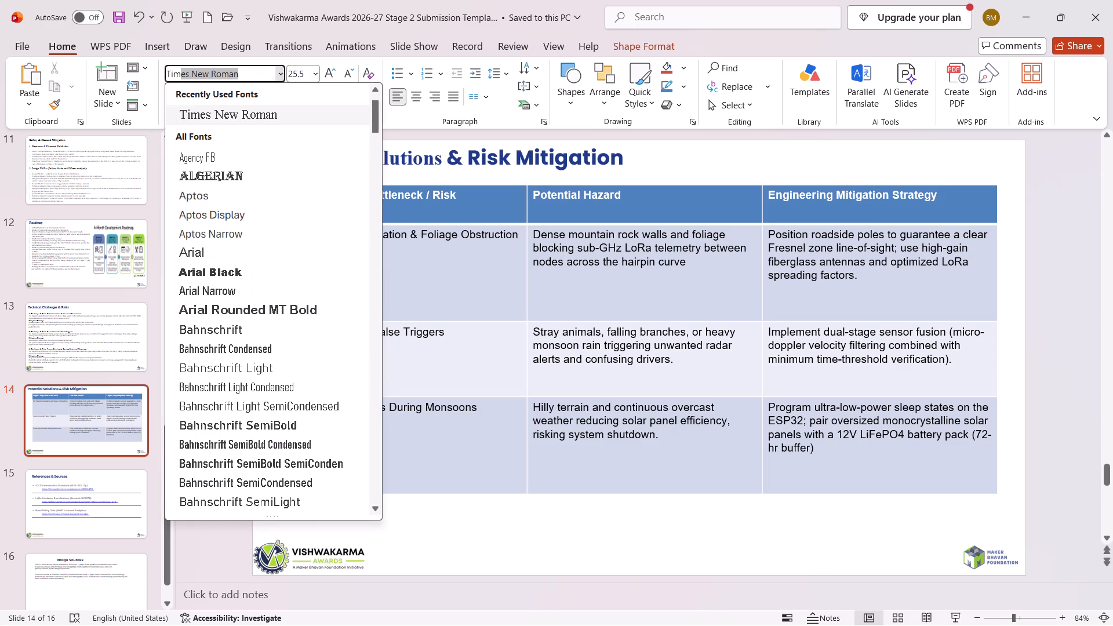
key("Return")
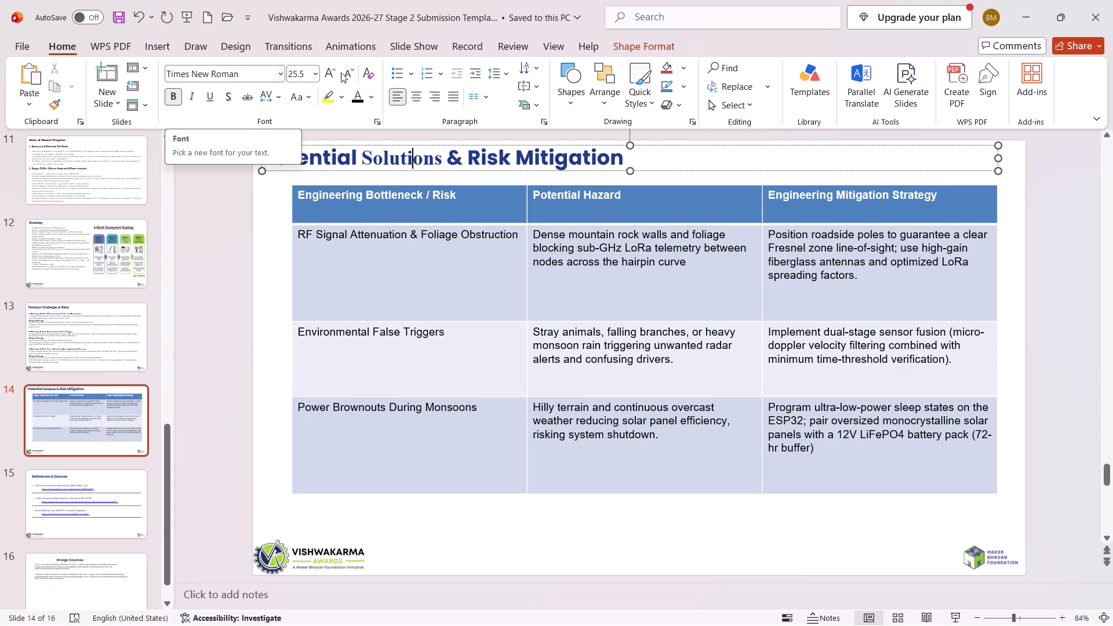
left_click(641, 161)
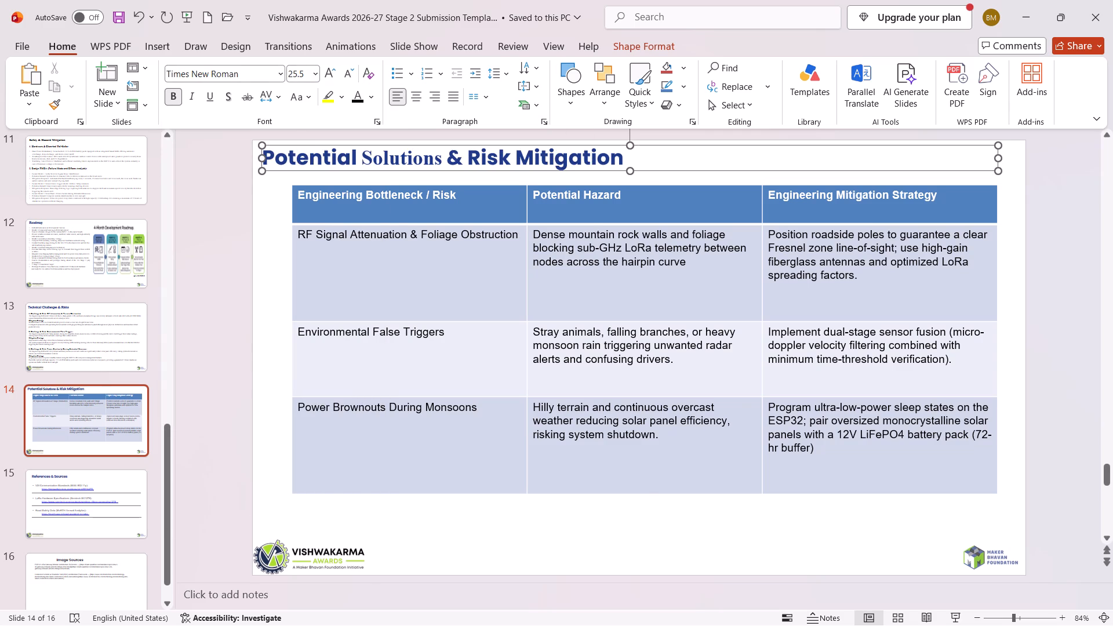
key("ctrl+a")
left_click(612, 159)
key("ctrl+a")
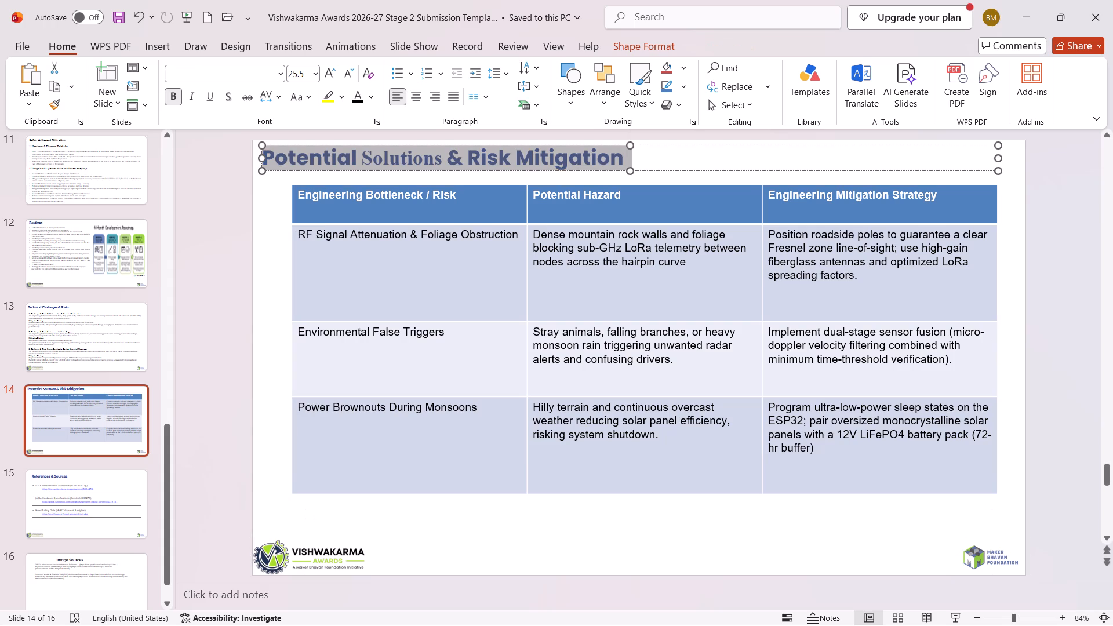
left_click(282, 71)
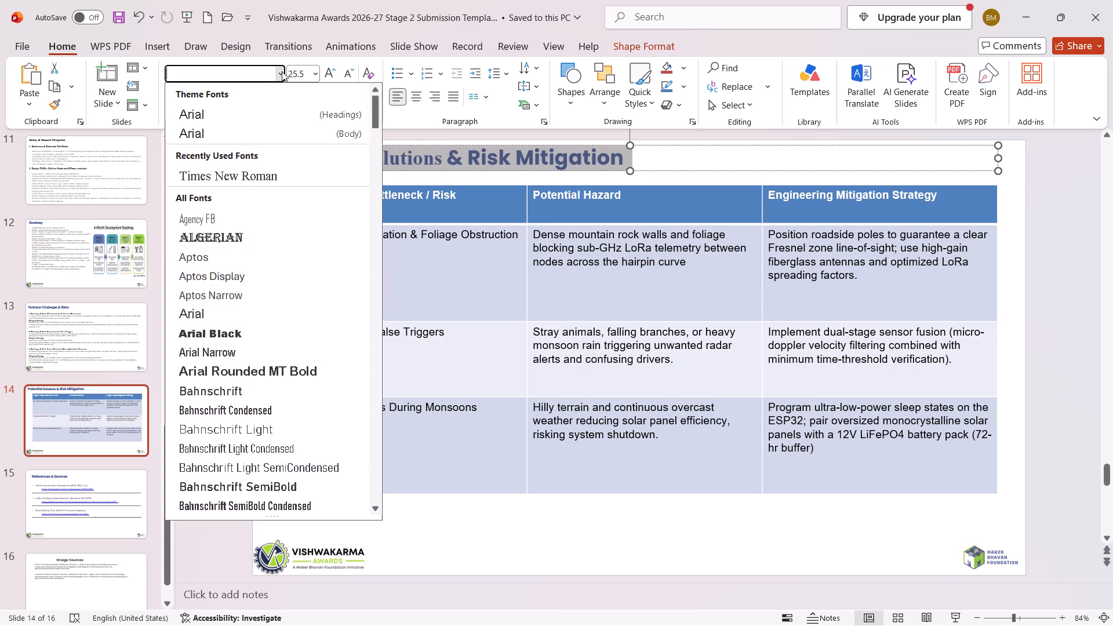
left_click(300, 175)
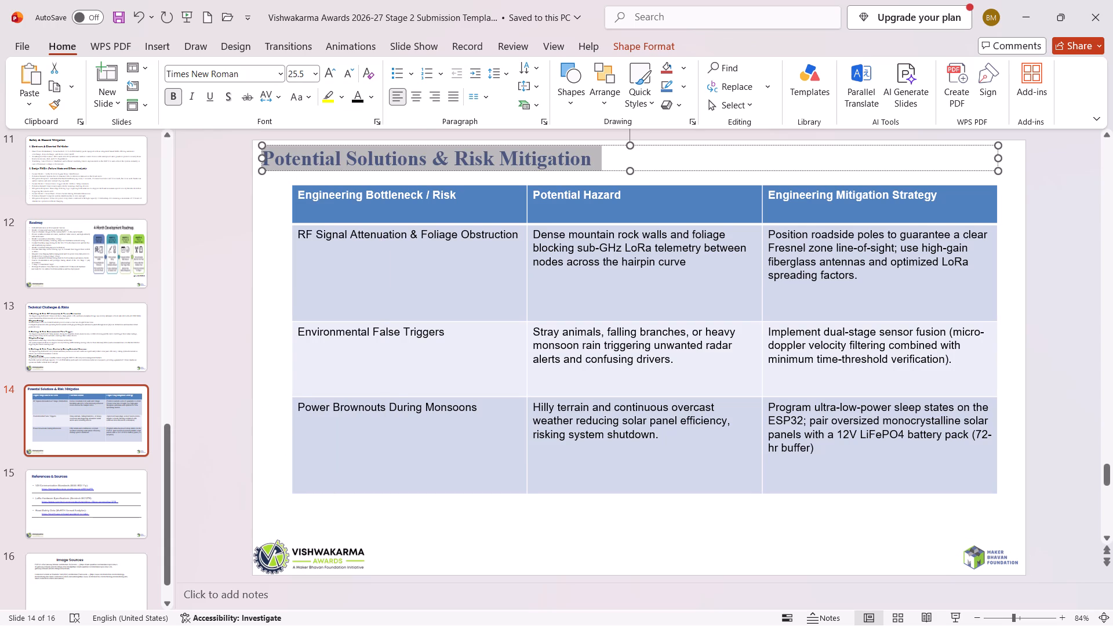
key("Escape")
key("Escape")
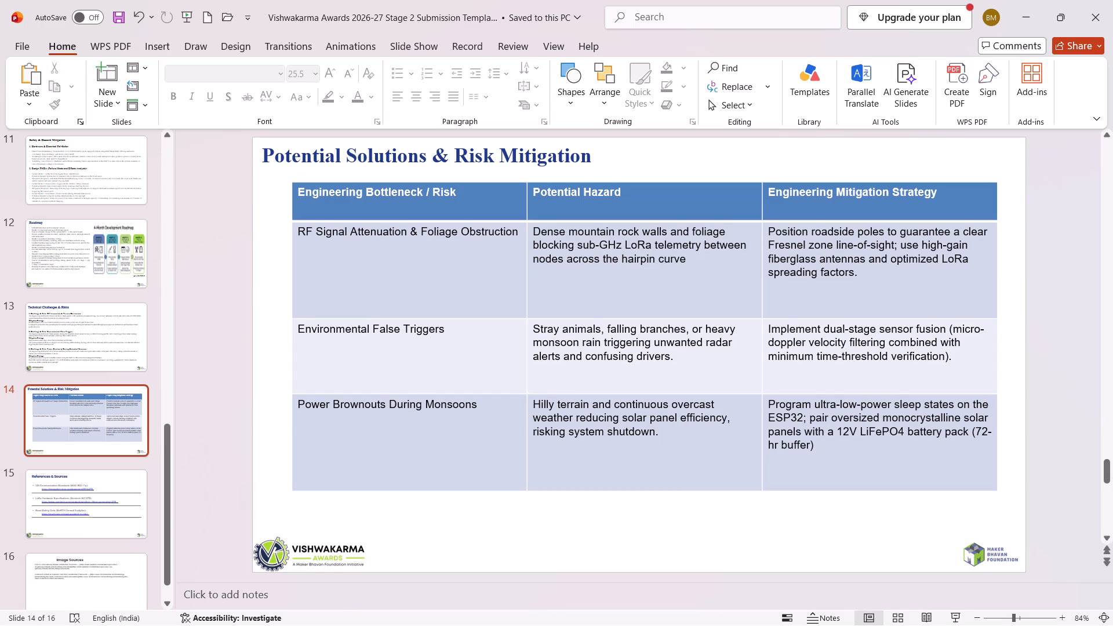
Move slide 14's title slightly down and to the right, closer to the table's left edge.
left_click(300, 158)
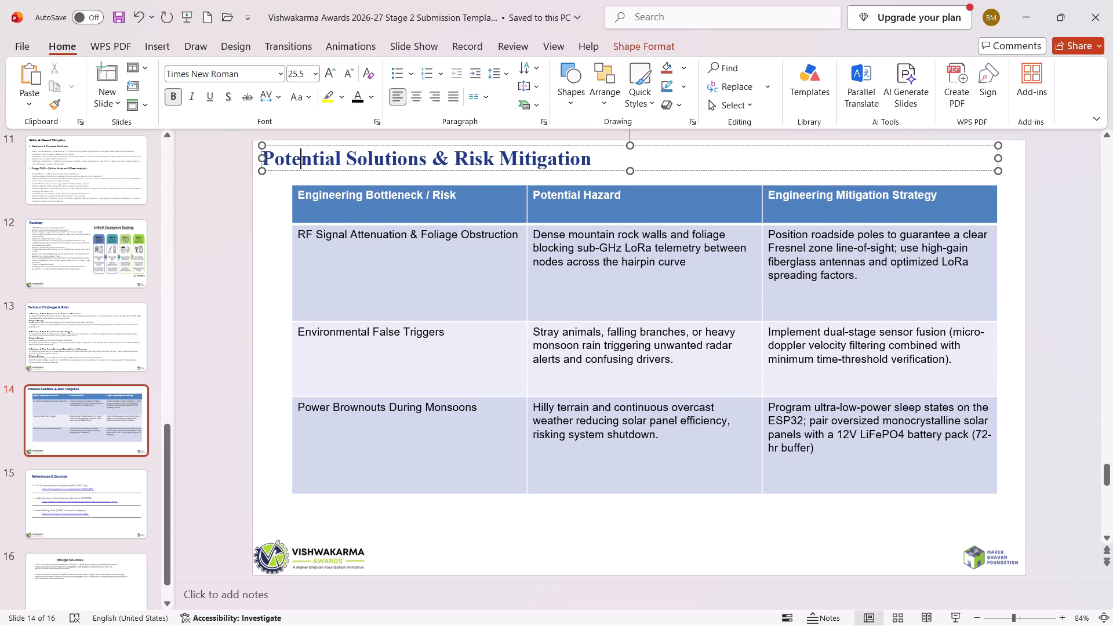
left_click_drag(607, 171, 607, 177)
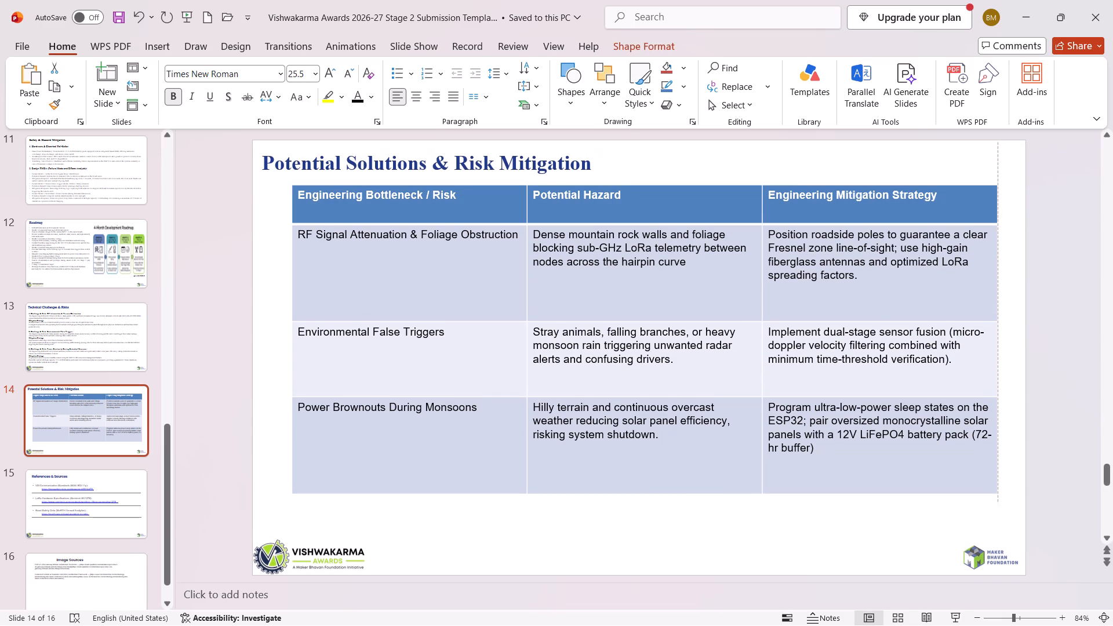
left_click_drag(607, 177, 623, 179)
key("Escape")
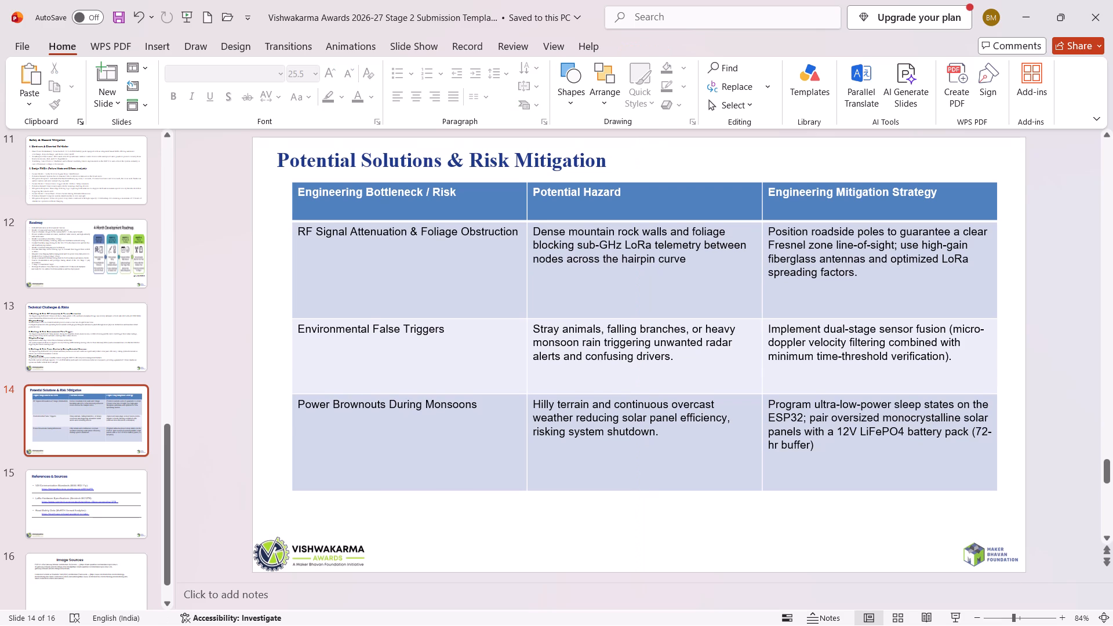
Move slide 14's risk table slightly down, keeping its horizontal position, to leave more space beneath the title.
left_click(616, 286)
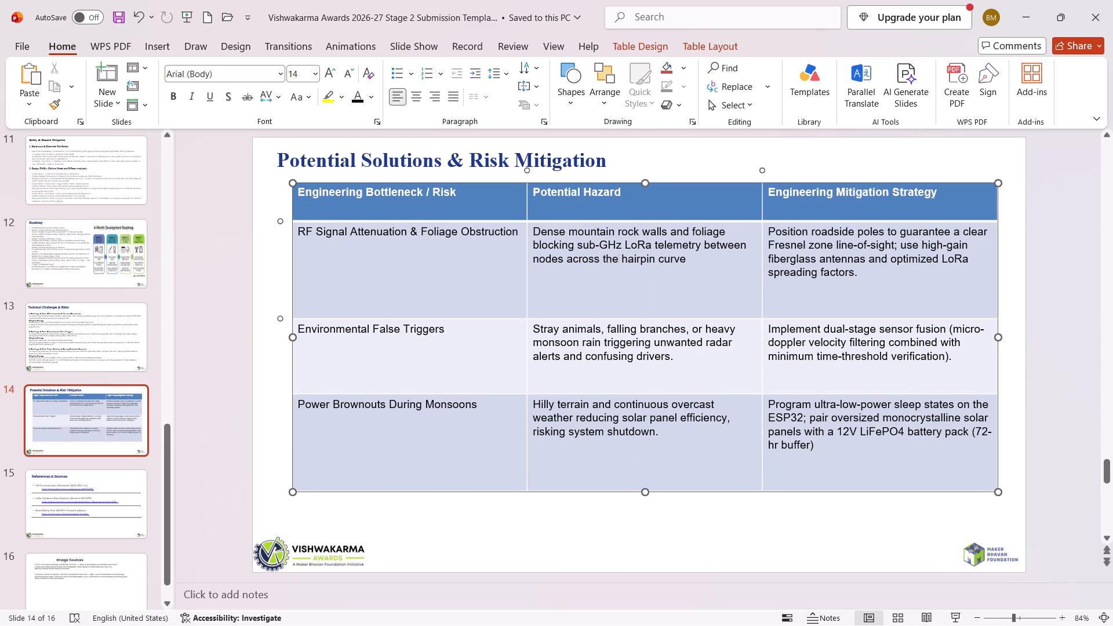
key("Down")
key("Down")
key("Down")
key("Escape")
left_click_drag(524, 183, 515, 185)
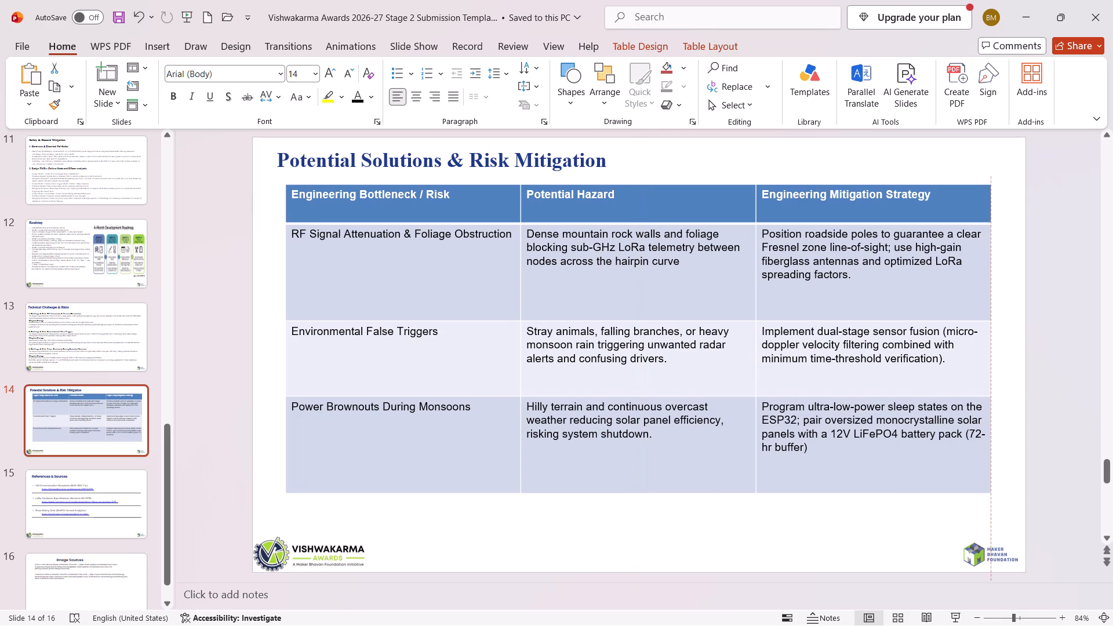
left_click_drag(515, 185, 514, 188)
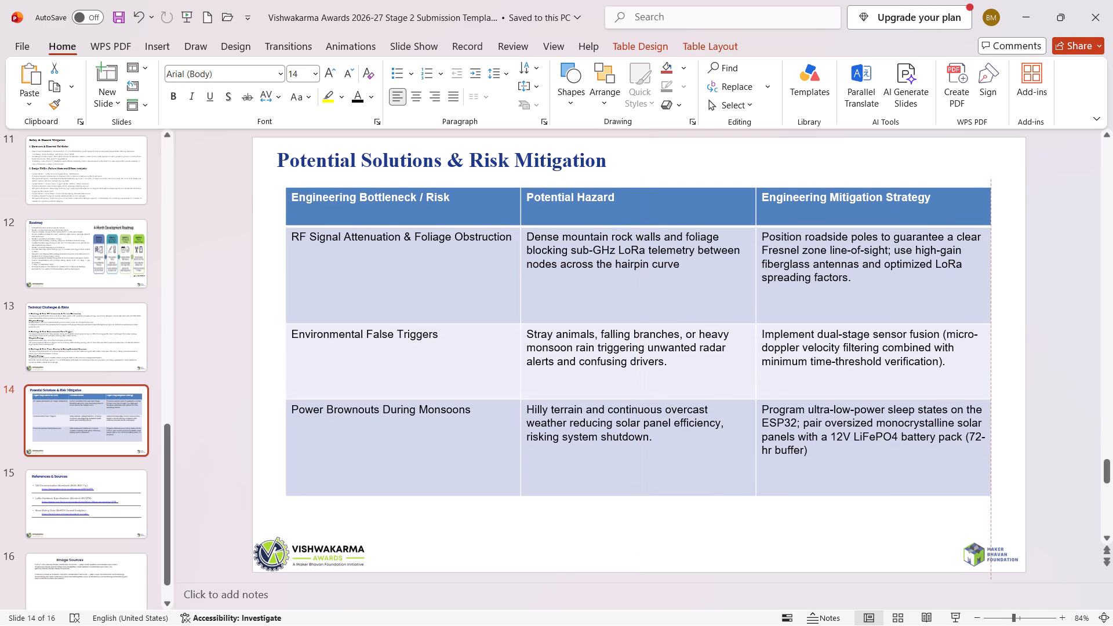
left_click_drag(514, 188, 525, 185)
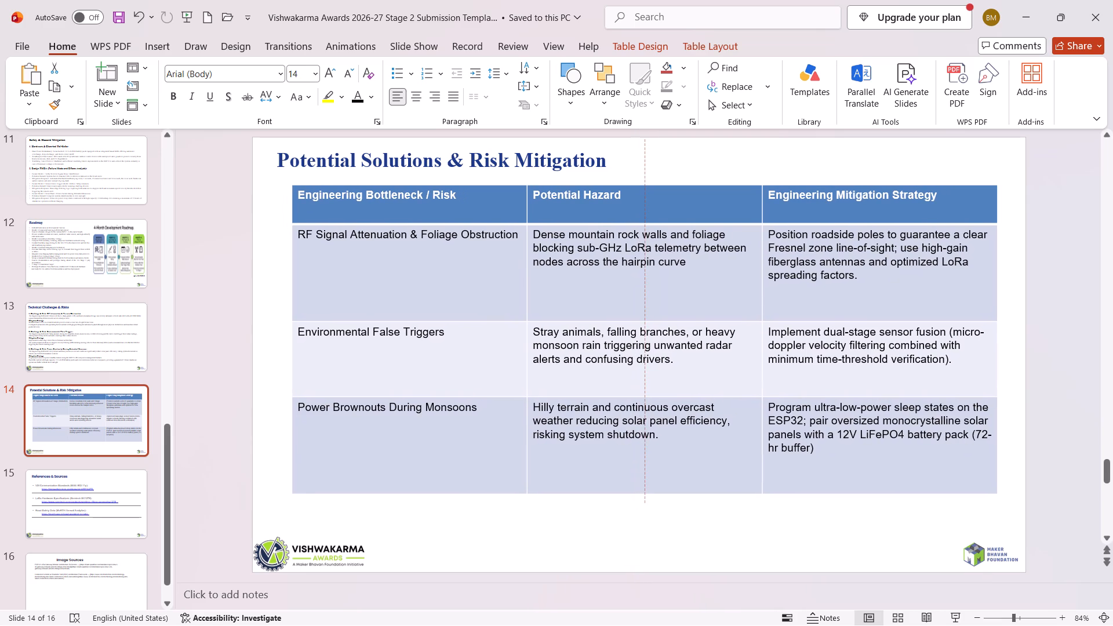
left_click_drag(525, 185, 525, 191)
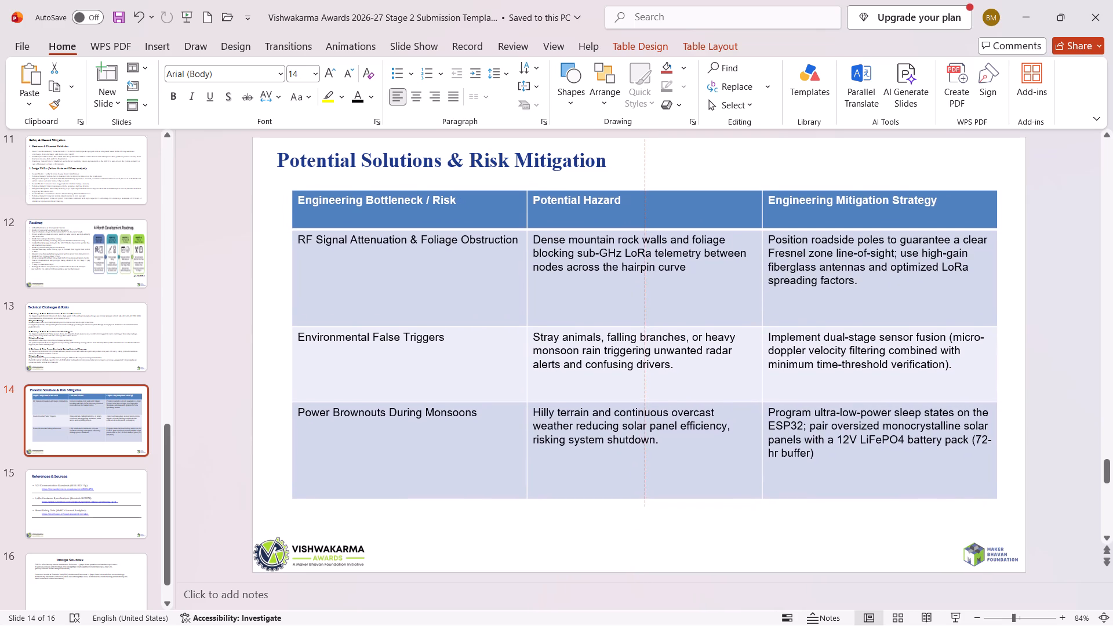
left_click_drag(525, 191, 525, 198)
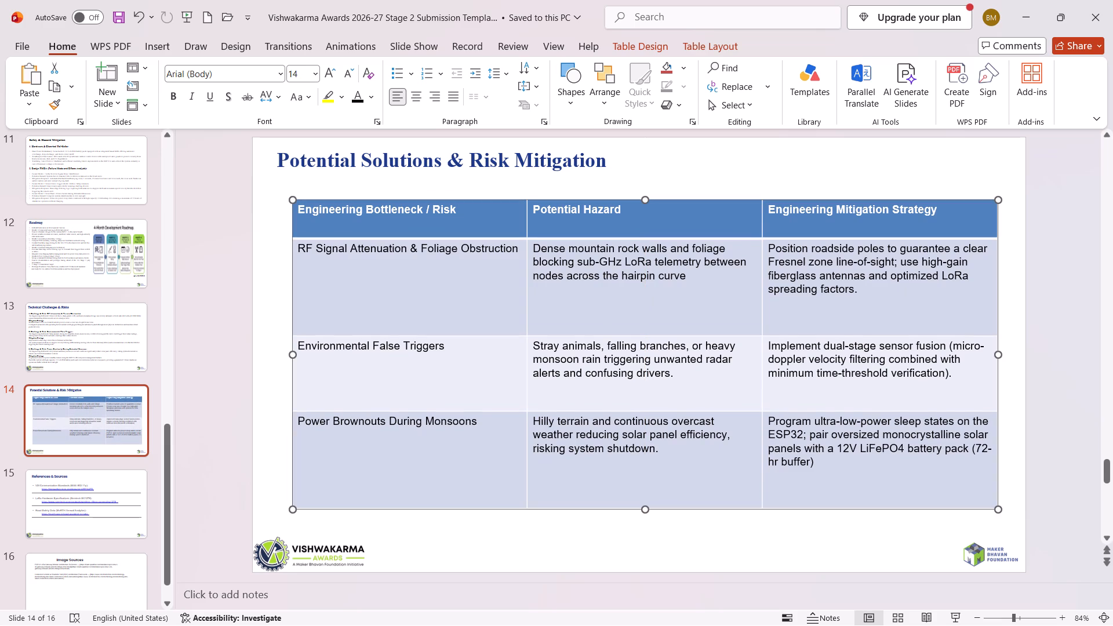
key("Escape")
Move slide 14's title down so it sits just above the risk table.
left_click(483, 157)
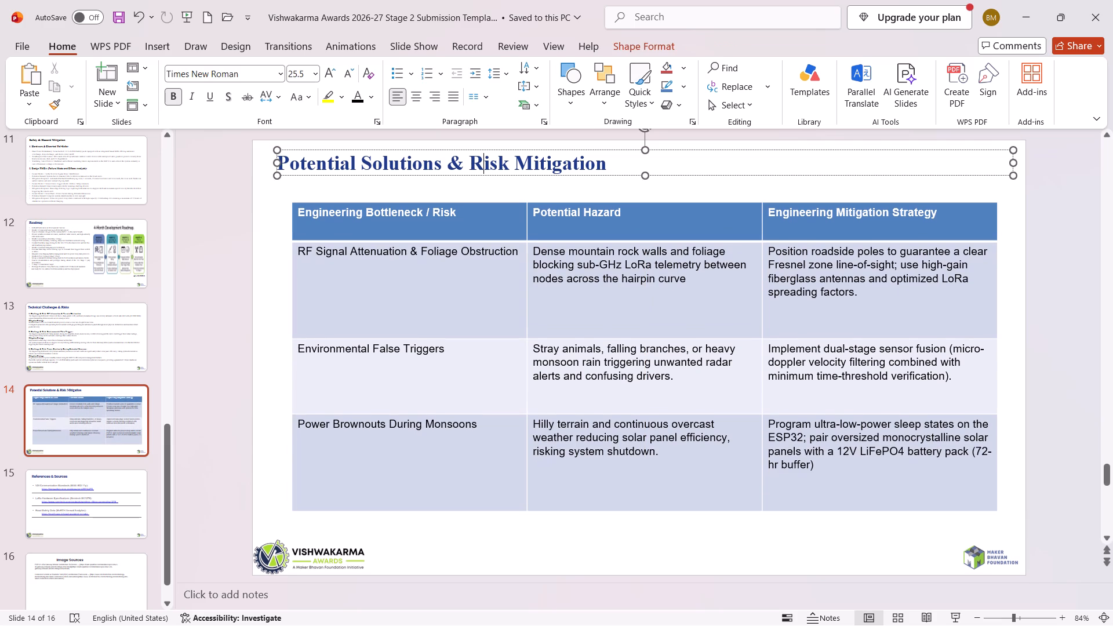
left_click(531, 173)
left_click_drag(583, 176, 584, 185)
key("Escape")
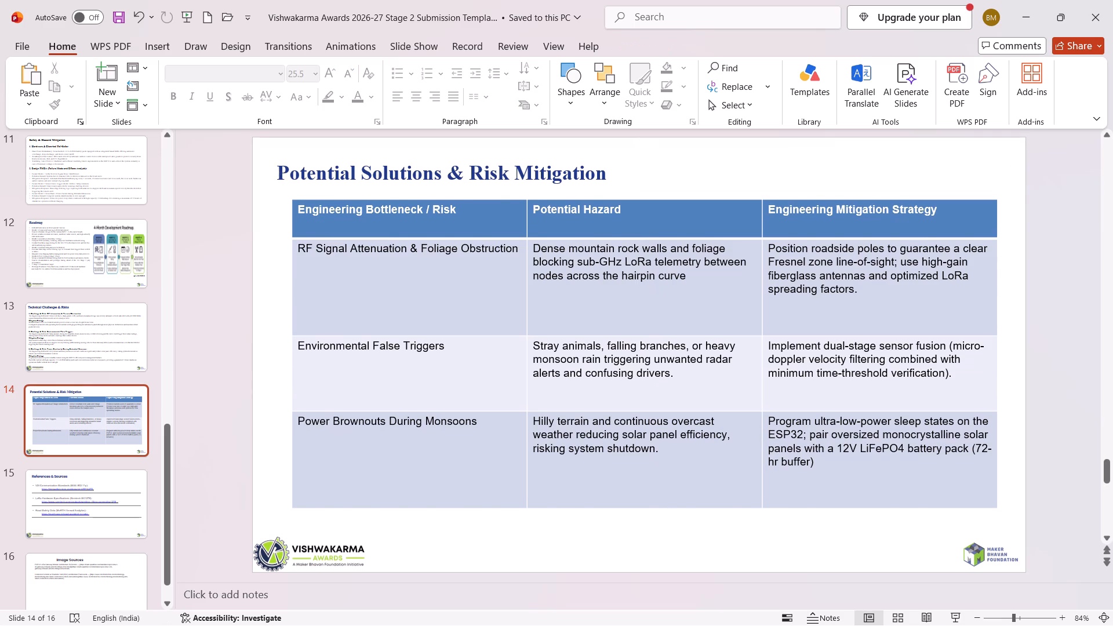
key("Up")
key("Down")
Set all text in slide 14's risk table to Times New Roman.
left_click(433, 174)
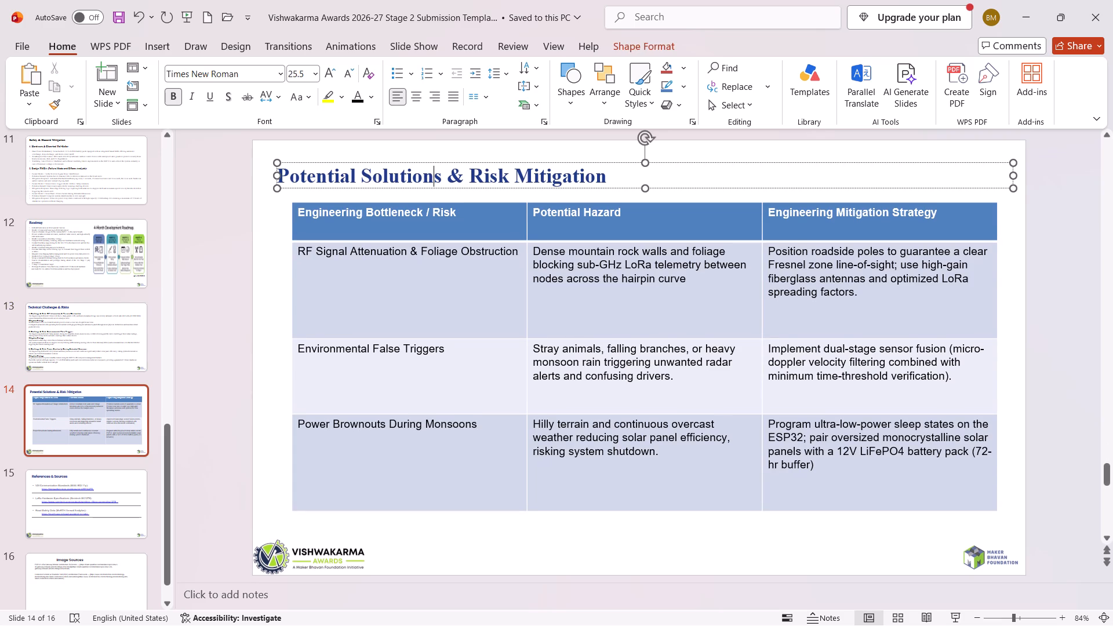
left_click(410, 261)
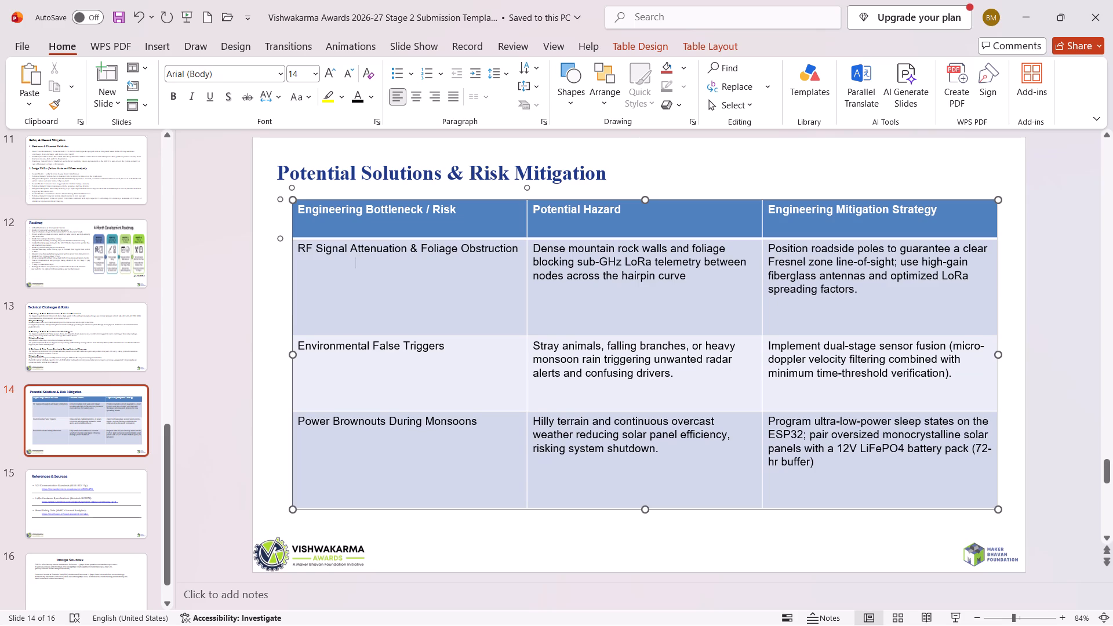
key("ctrl+a")
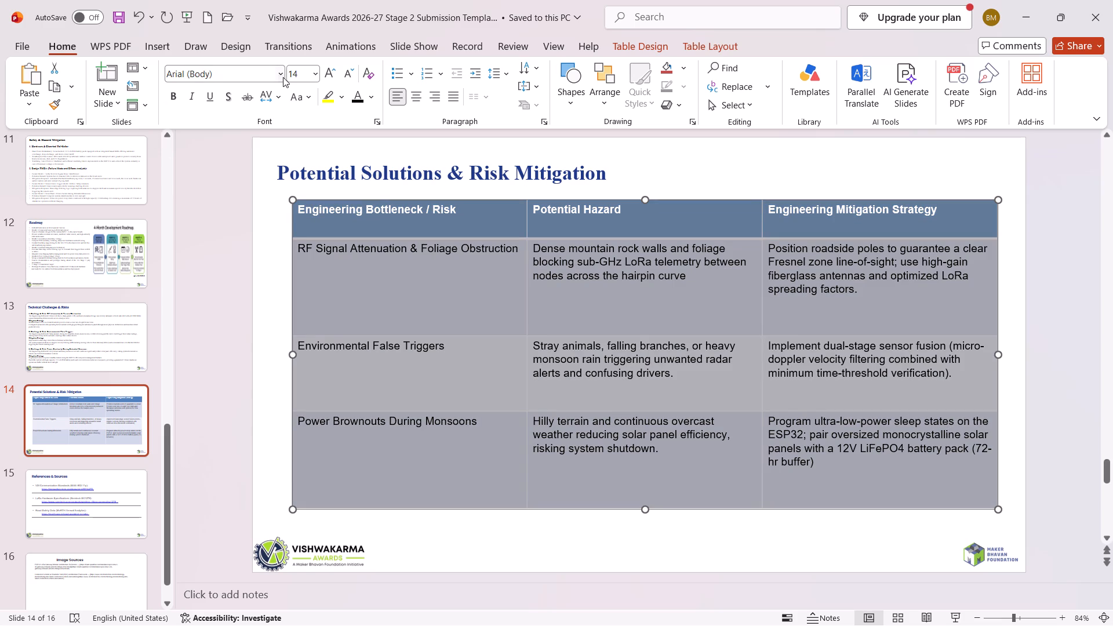
left_click(282, 77)
left_click(261, 171)
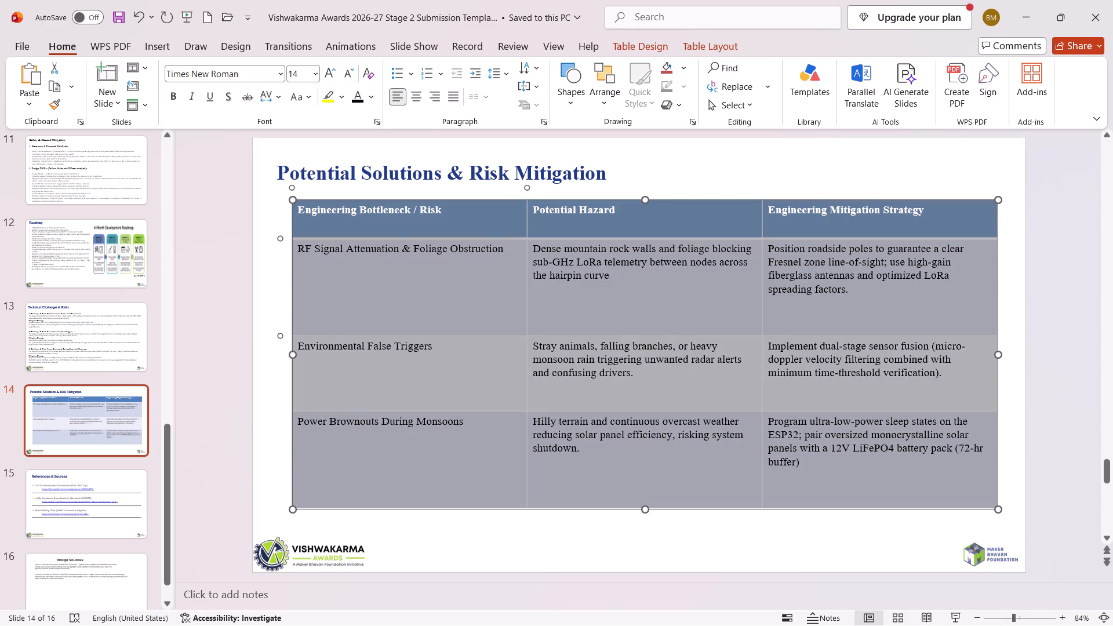
Increase the "Engineering Bottleneck / Risk" header text in slide 14's risk table to 16 pt.
left_click(567, 297)
key("Escape")
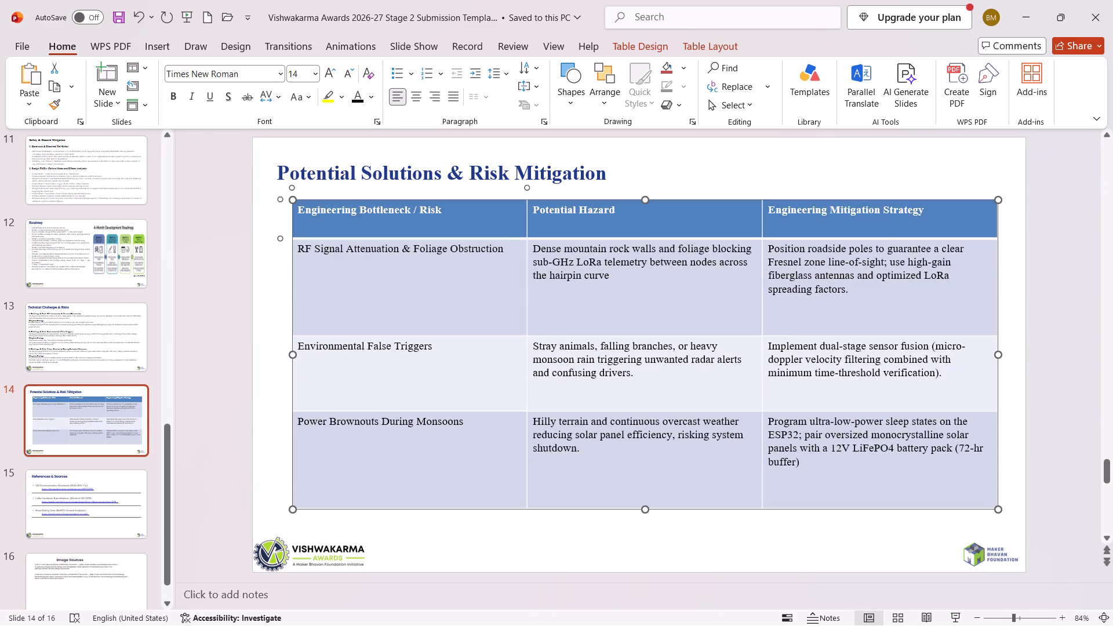
left_click(457, 205)
left_click_drag(449, 220, 328, 220)
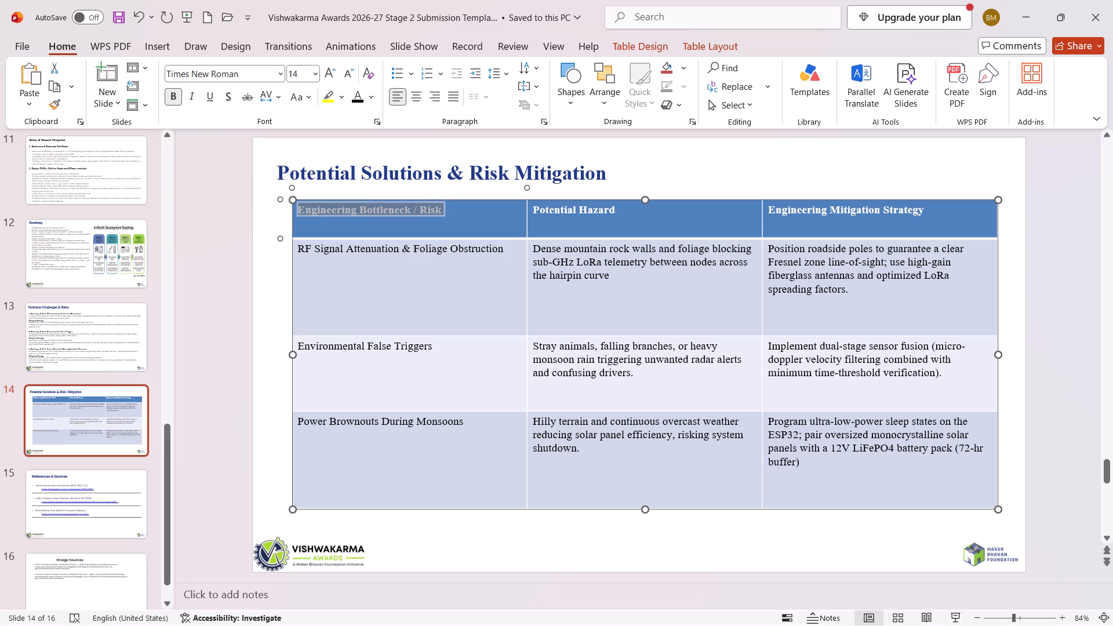
left_click_drag(328, 220, 286, 222)
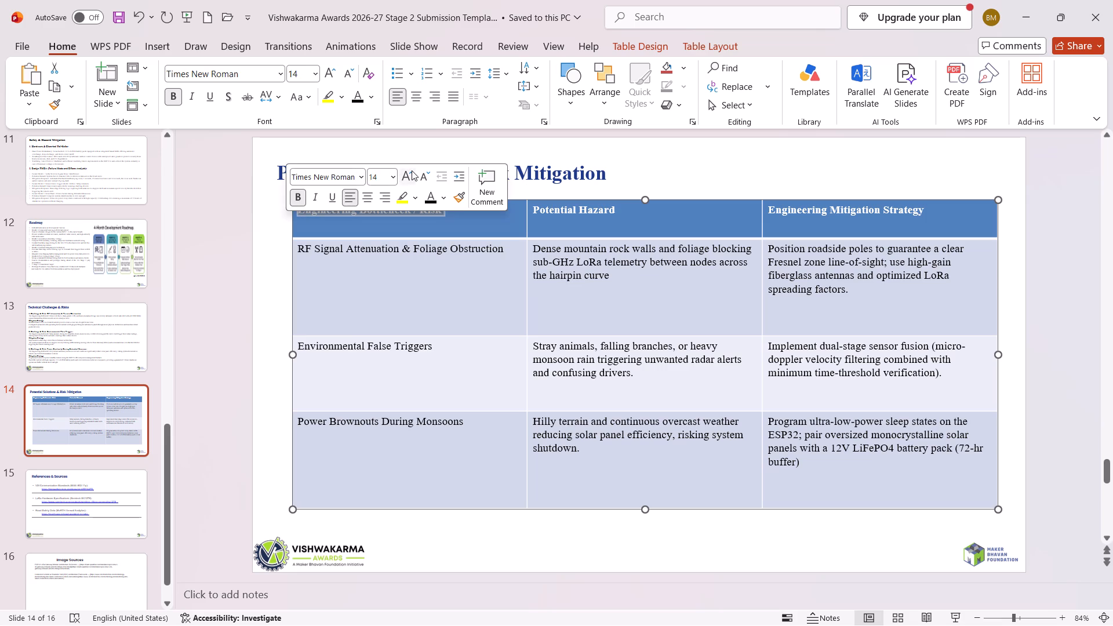
left_click(412, 170)
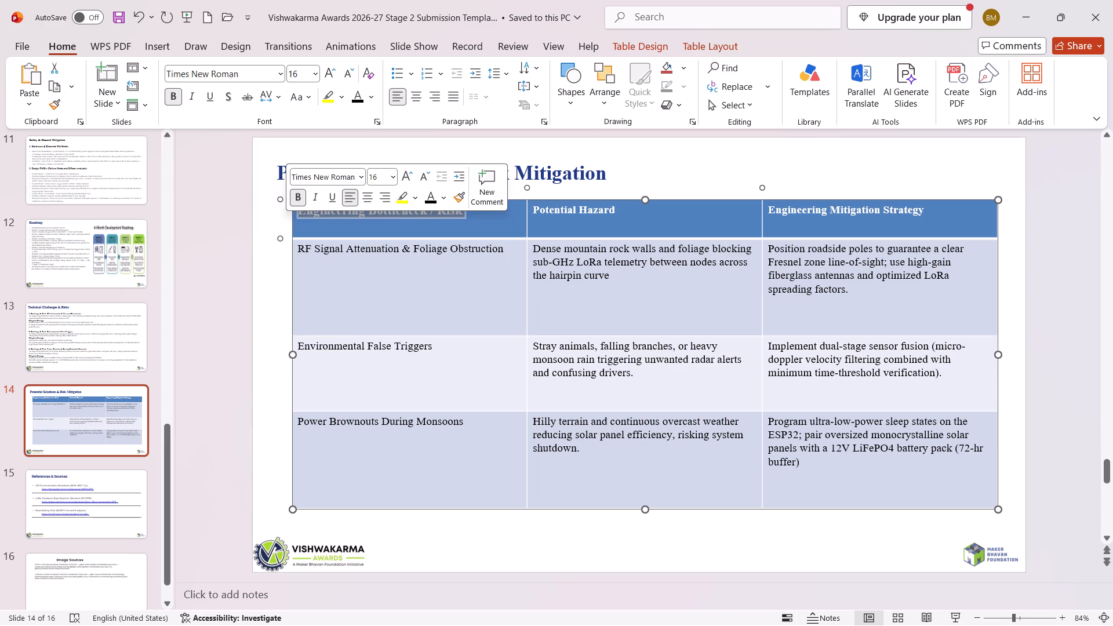
Increase the "Potential Hazard" header text in slide 14's risk table to 16 pt.
left_click(580, 220)
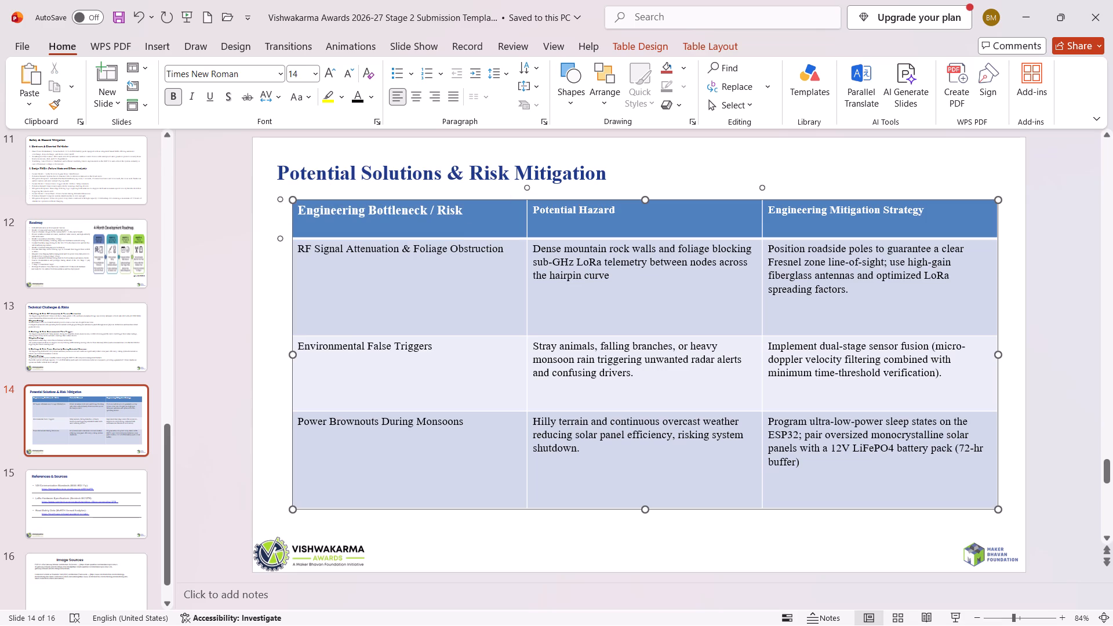
left_click(613, 209)
key("ctrl+a")
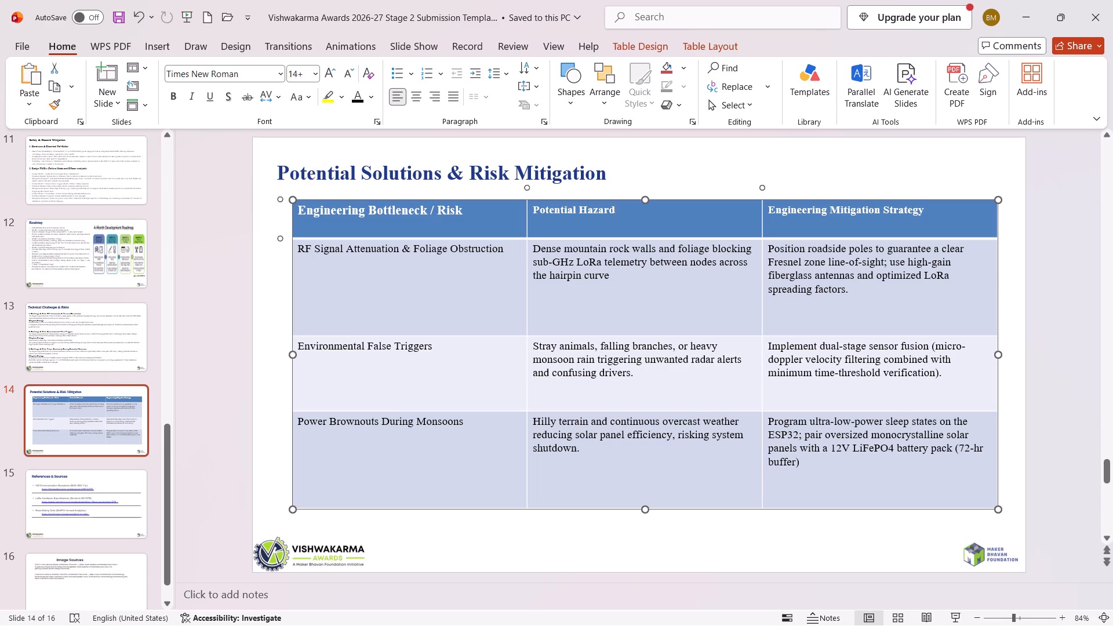
left_click(613, 209)
double_click(596, 212)
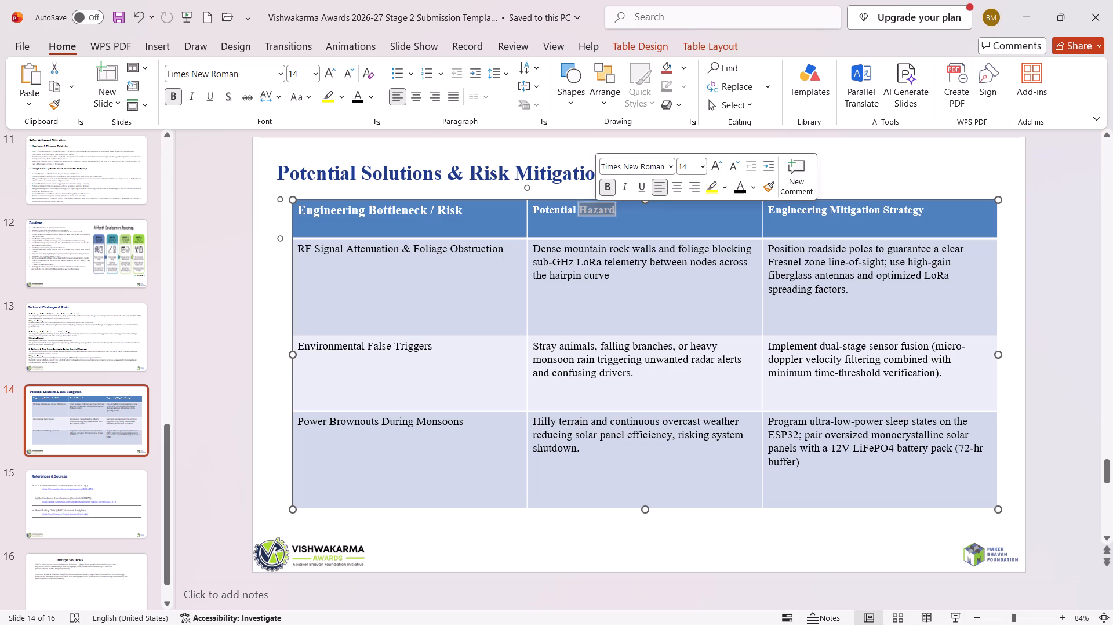
left_click(596, 212)
double_click(591, 212)
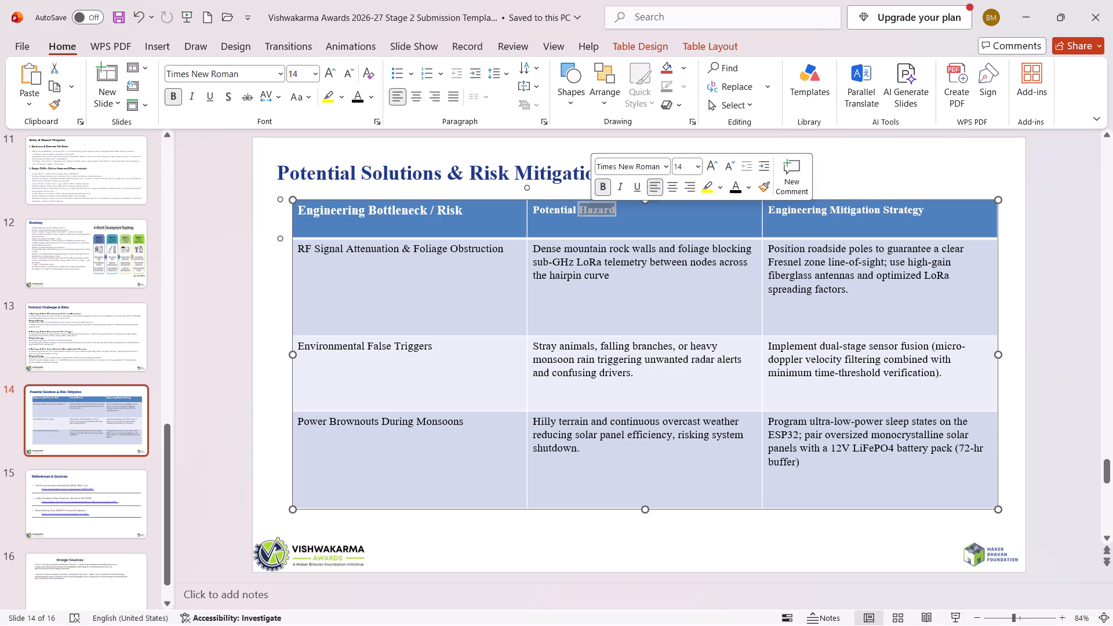
left_click(606, 219)
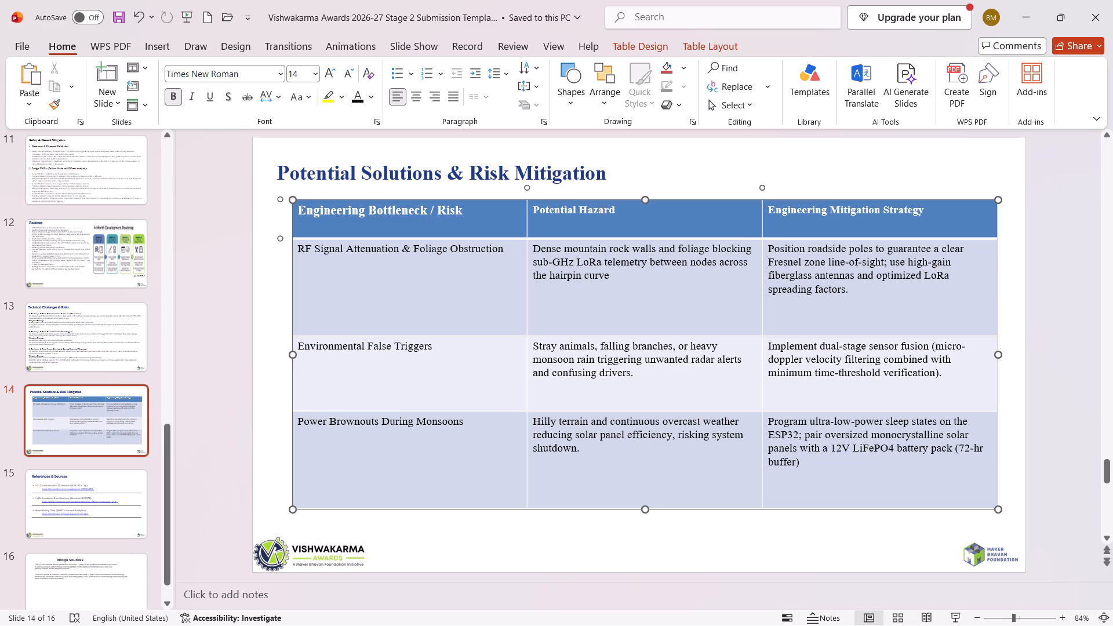
left_click(615, 213)
left_click_drag(615, 213, 606, 213)
left_click_drag(606, 213, 552, 216)
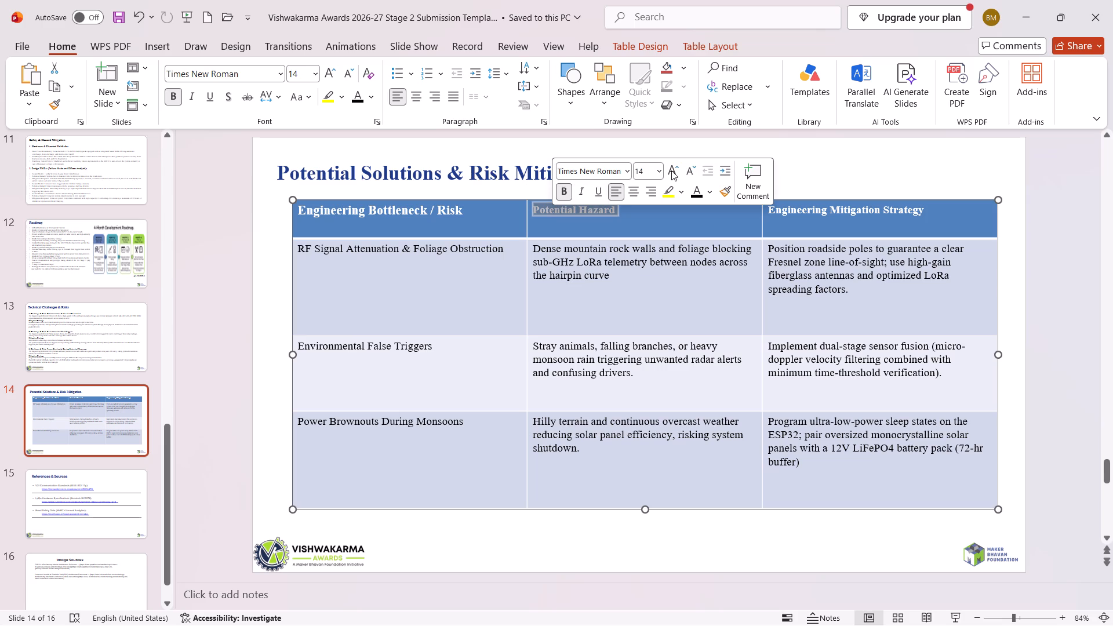
left_click(679, 165)
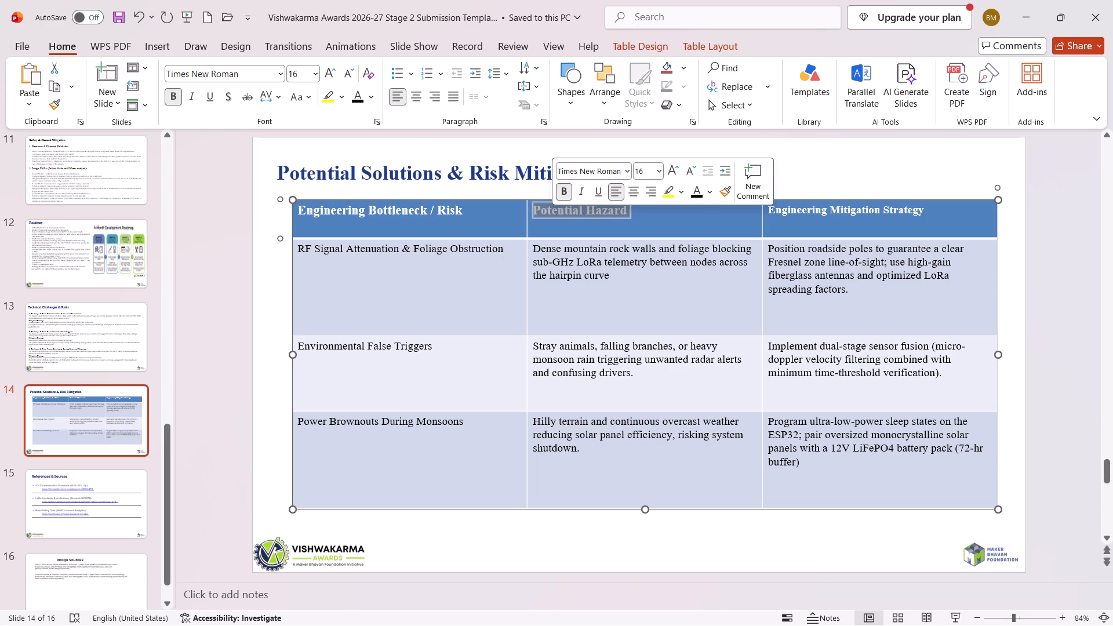
Increase the "Engineering Mitigation Strategy" header text in slide 14's risk table to 16 pt, matching the other headers.
left_click(860, 212)
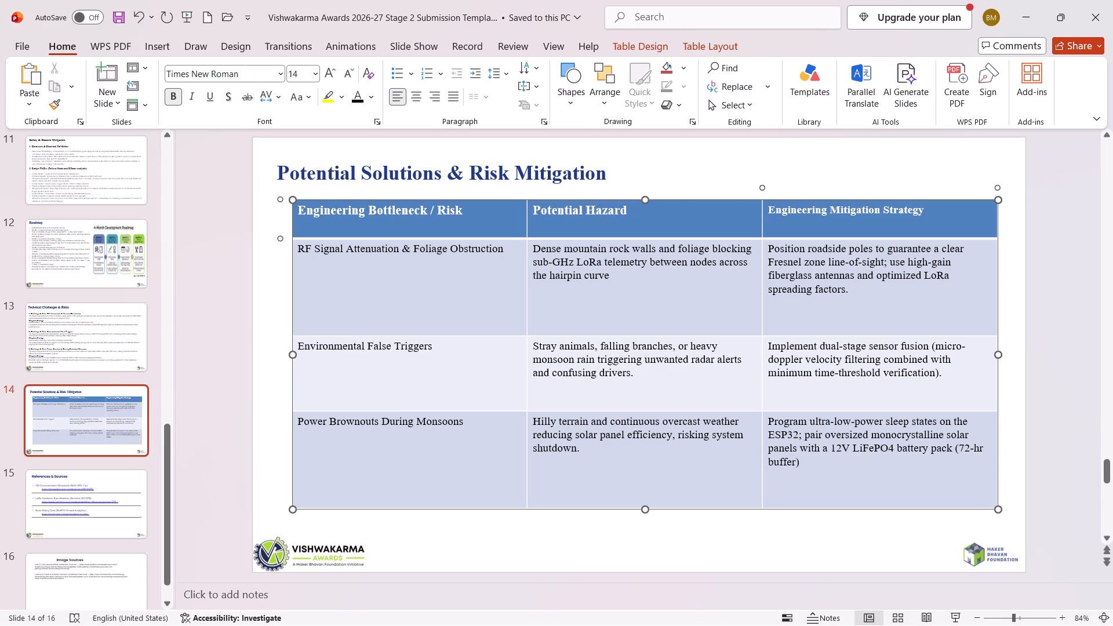
left_click_drag(928, 210, 926, 210)
left_click_drag(926, 210, 781, 223)
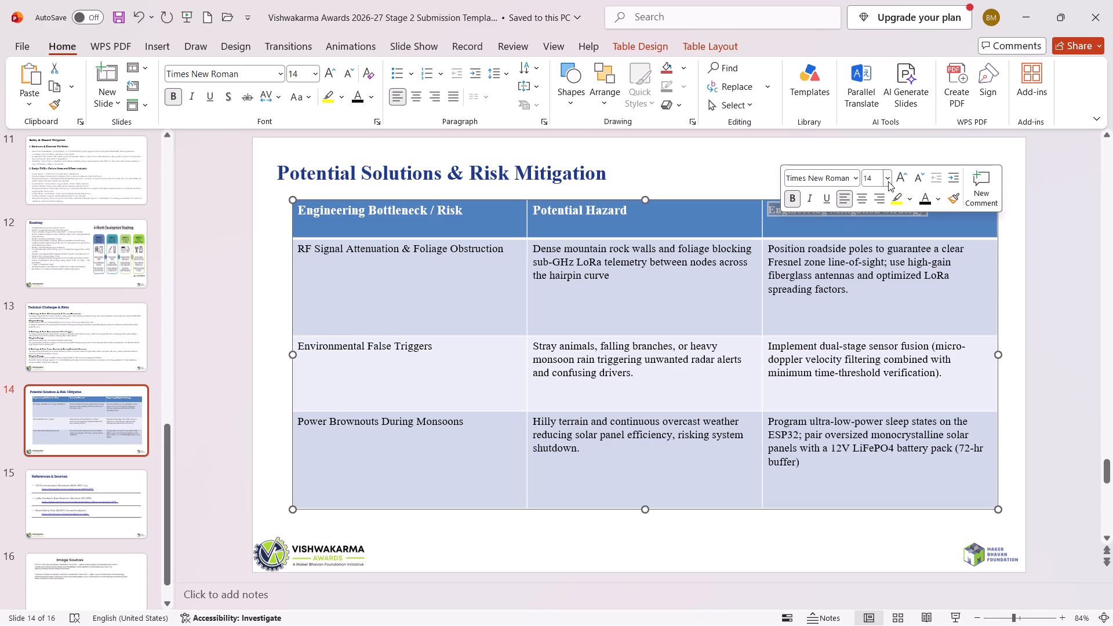
left_click(905, 174)
left_click(860, 263)
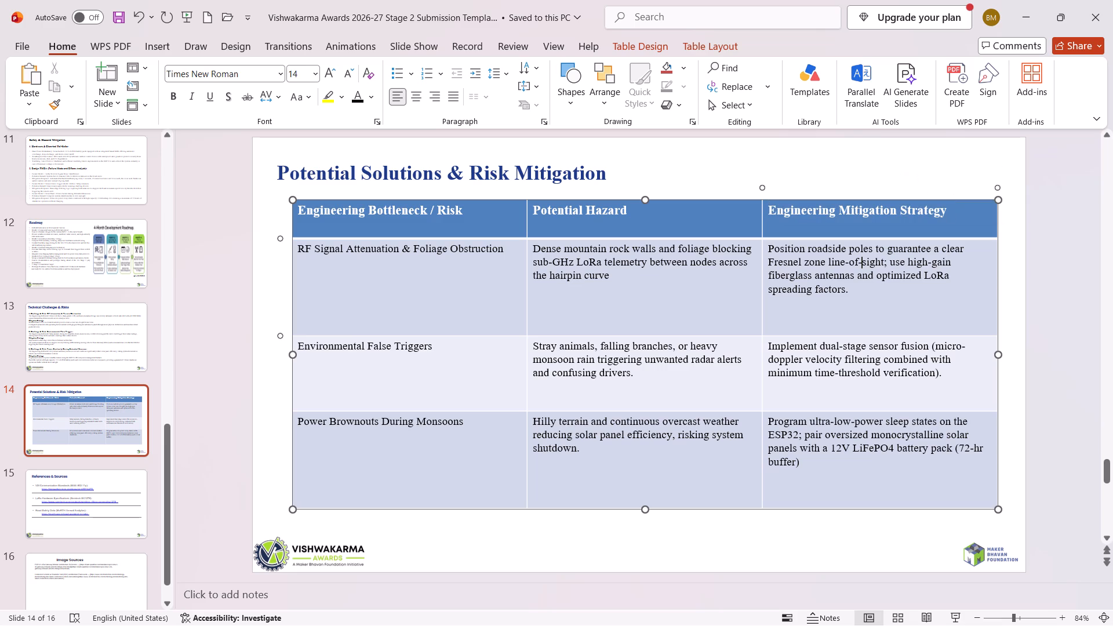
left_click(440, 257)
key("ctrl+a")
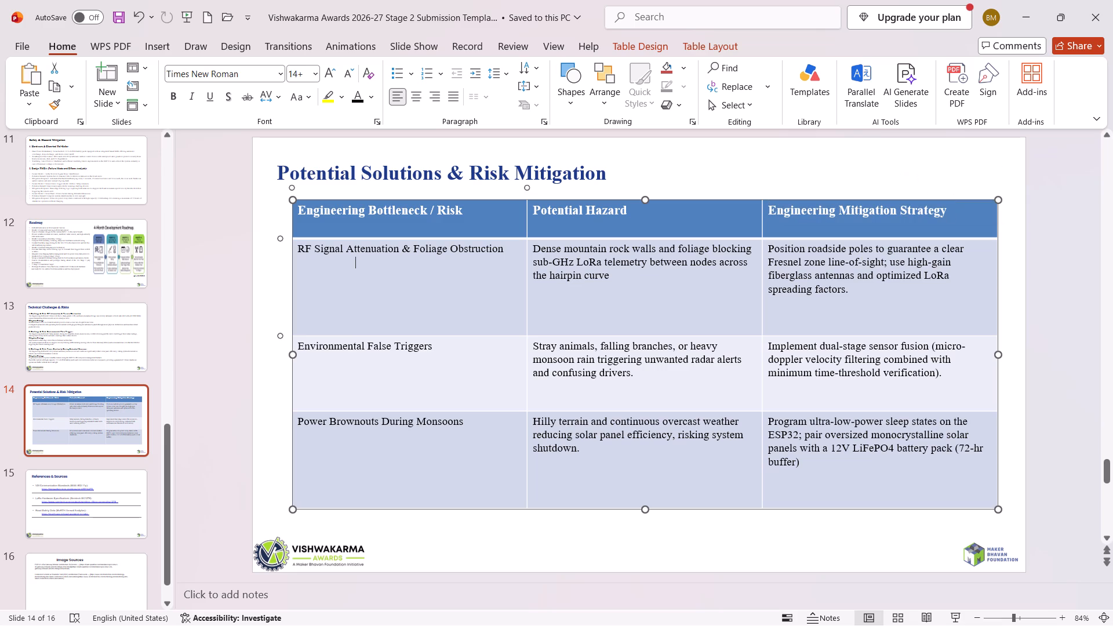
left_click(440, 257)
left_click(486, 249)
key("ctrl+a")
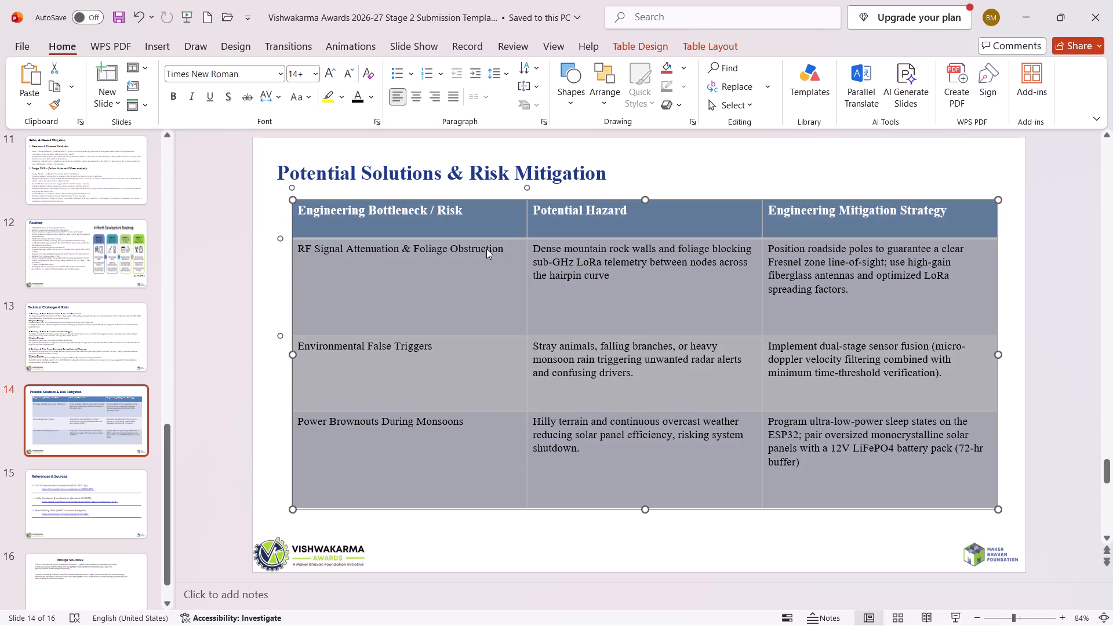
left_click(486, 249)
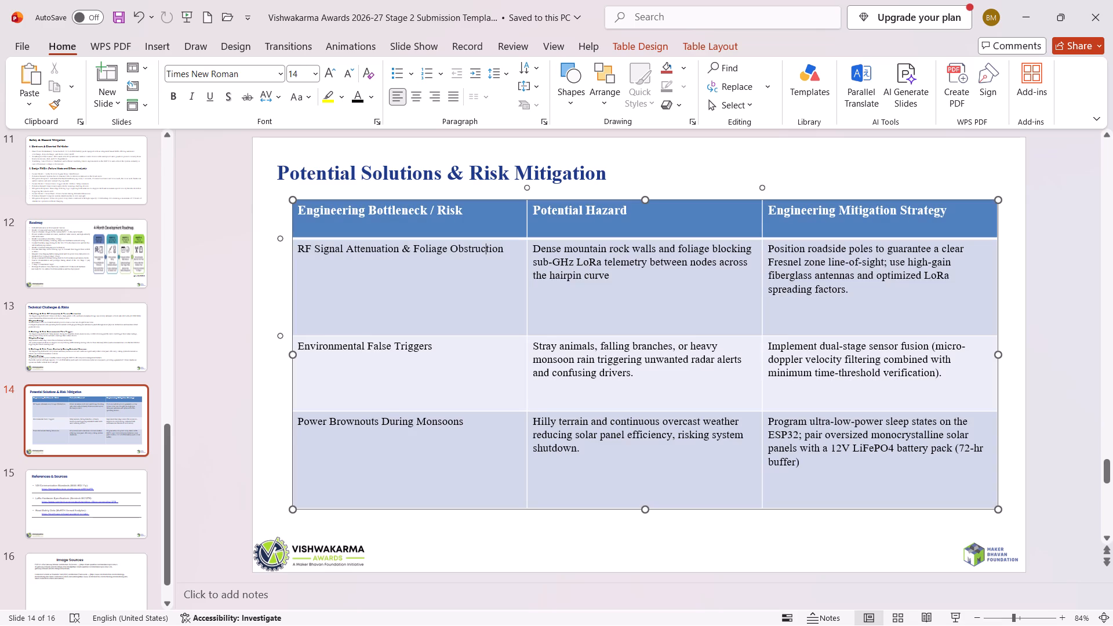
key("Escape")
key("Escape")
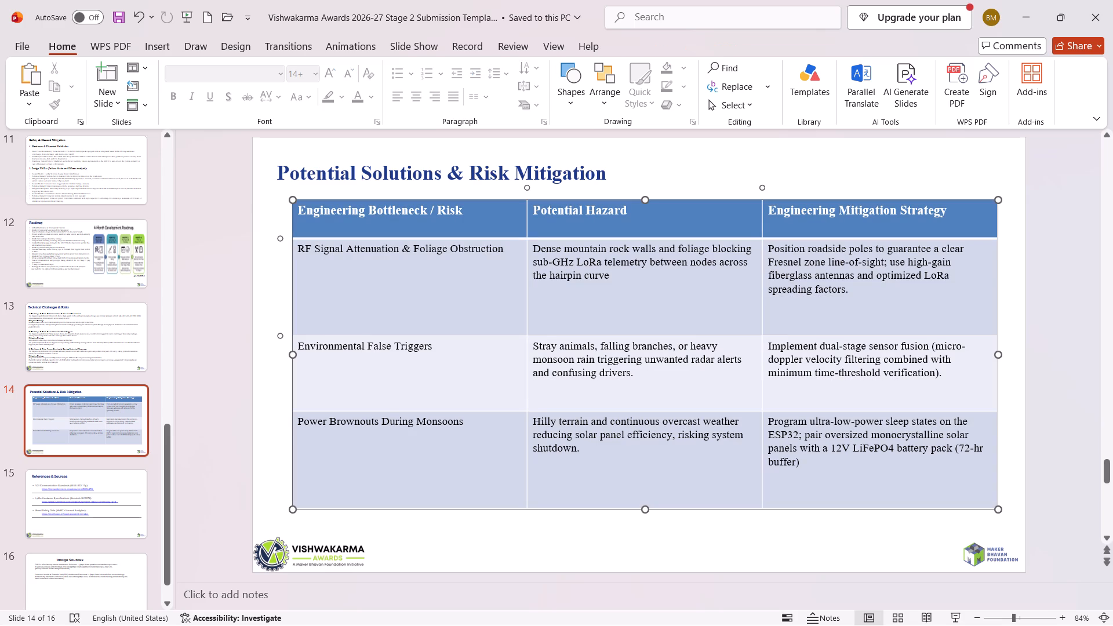
Set slide 15's "References & Sources" title to Times New Roman.
key("Down")
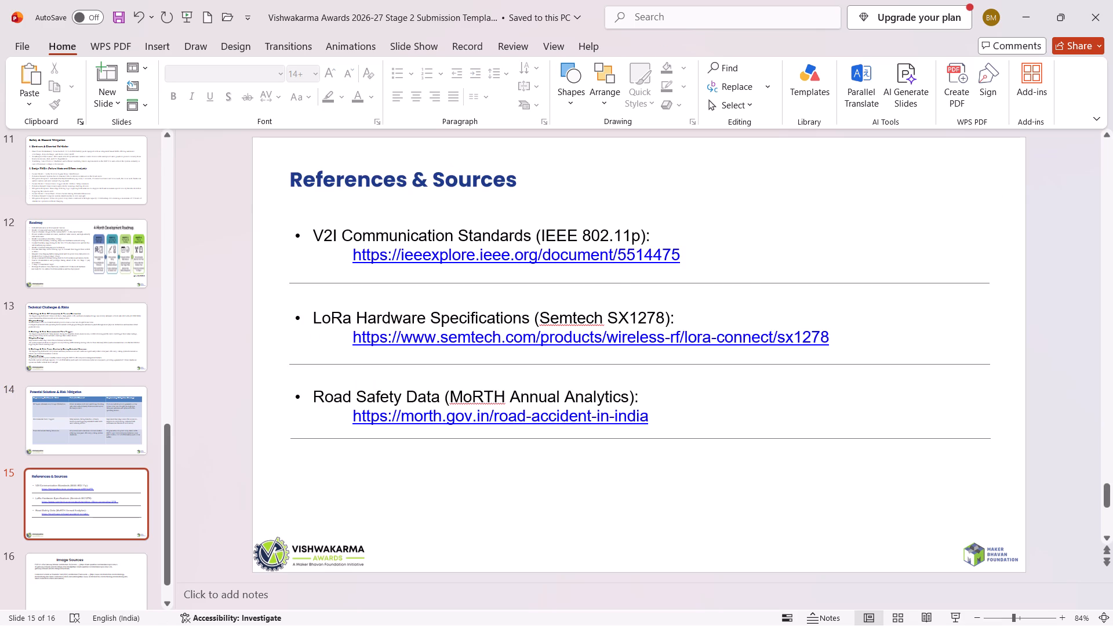
left_click(479, 180)
key("ctrl+a")
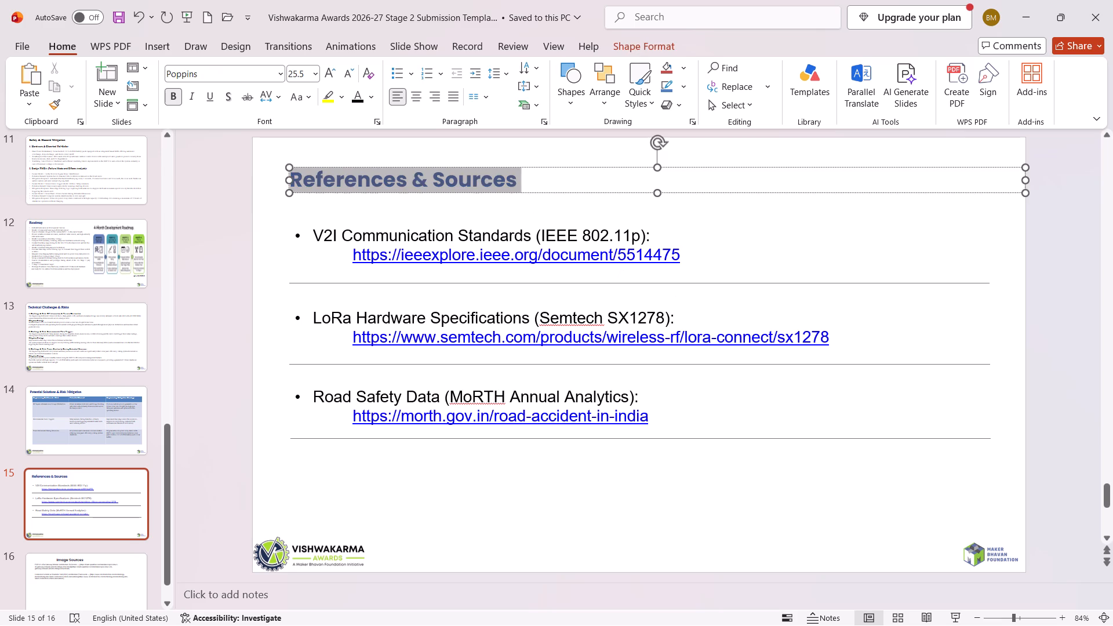
left_click(278, 74)
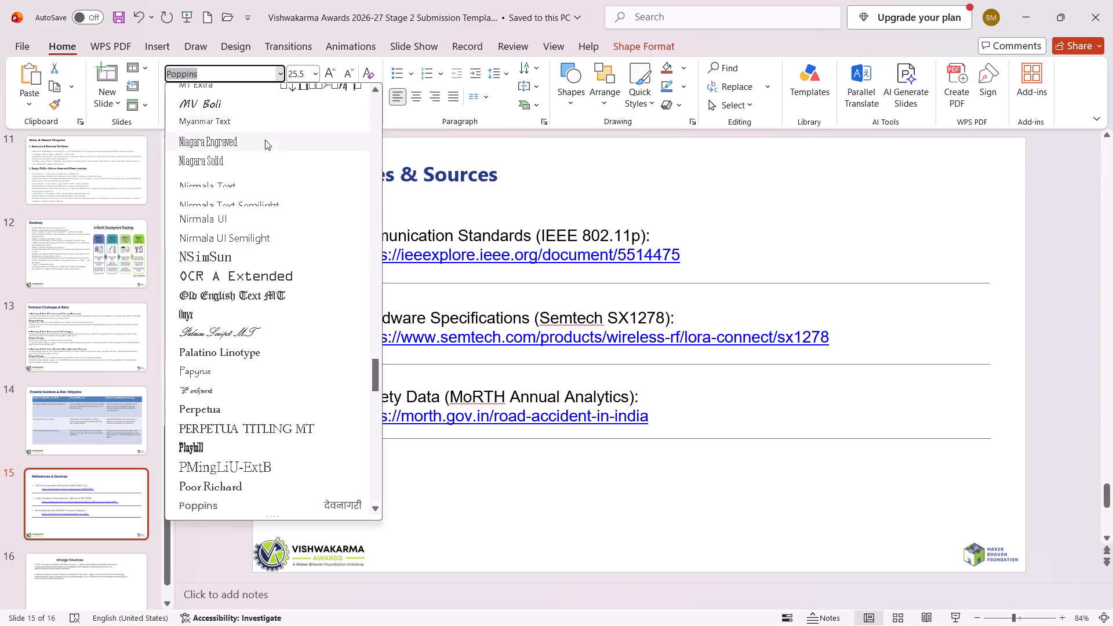
type("tim")
key("Return")
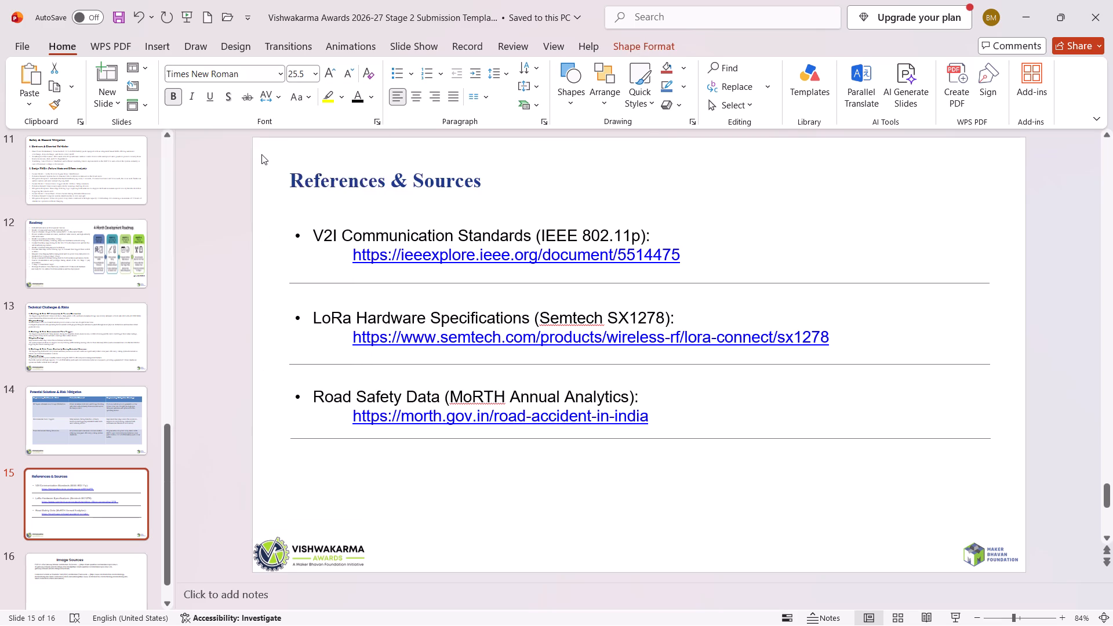
key("Escape")
key("Escape")
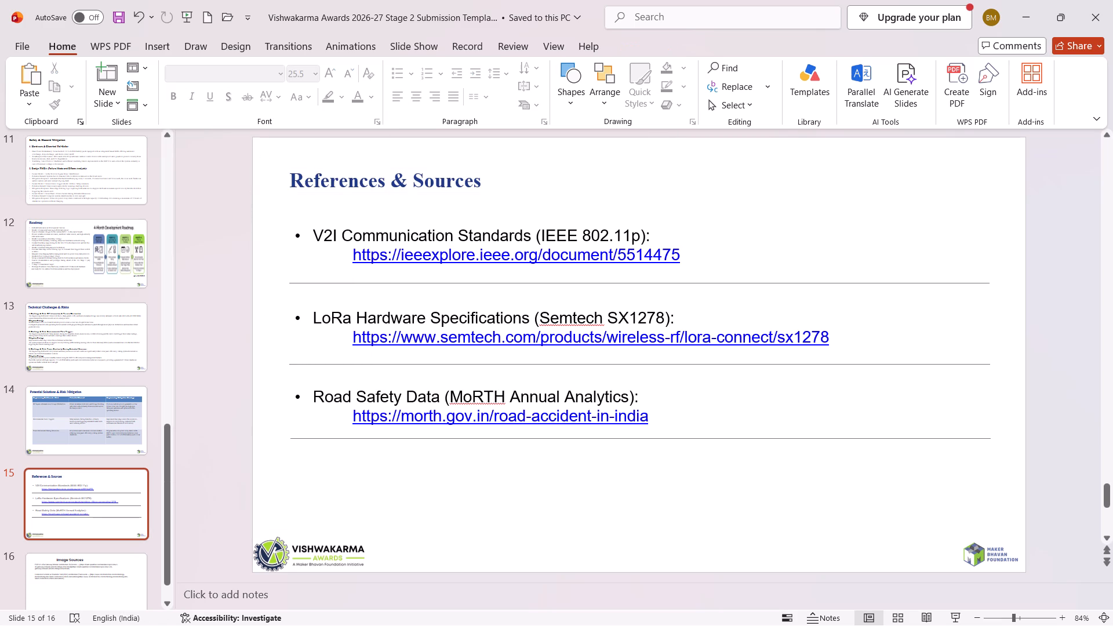
Set the whole V2I Communication Standards reference on slide 15, including its link, to Times New Roman.
left_click(382, 239)
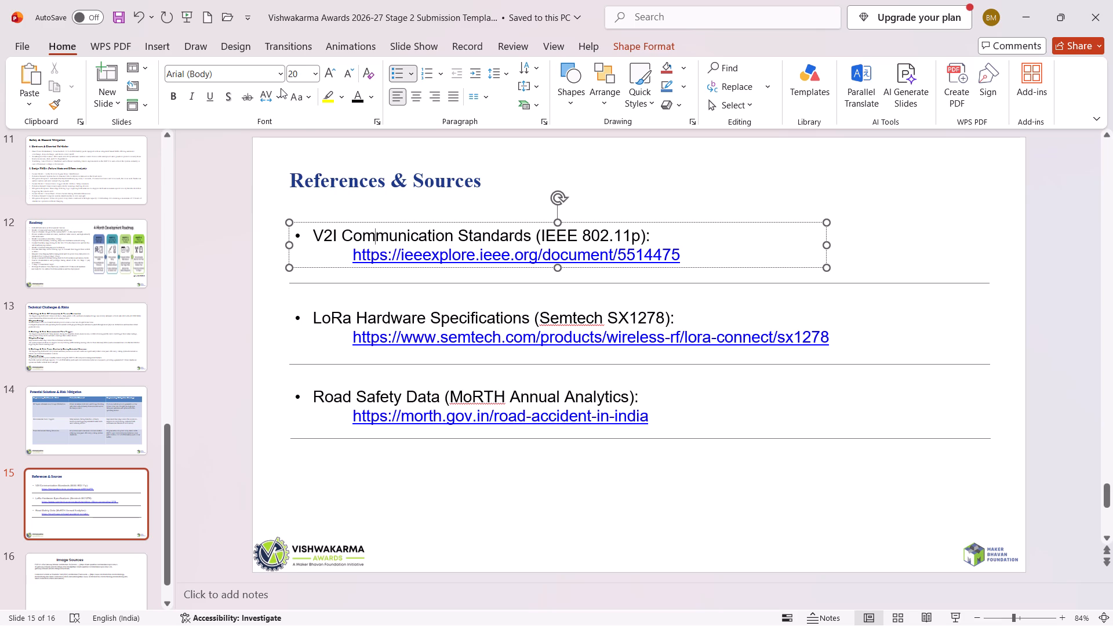
left_click(281, 74)
left_click(265, 176)
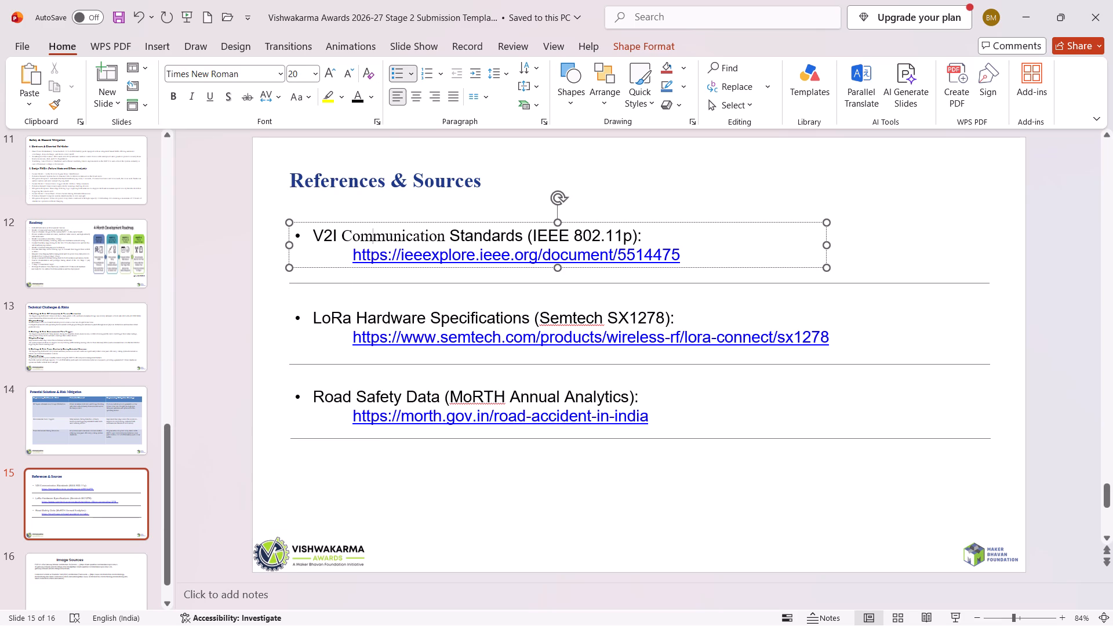
key("ctrl+a")
left_click(281, 71)
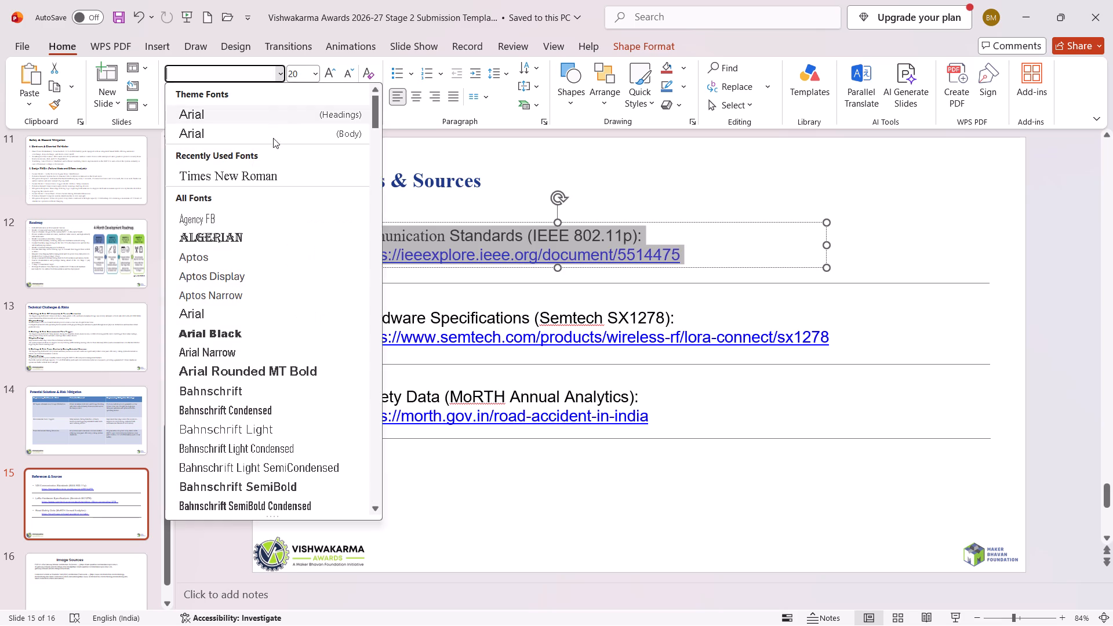
left_click(262, 170)
key("Escape")
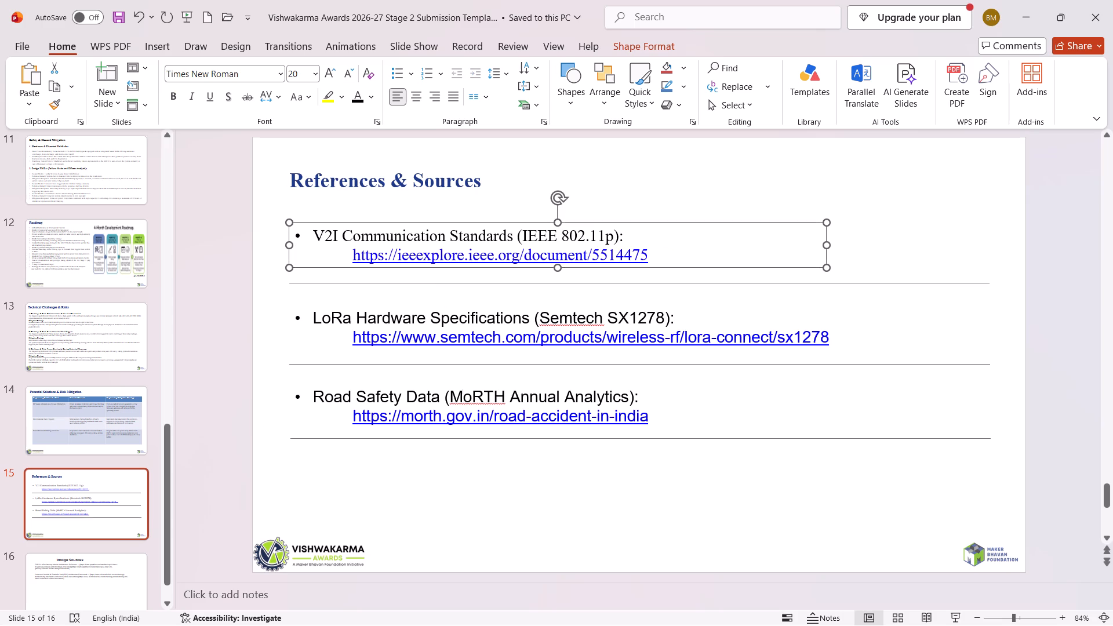
Set the LoRa Hardware Specifications reference and its link on slide 15 to Times New Roman.
left_click(435, 321)
key("ctrl+a")
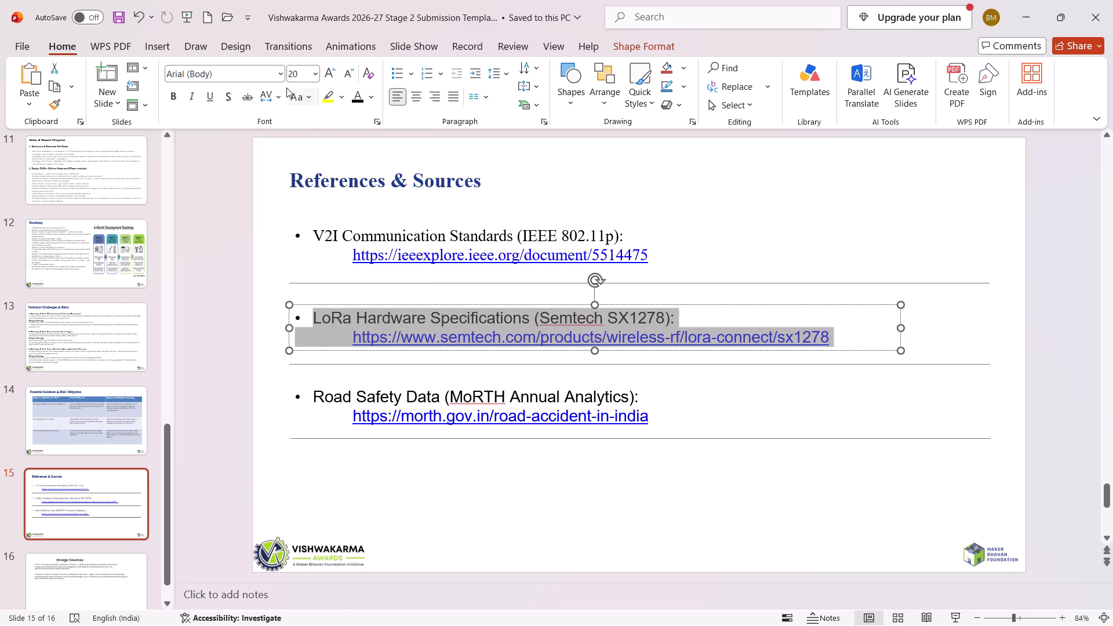
left_click(279, 72)
left_click(259, 176)
key("Escape")
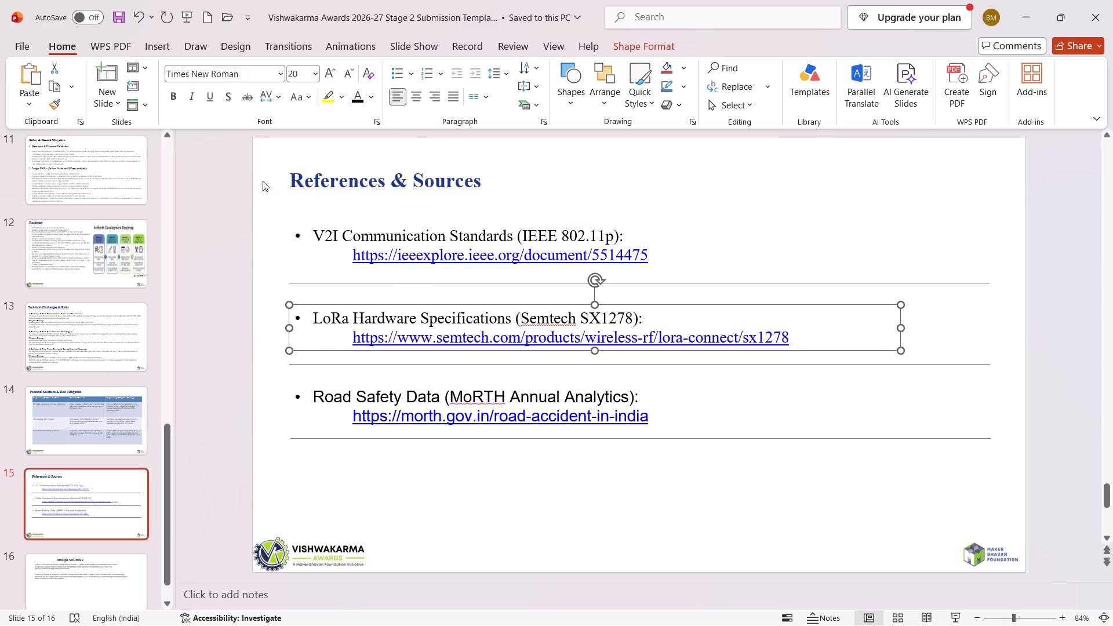
key("Escape")
Set the Road Safety Data reference and its link on slide 15 to Times New Roman.
left_click(386, 394)
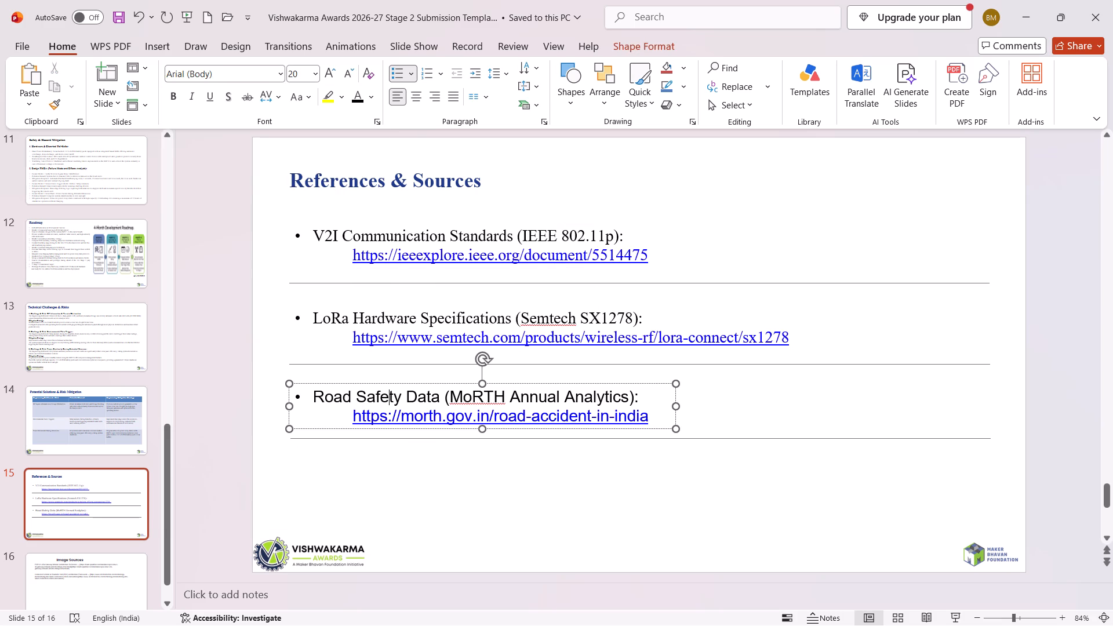
key("ctrl+a")
left_click(281, 72)
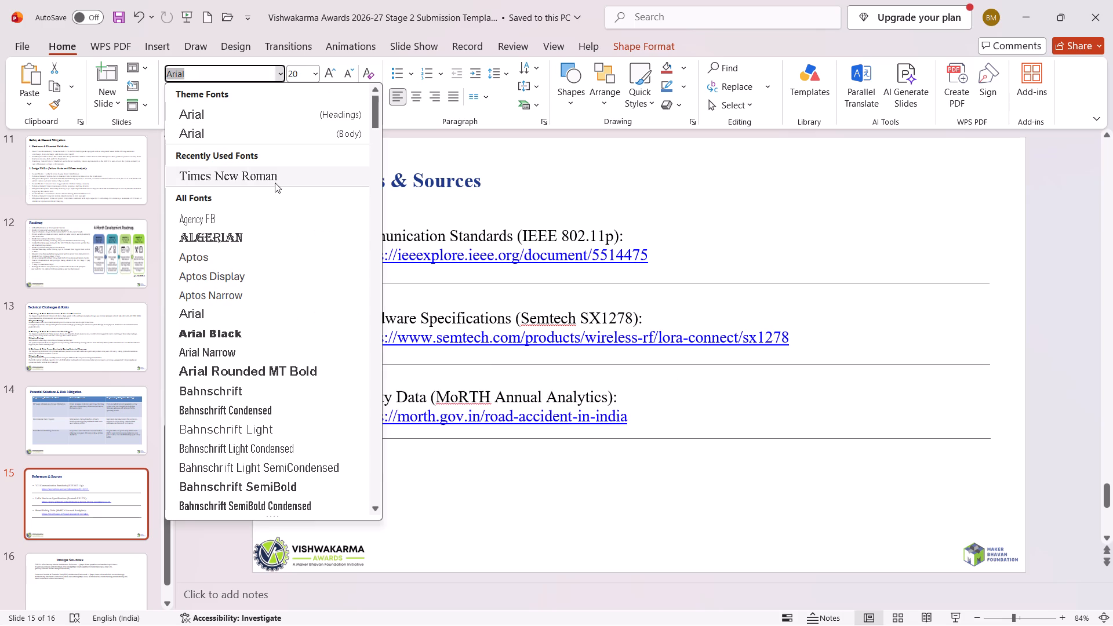
left_click(275, 176)
key("Escape")
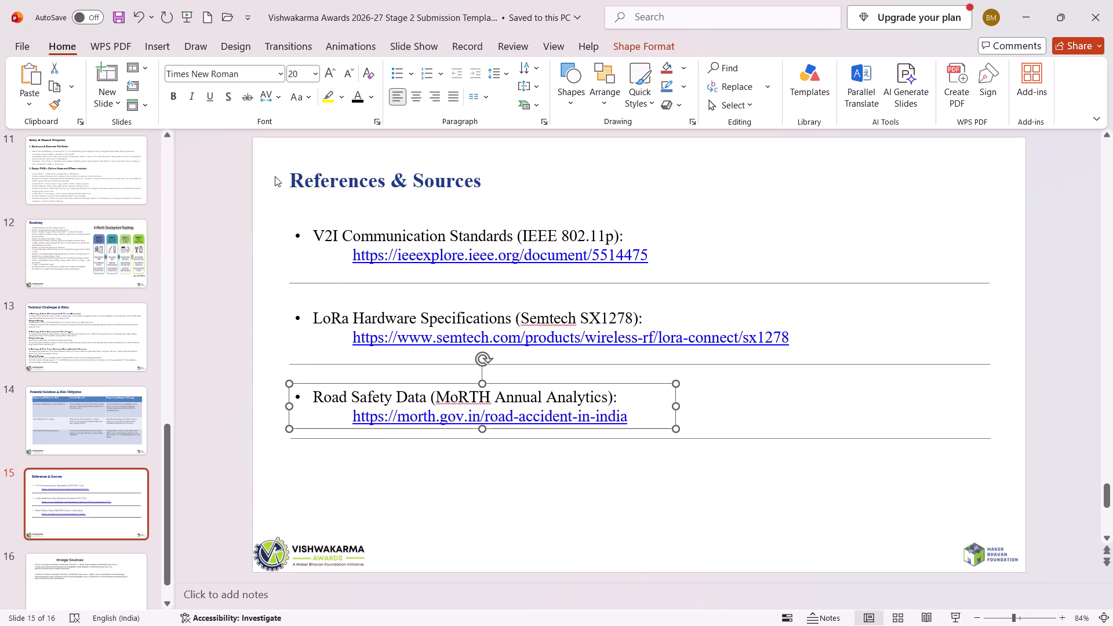
key("Escape")
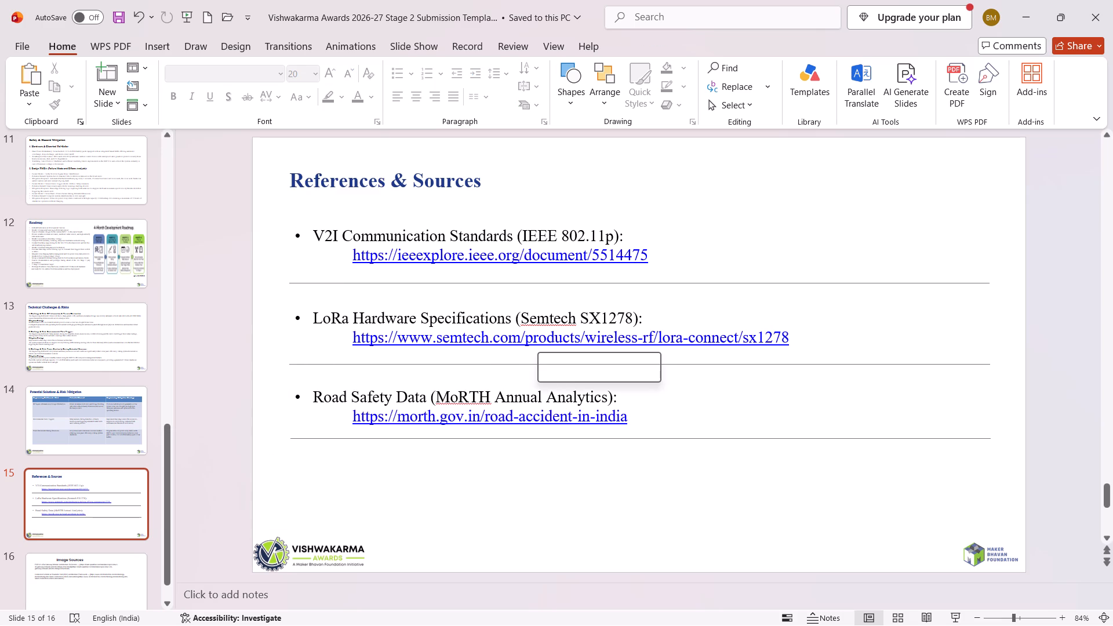
Move slide 16's "Image Sources" title leftward so it starts just inside the left edge of the source text below.
key("Down")
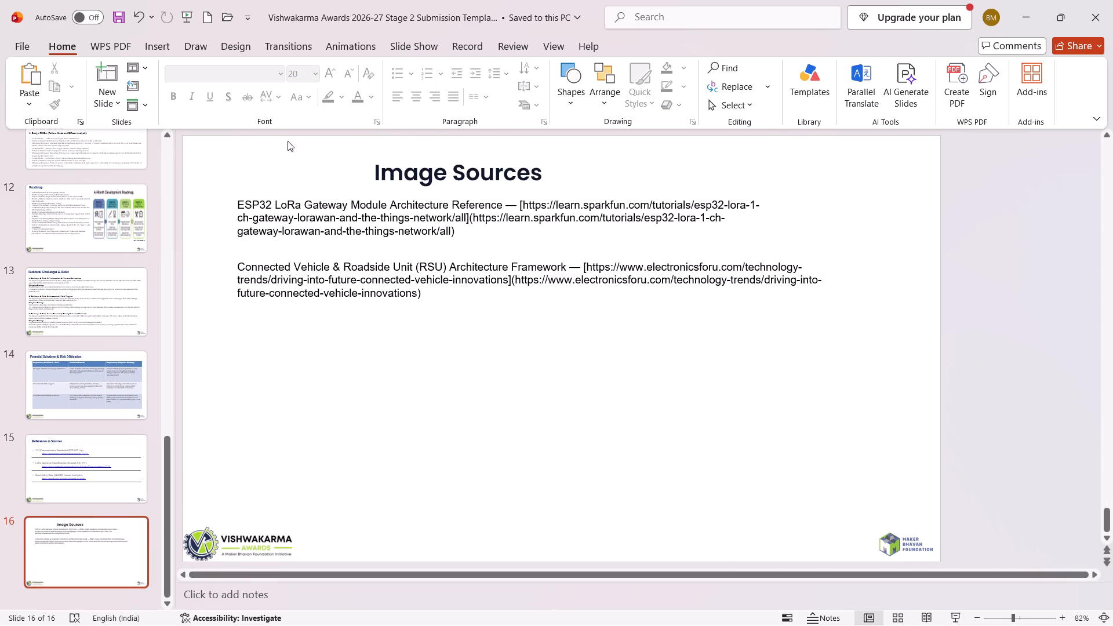
left_click(407, 172)
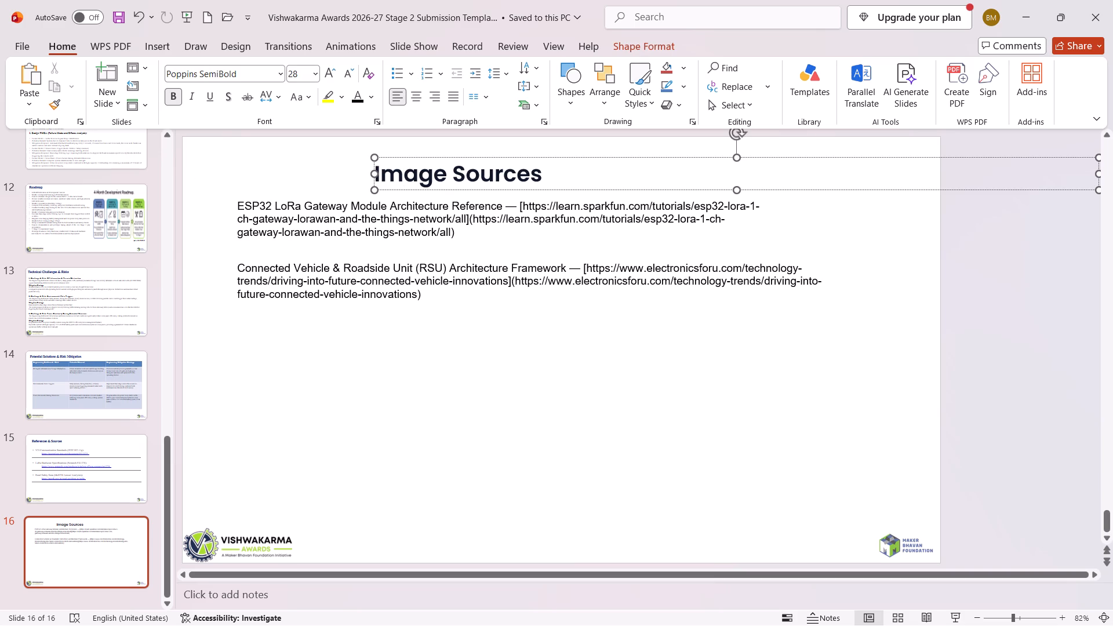
left_click_drag(445, 157, 311, 159)
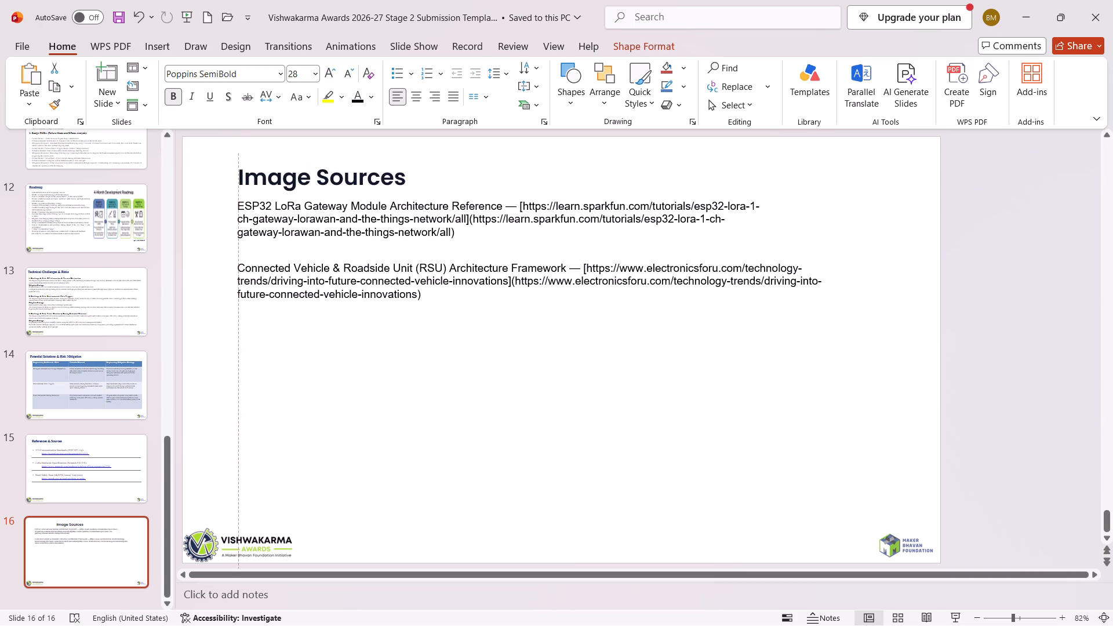
left_click_drag(311, 159, 322, 159)
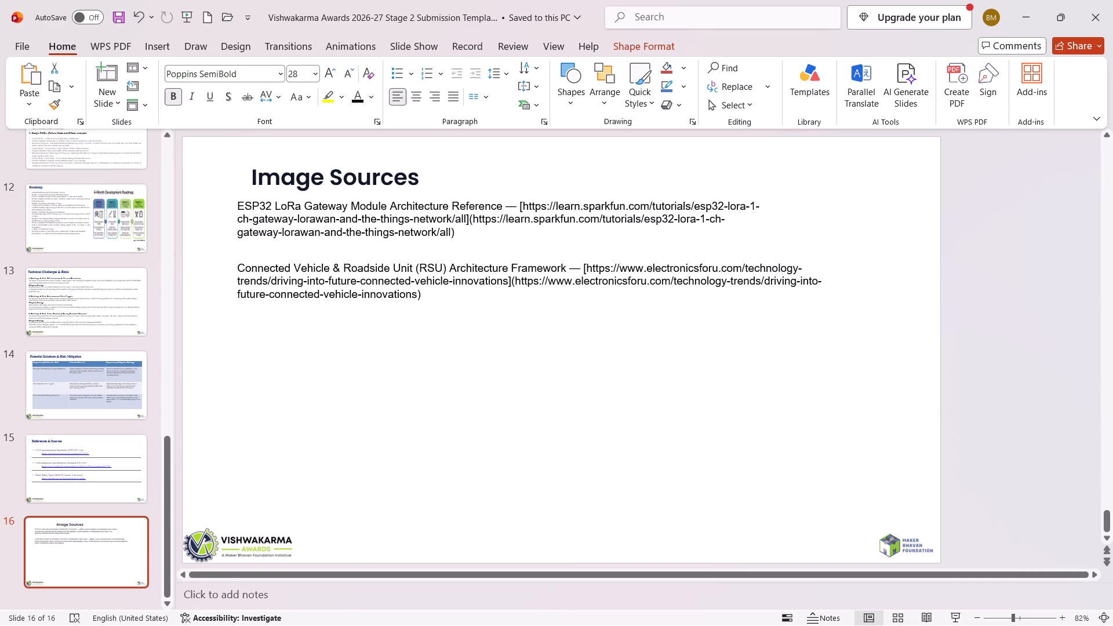
left_click_drag(322, 159, 323, 159)
left_click(474, 179)
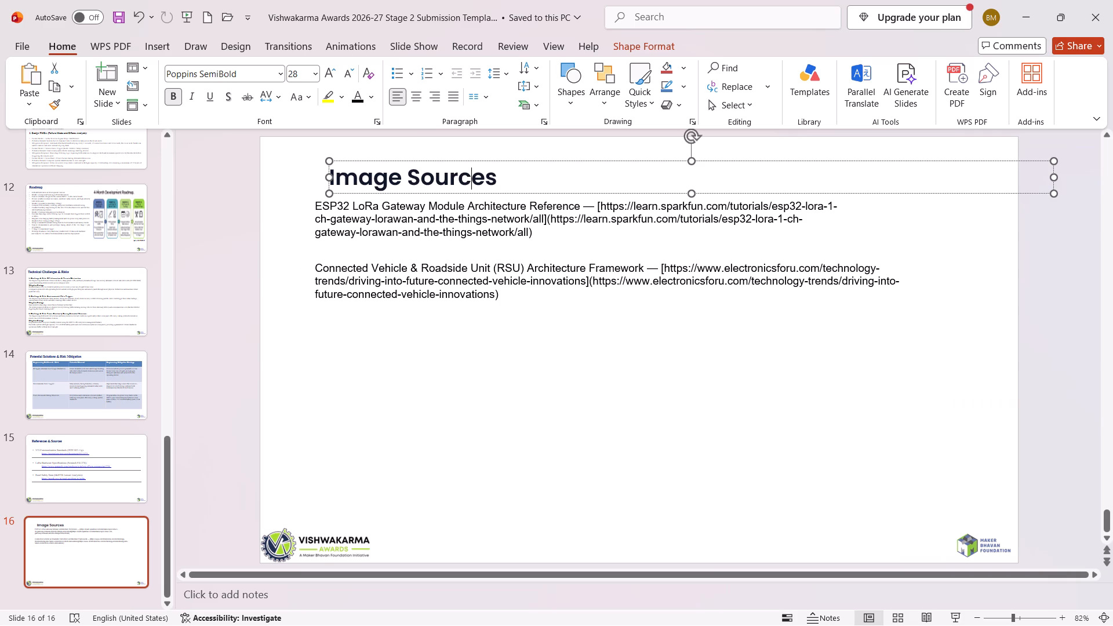
left_click(1053, 180)
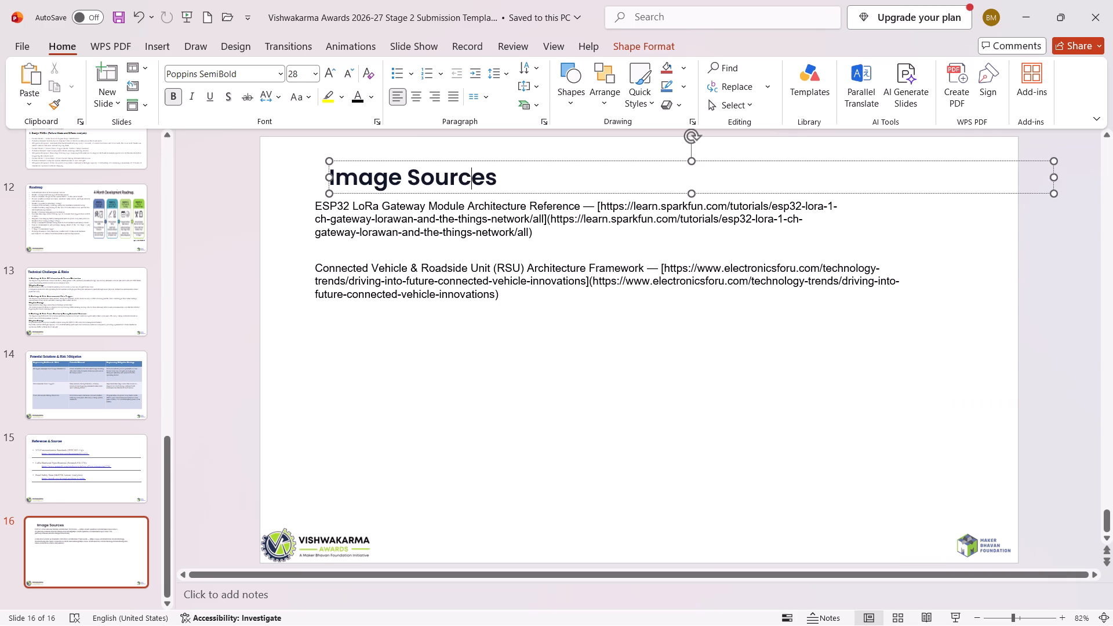
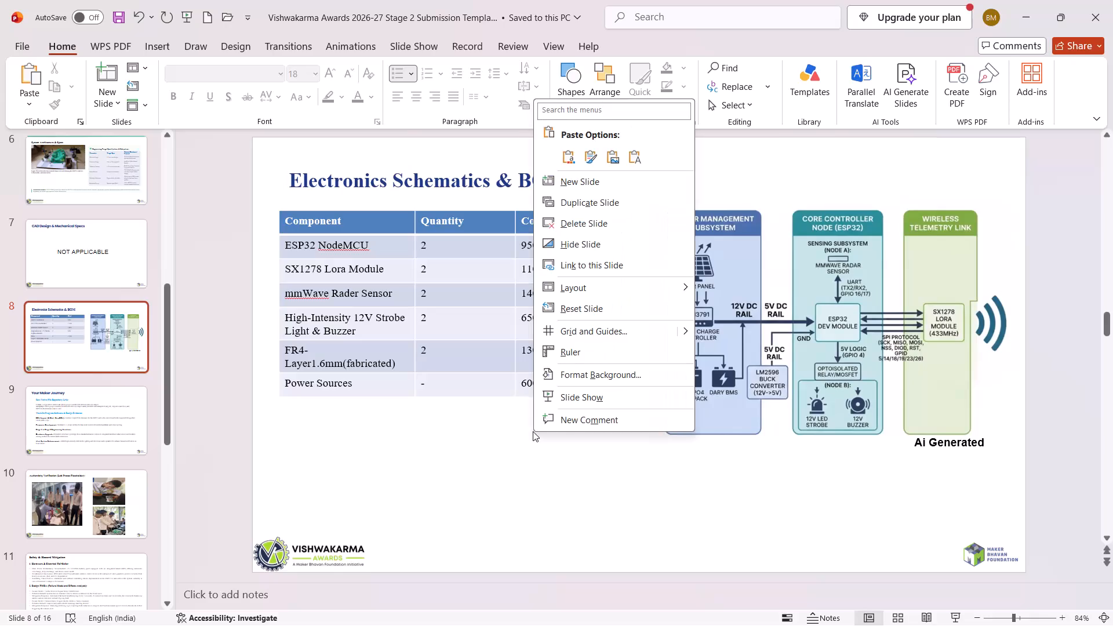
Add a text box reading "Total Cost :" in the empty area below the component table on slide 8.
triple_click(515, 482)
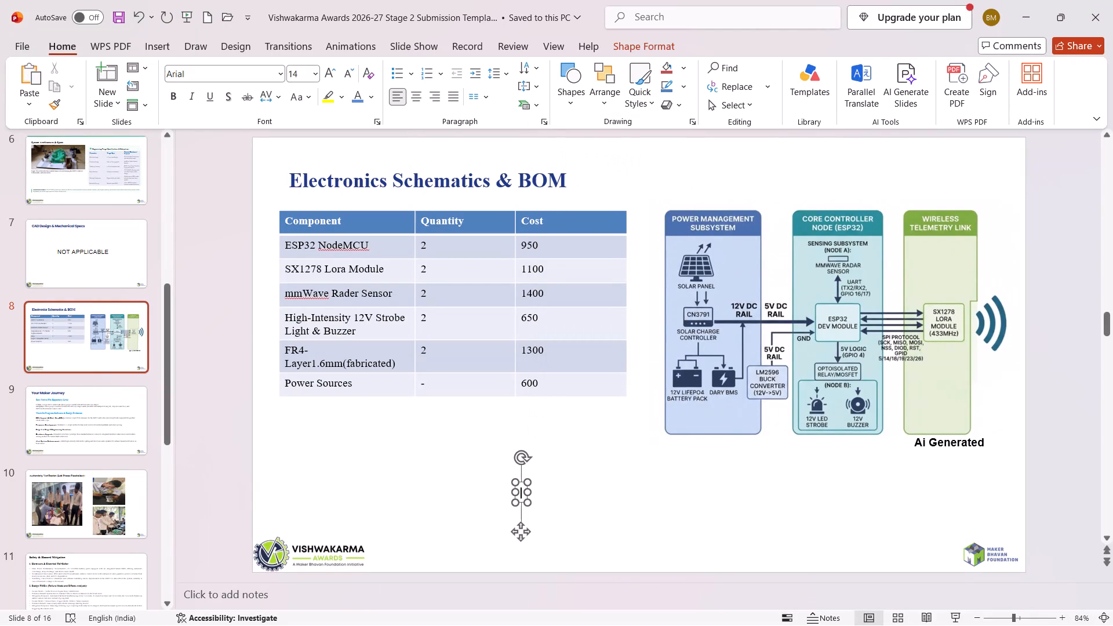
key("shift+t")
type("otal Cs")
key("BackSpace")
key("p")
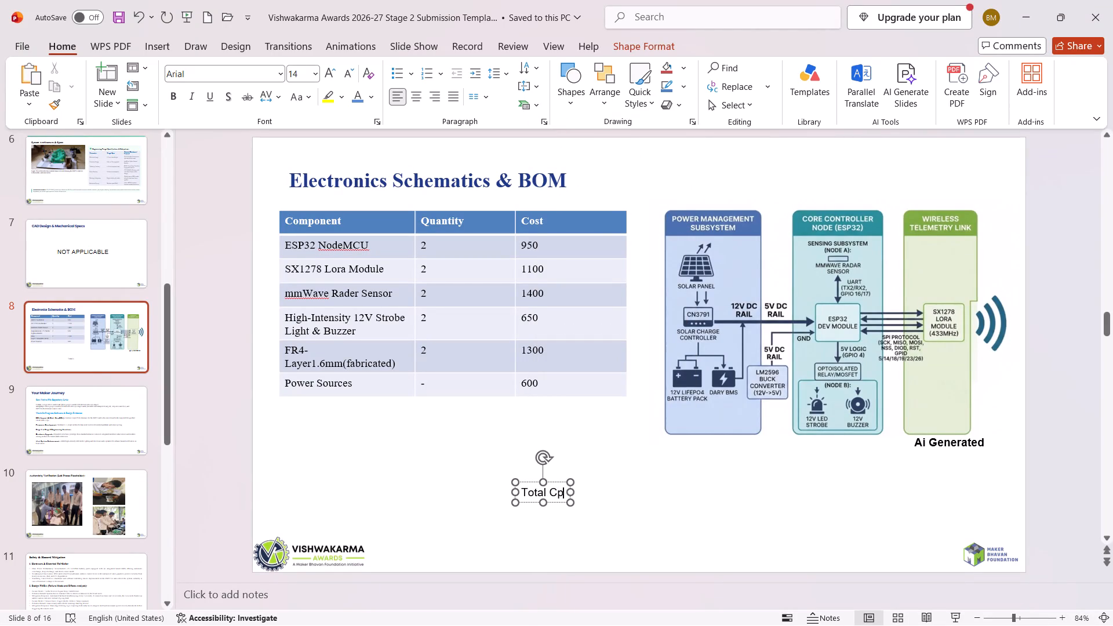
key("BackSpace")
type("ost")
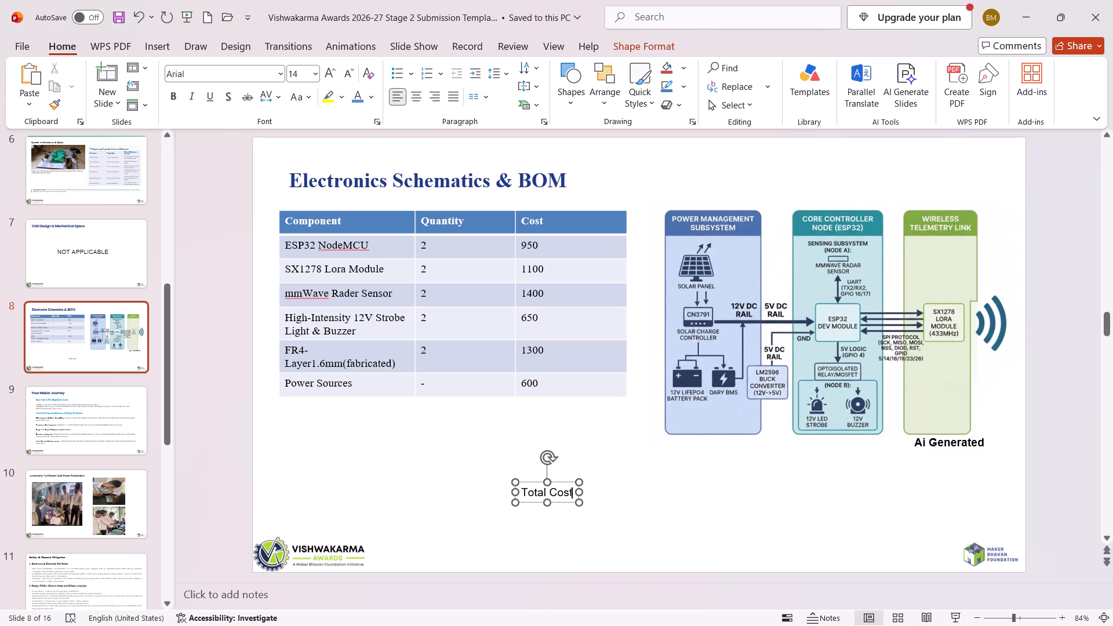
key("shift+colon")
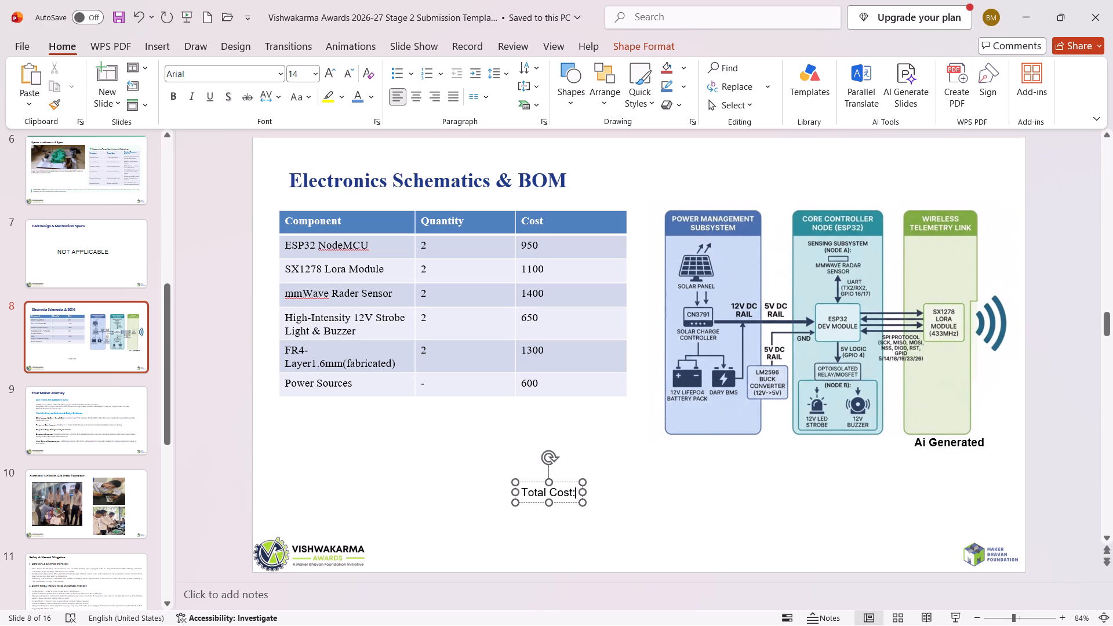
key("Left")
key("space")
Format the "Total Cost :" text as 16 pt, bold and standard dark blue.
key("ctrl+a")
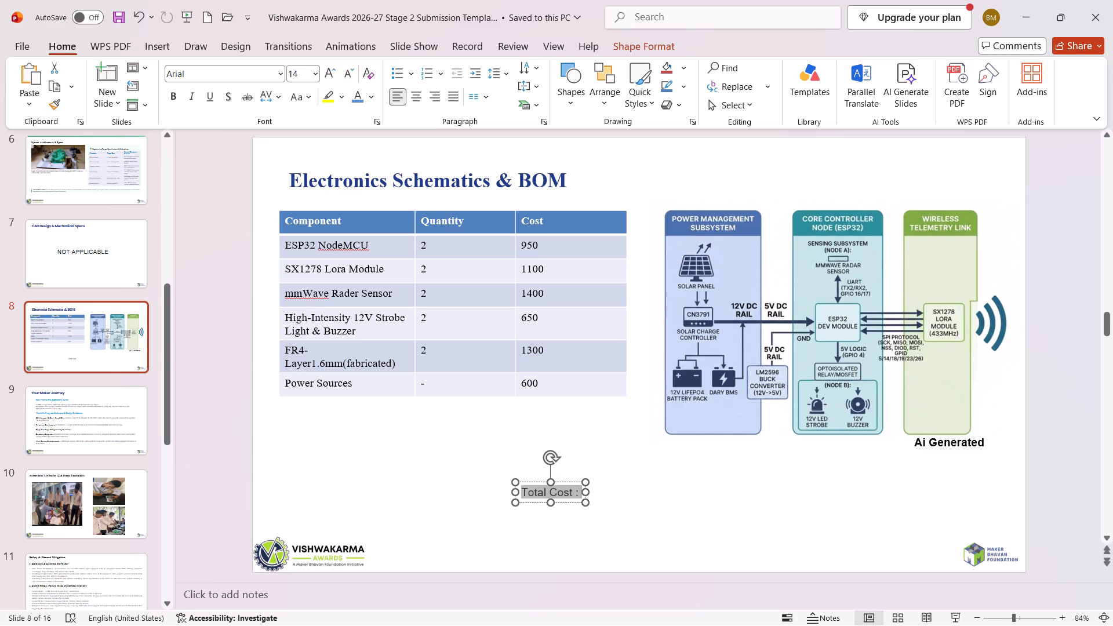
left_click(331, 70)
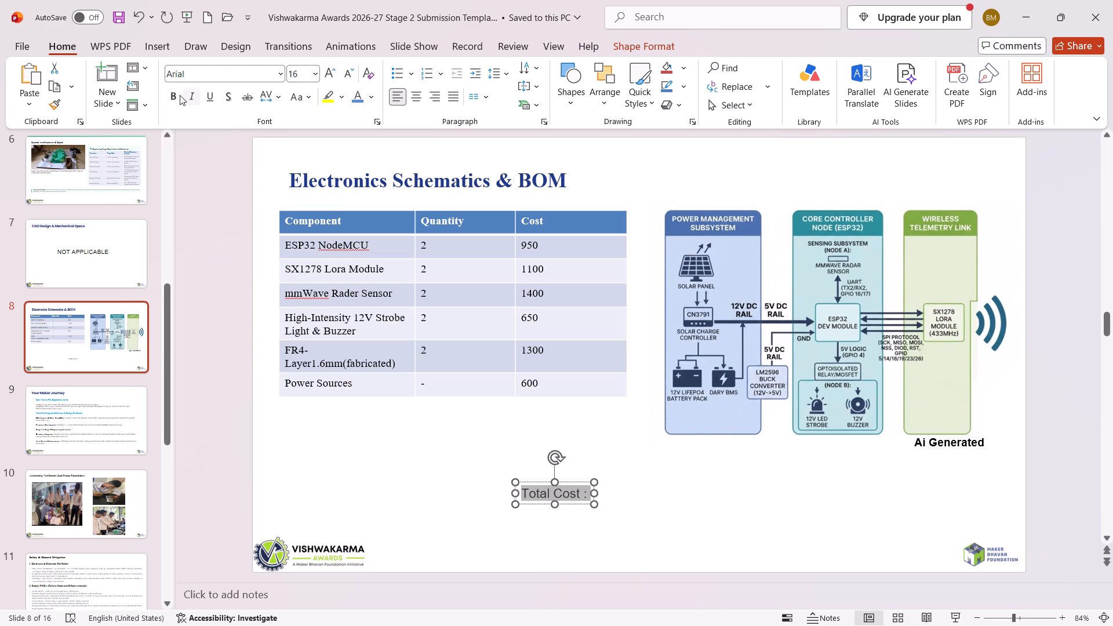
left_click(177, 95)
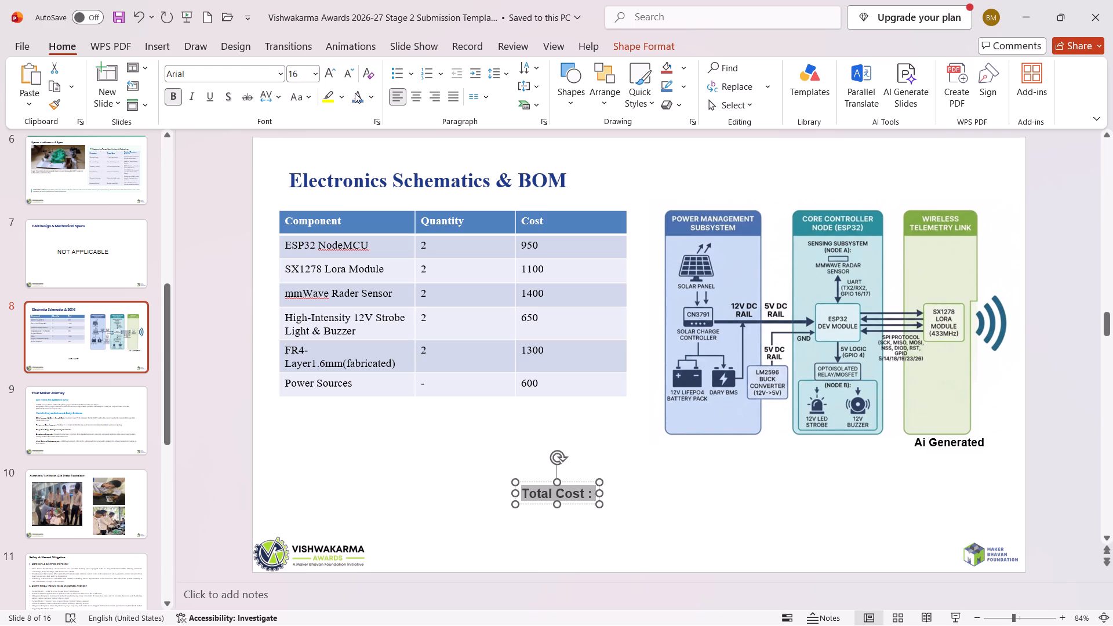
left_click(359, 93)
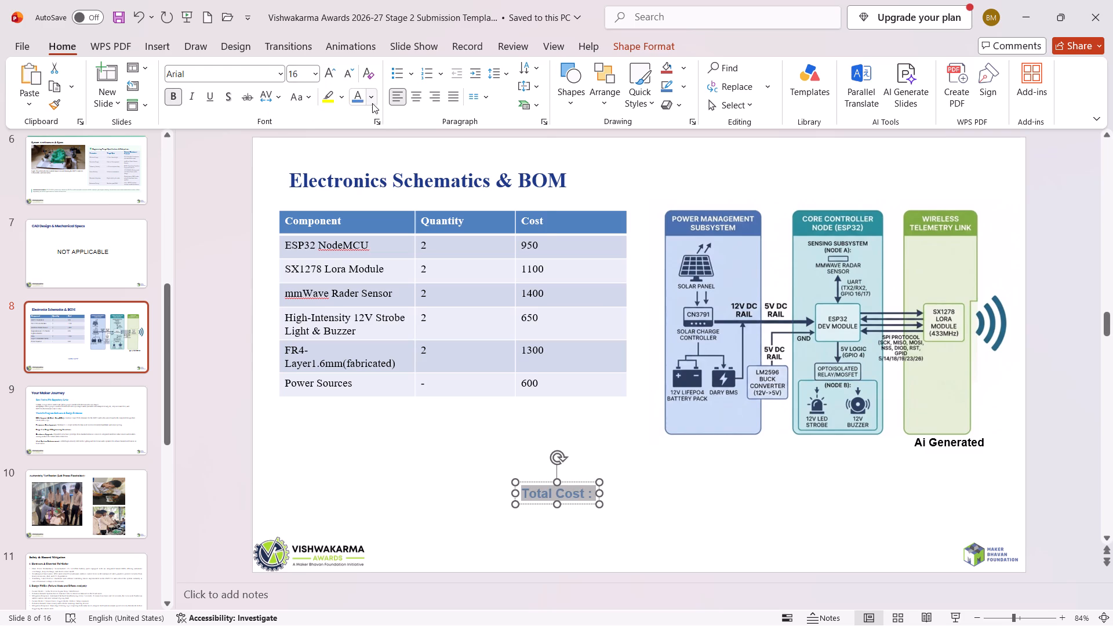
left_click(372, 99)
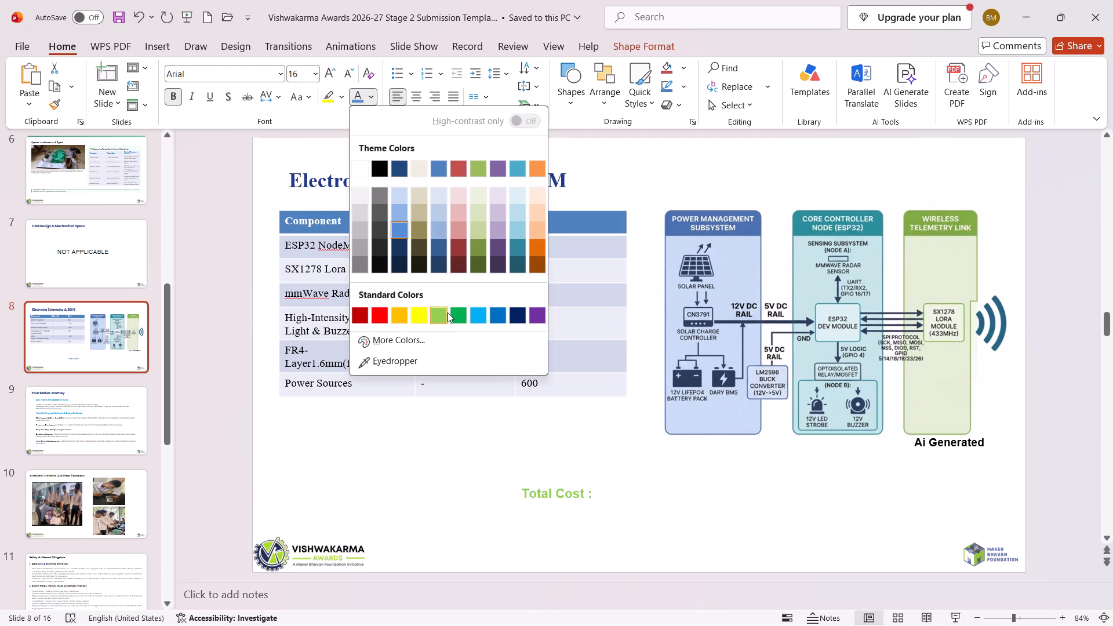
left_click(515, 317)
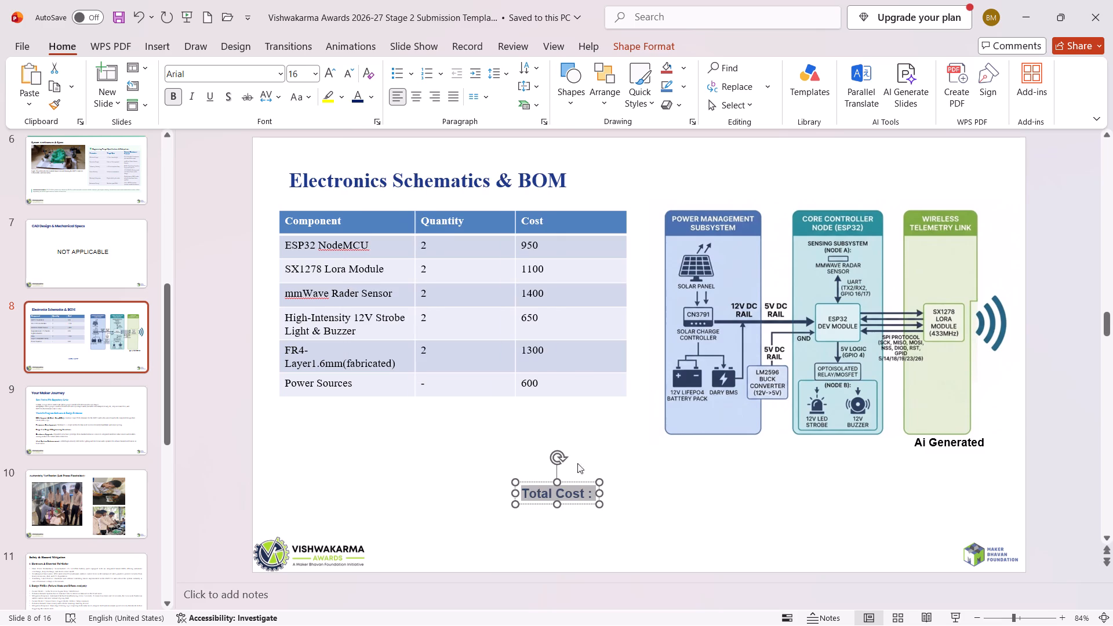
Append the amount 6000 after "Total Cost :", separated by a space.
left_click(588, 489)
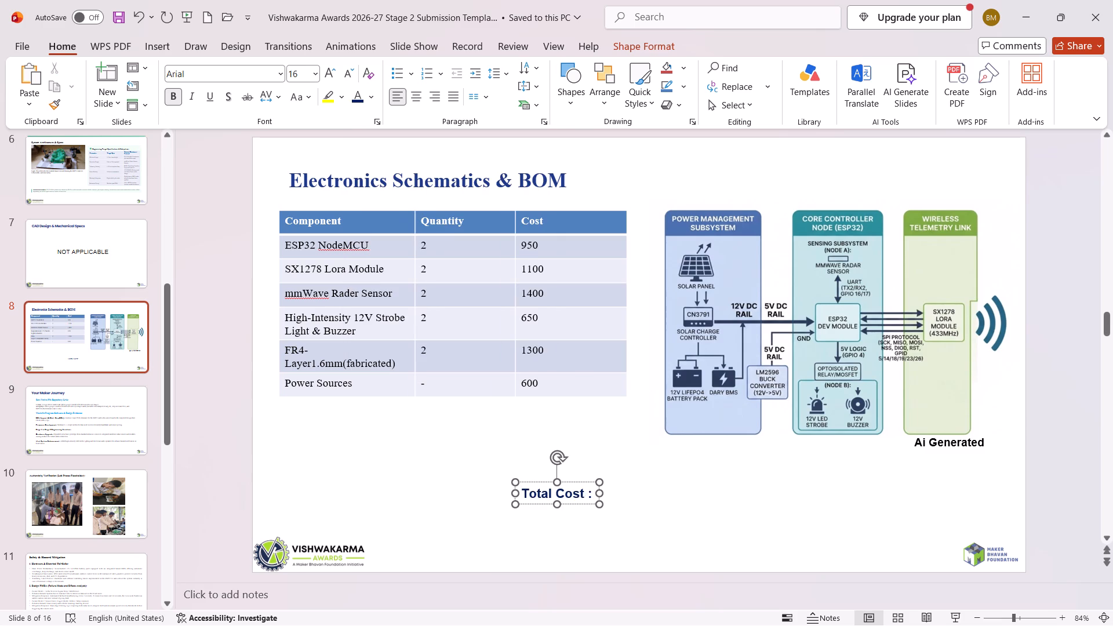
key("Right")
key("space")
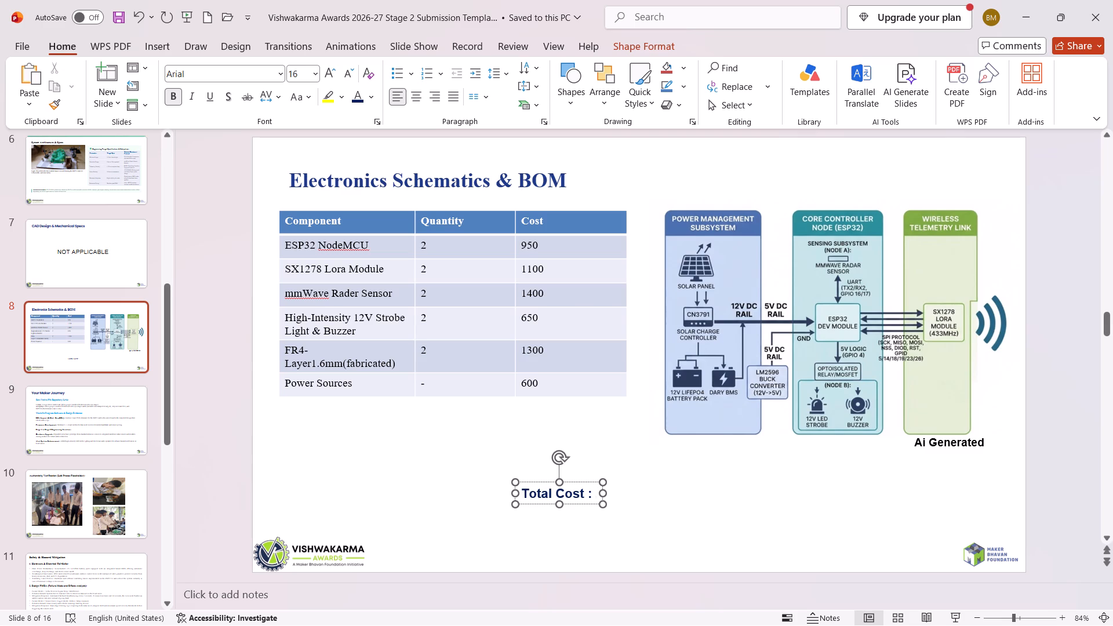
type("6000")
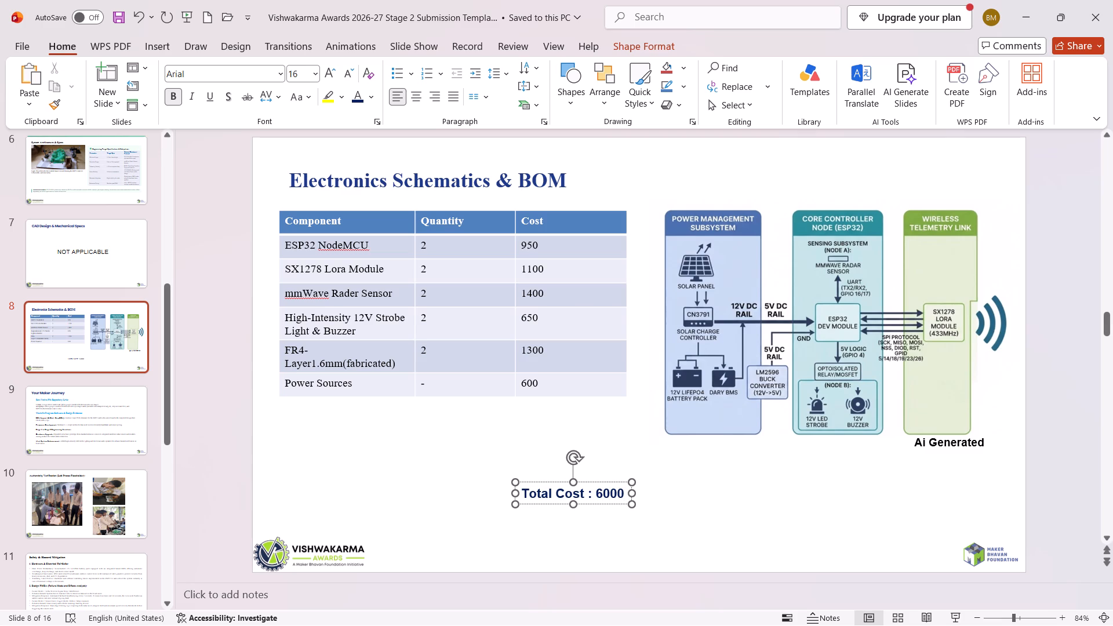
Colour only the 6000 amount in the total cost text standard purple.
left_click_drag(596, 497, 623, 494)
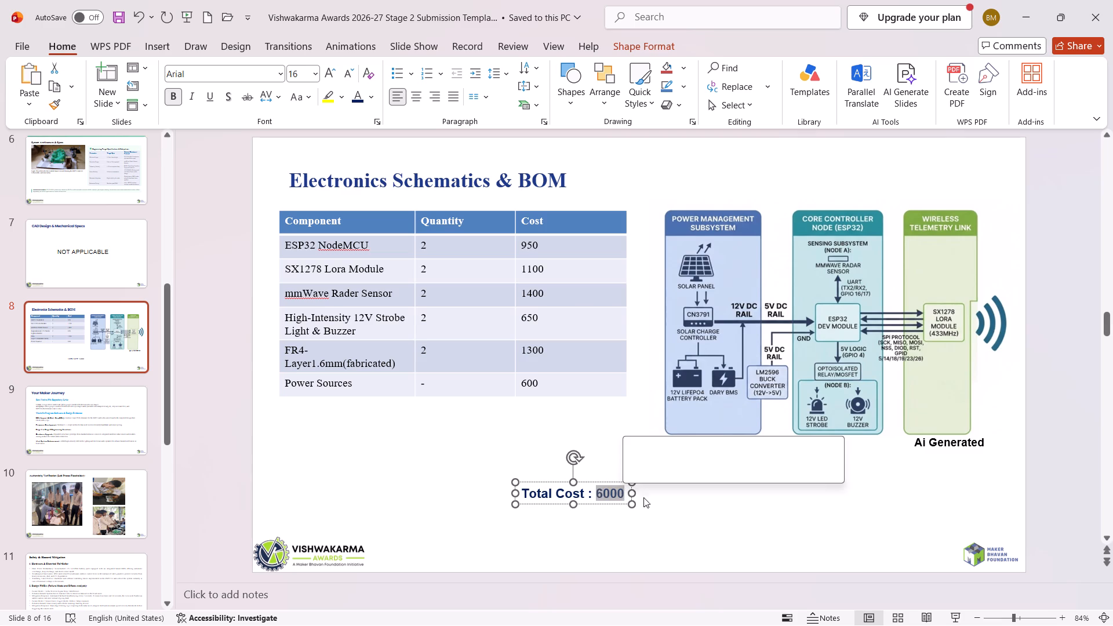
left_click(769, 464)
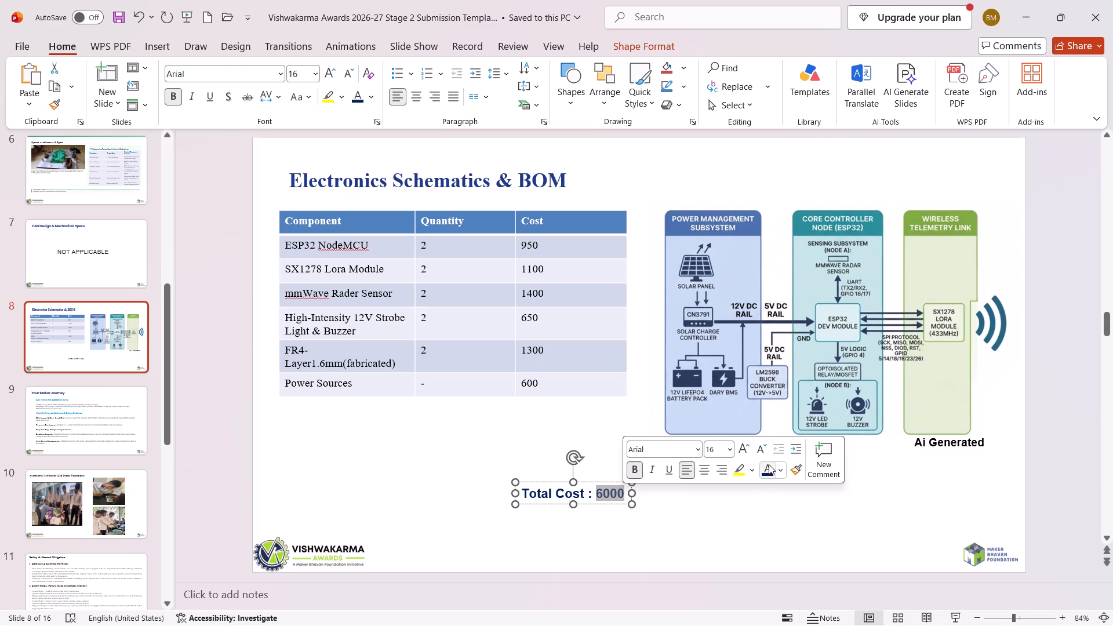
left_click(769, 467)
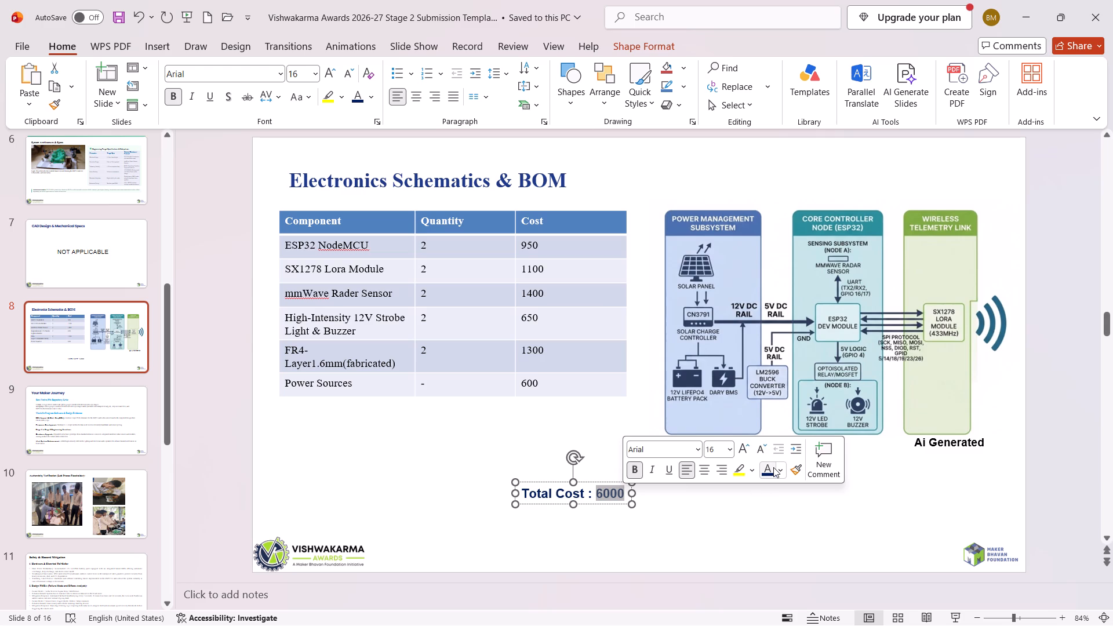
left_click(779, 468)
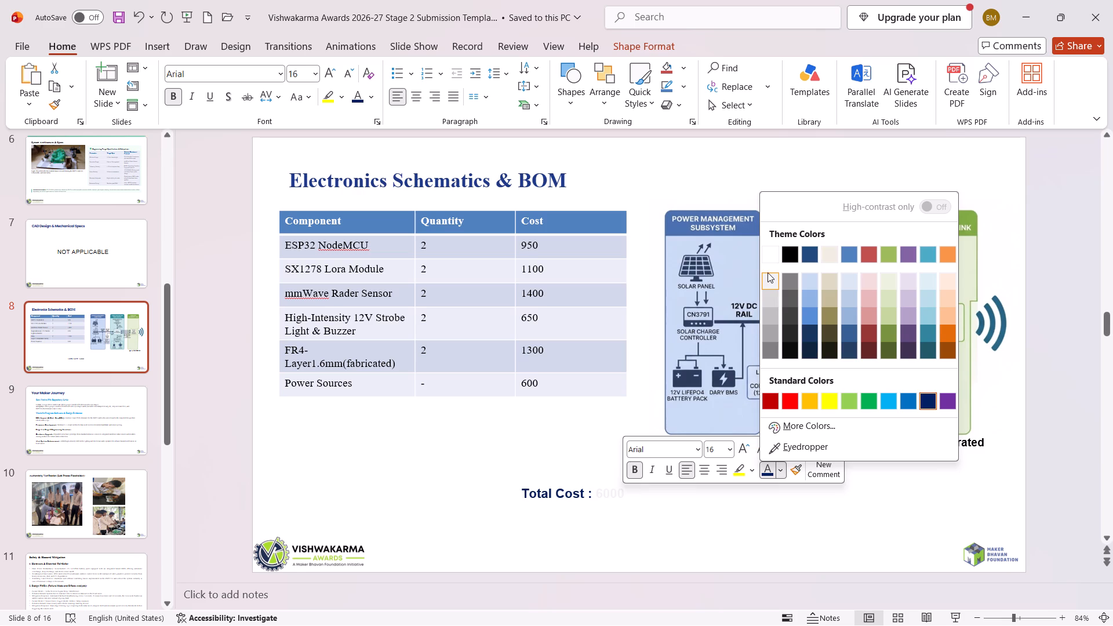
left_click(948, 403)
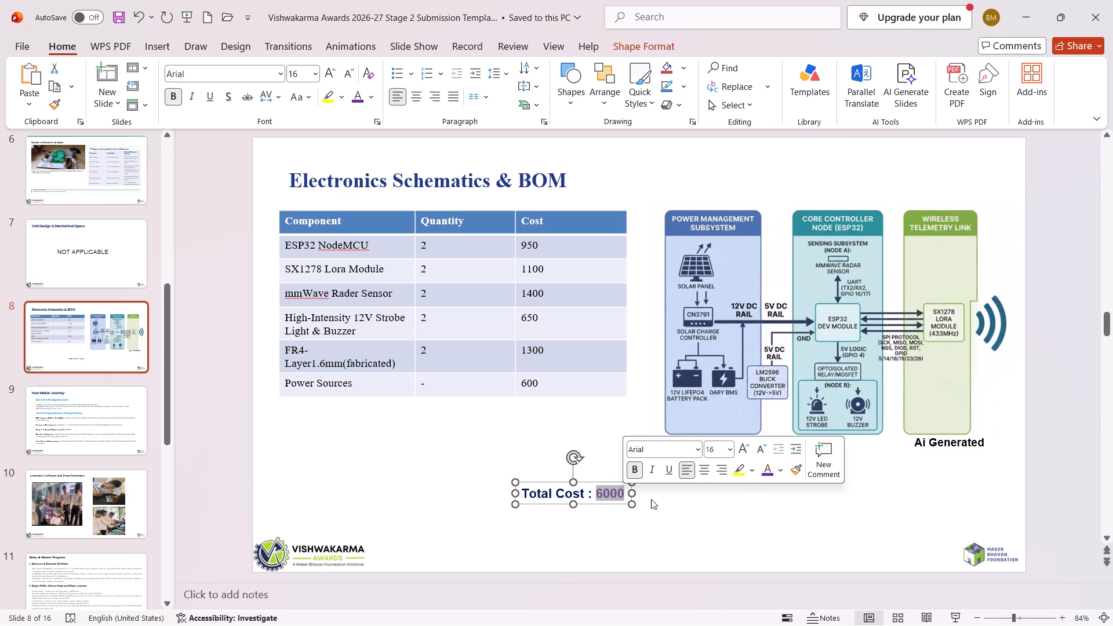
Add the suffix "/-" after 6000, with one space before it, so the text reads "Total Cost : 6000 /-".
left_click(621, 490)
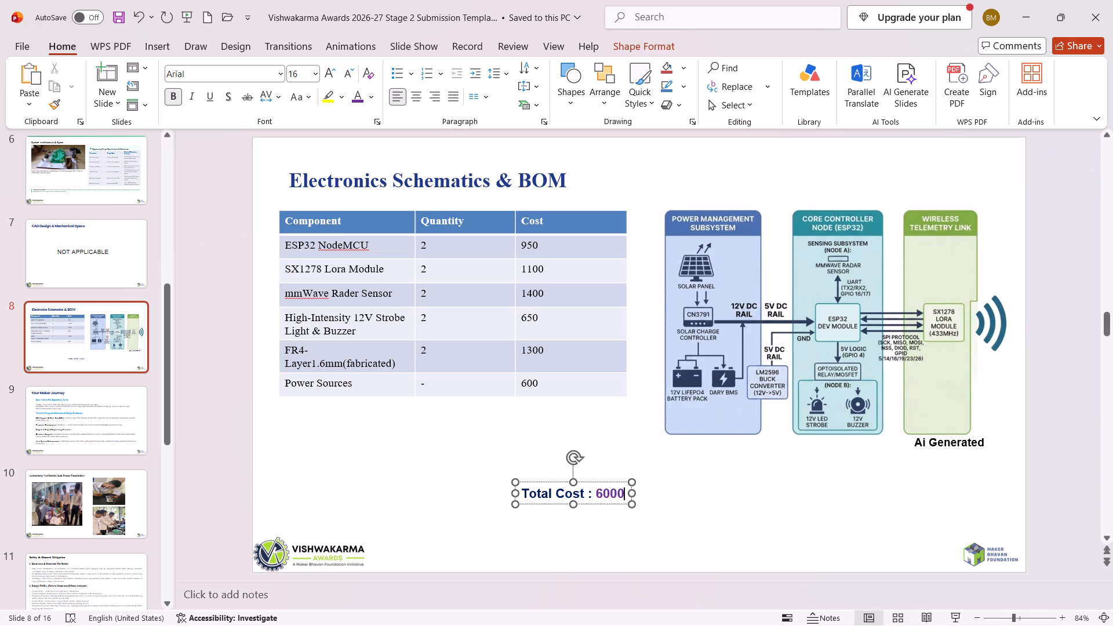
key("slash")
key("minus")
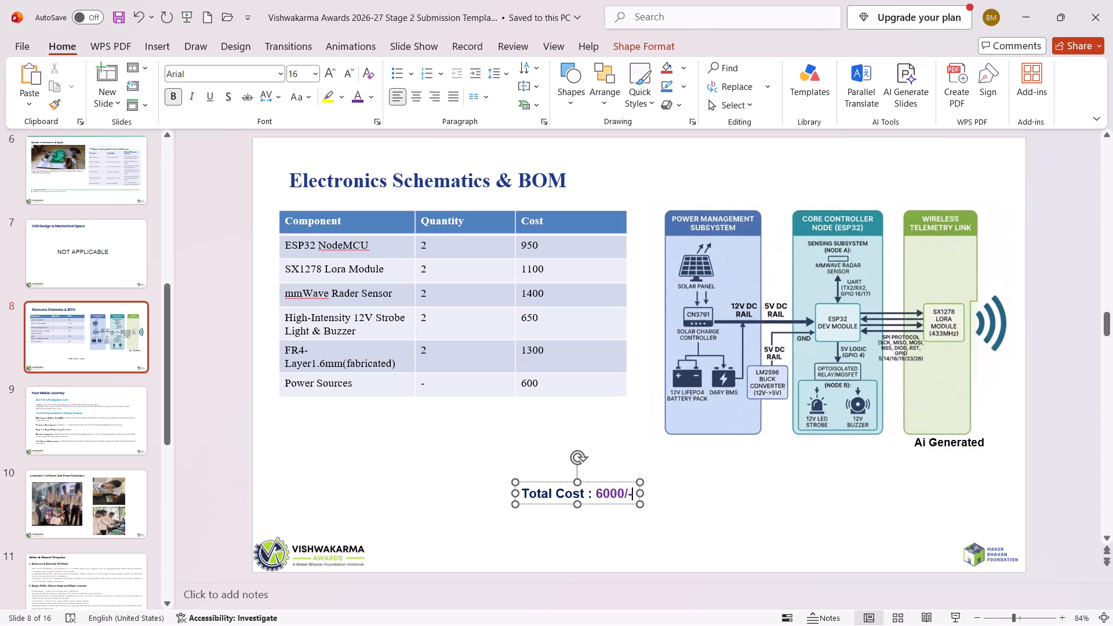
key("Left")
key("space")
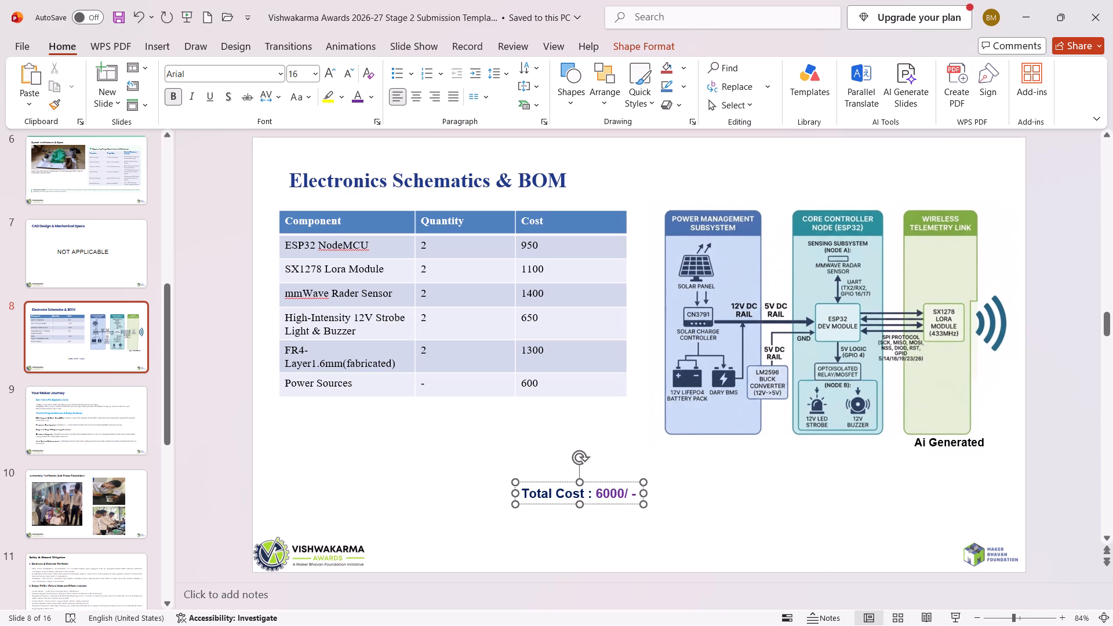
key("Left")
key("Left")
key("space")
key("Right")
key("Right")
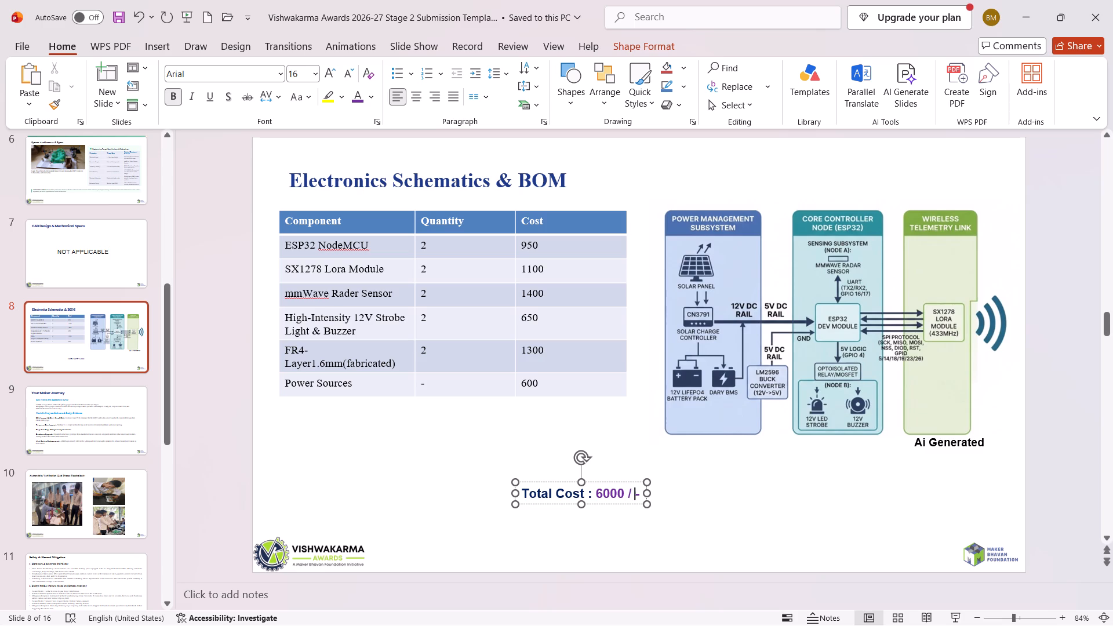
key("BackSpace")
Move the total cost text box up to just beneath the component table, near the table's right end, and deselect it.
left_click_drag(560, 483, 528, 407)
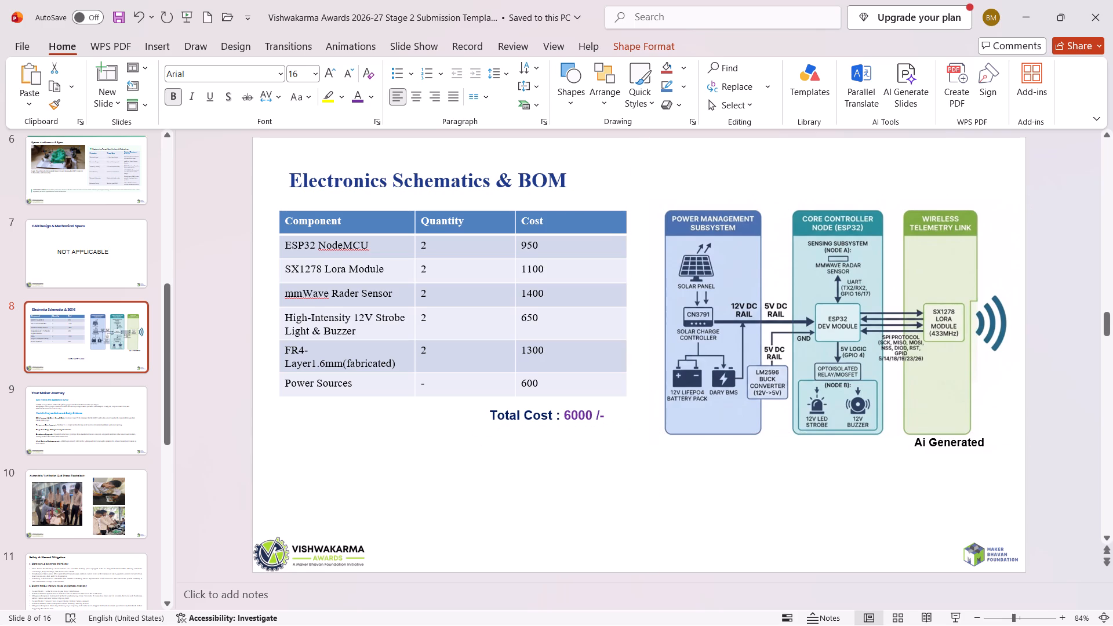
left_click_drag(528, 407, 533, 406)
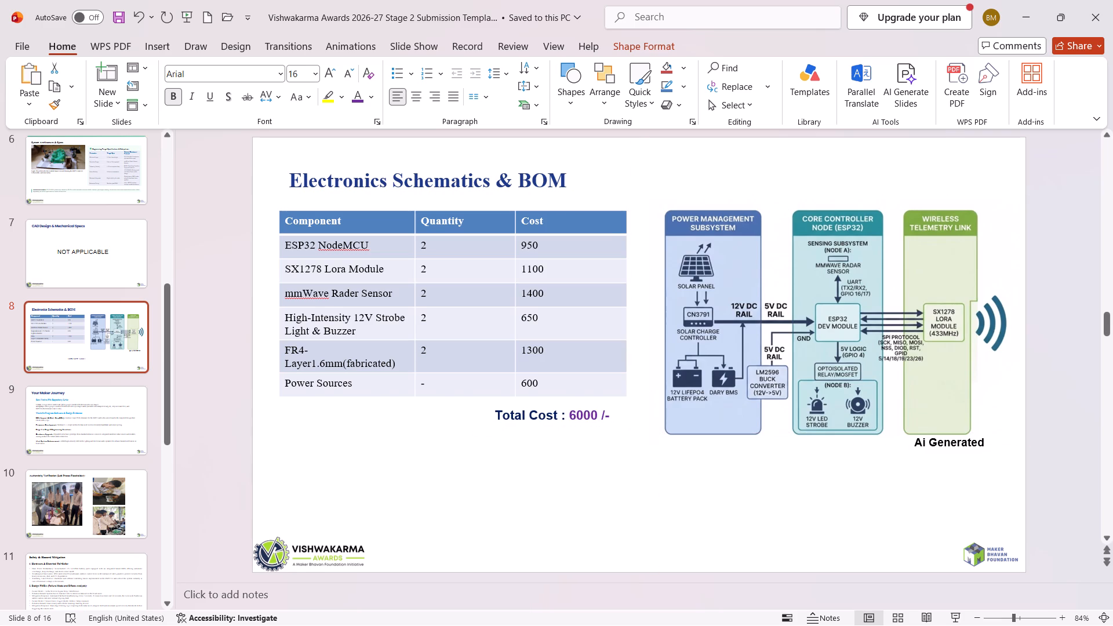
left_click_drag(533, 406, 533, 402)
left_click_drag(533, 402, 533, 405)
key("Escape")
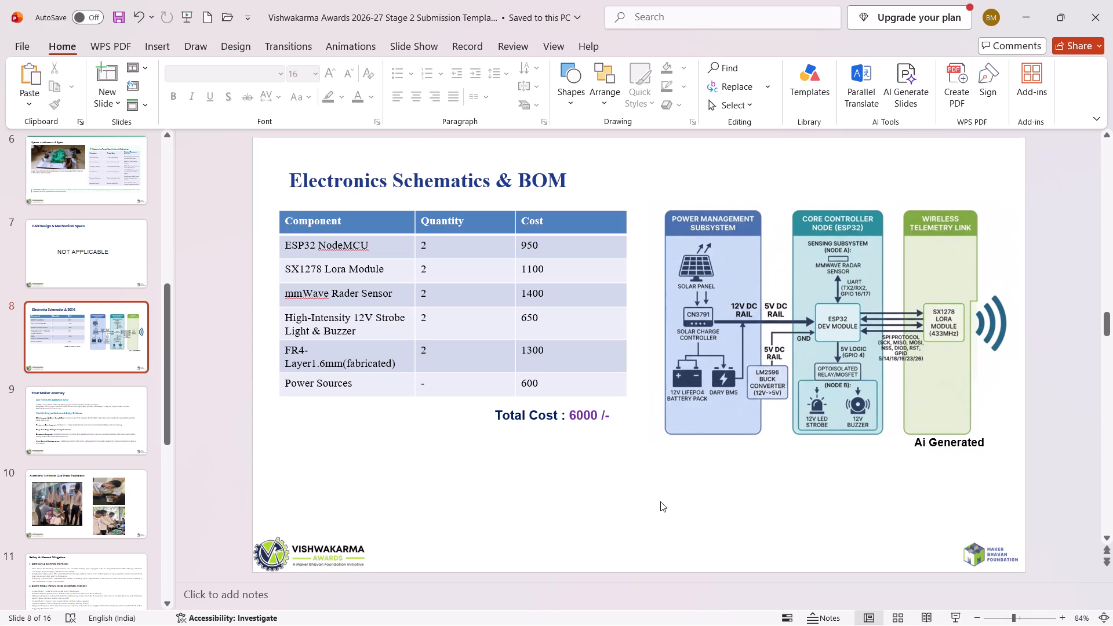
Go back through the slides from slide 8 to slide 2 to review them.
key("Up")
key("Up")
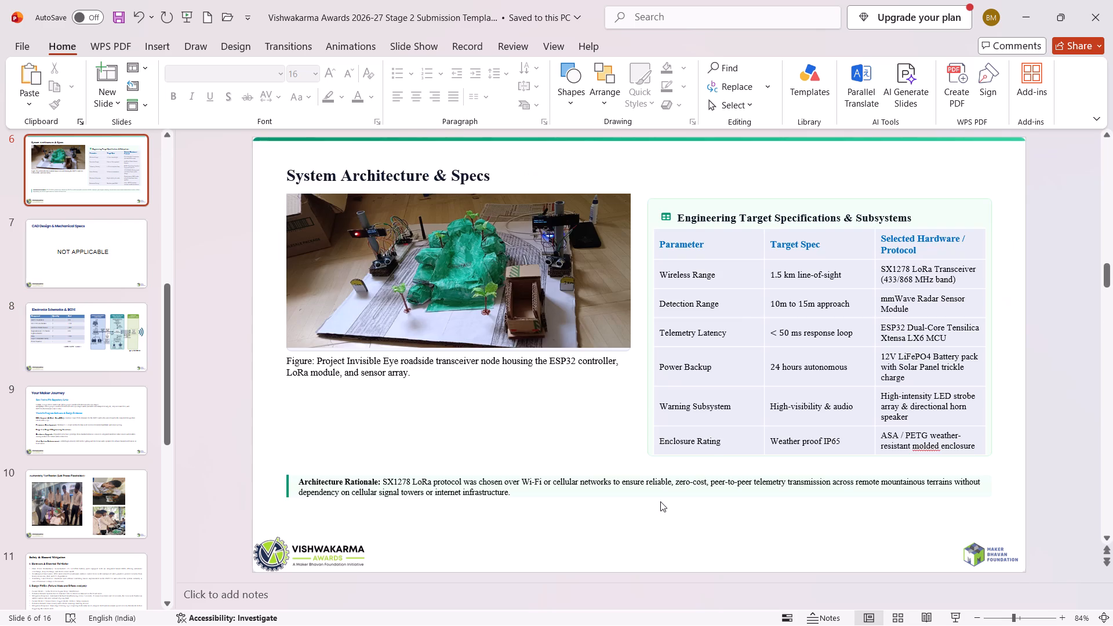
key("Up")
key("Up")
key("Up")
key("Up")
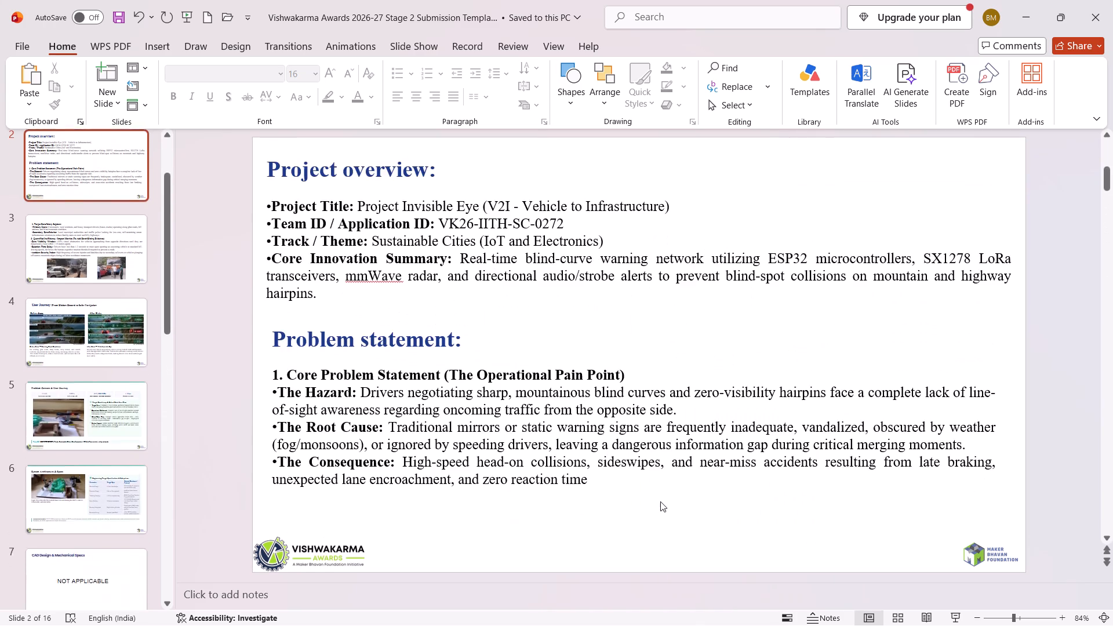